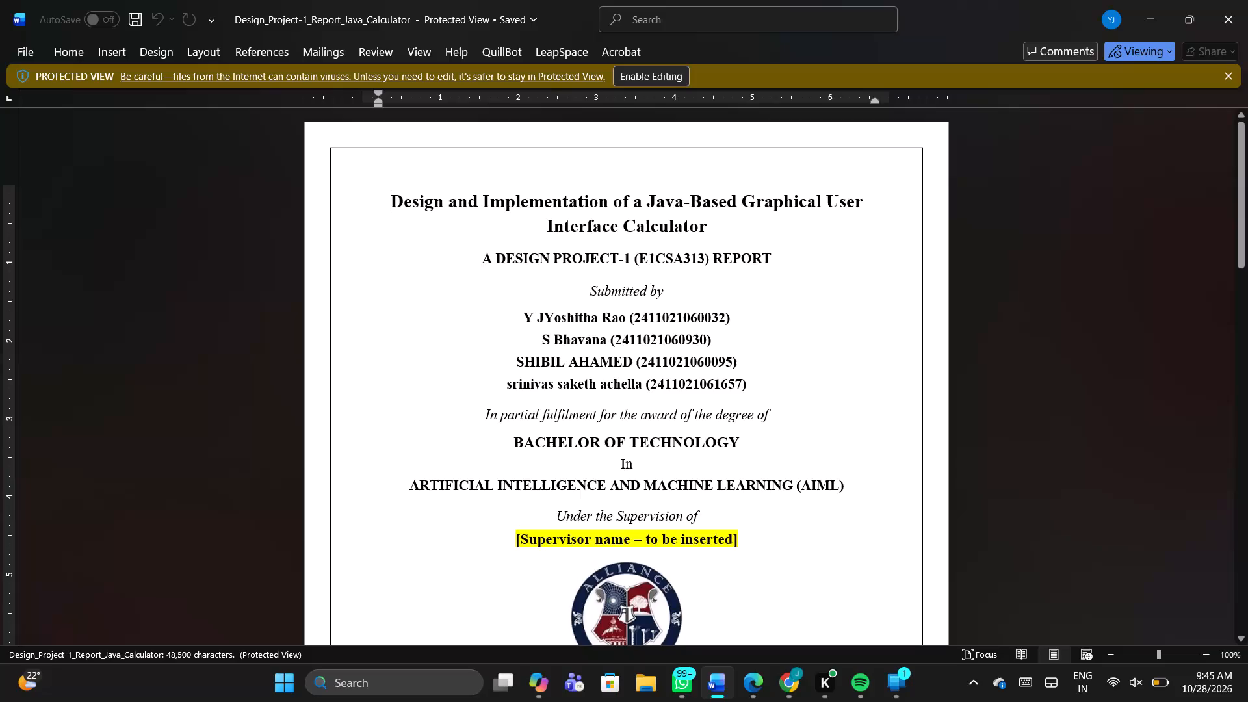
Enable editing of the protected report document.
scroll(610, 393, down, 7)
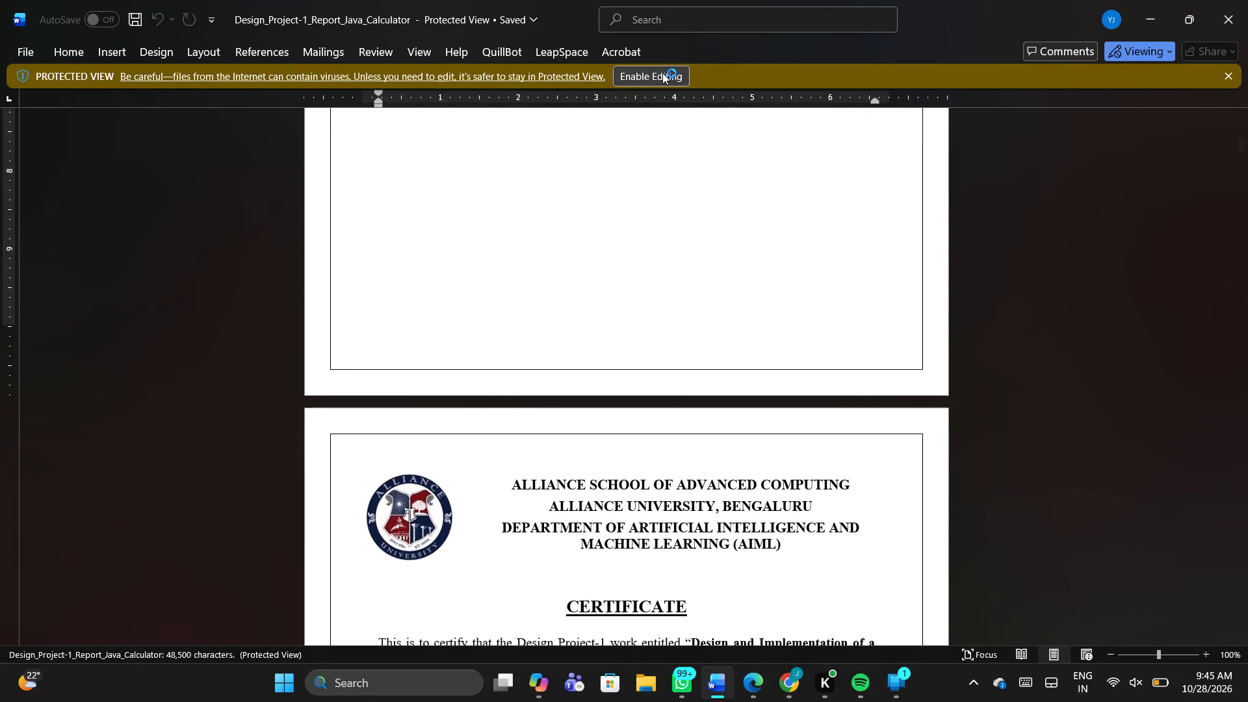
click(662, 73)
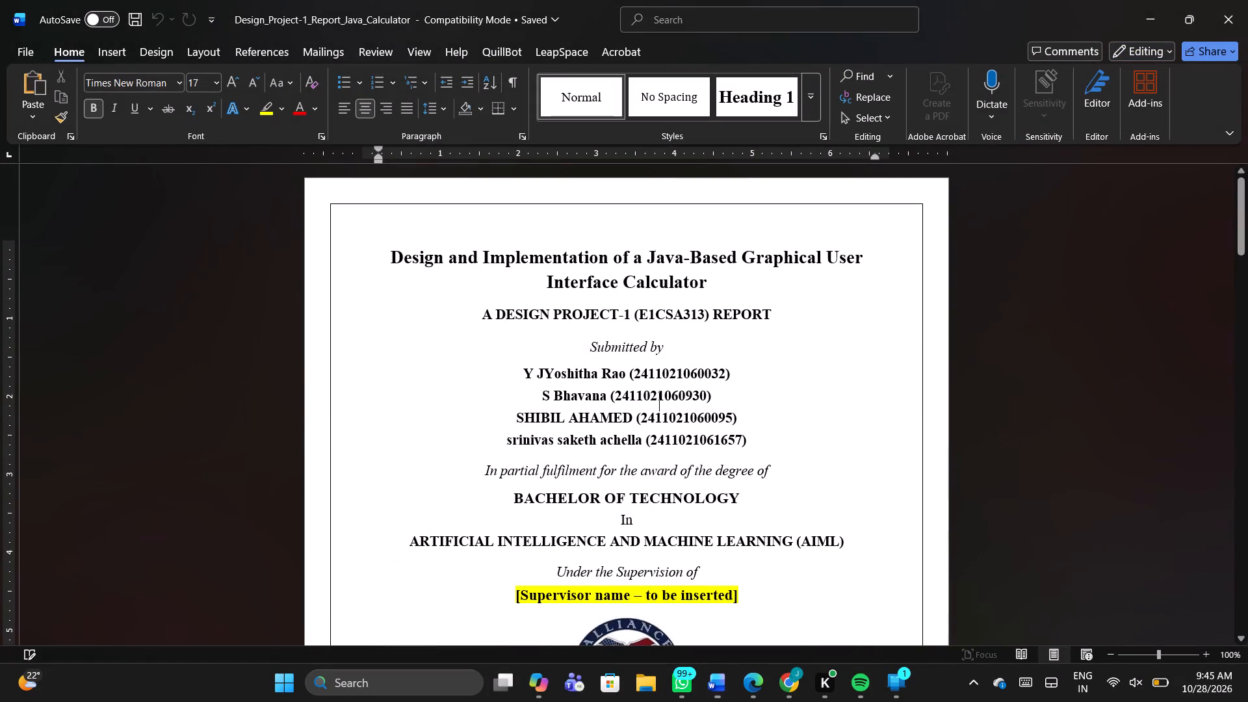
Replace the entire highlighted supervisor name placeholder on the cover page, including its brackets, with the supervisor's name.
scroll(694, 524, down, 1)
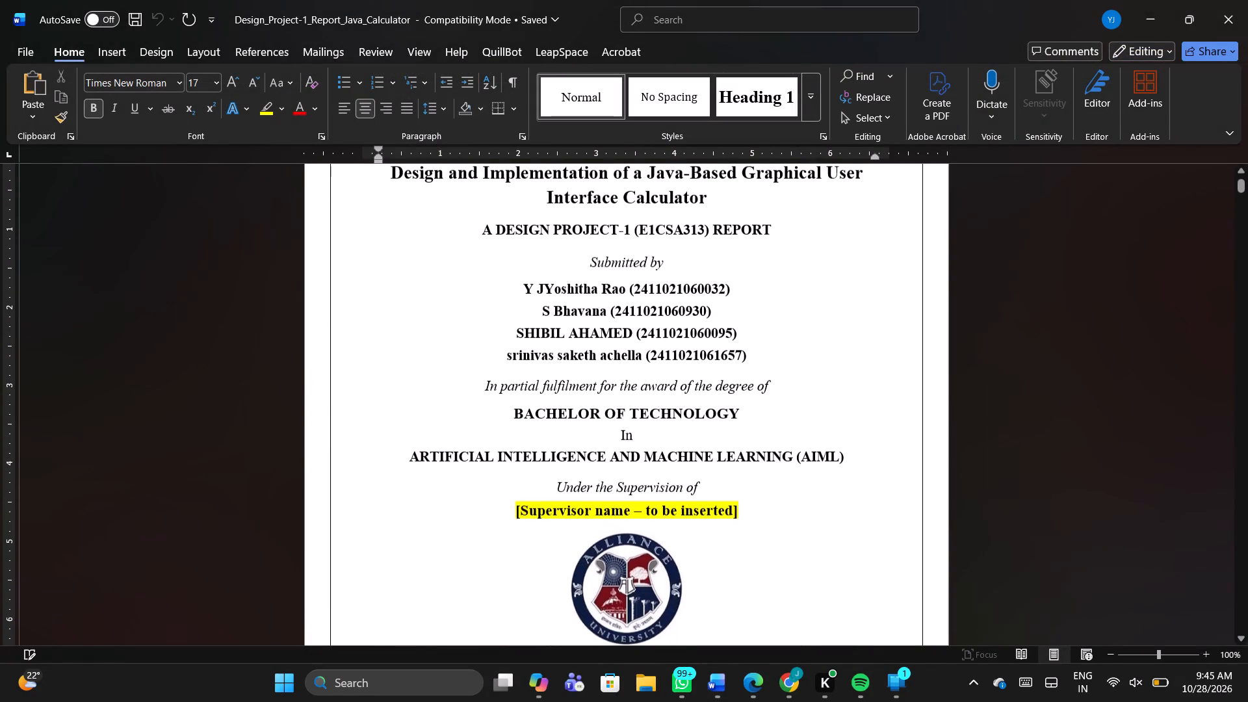
click(731, 508)
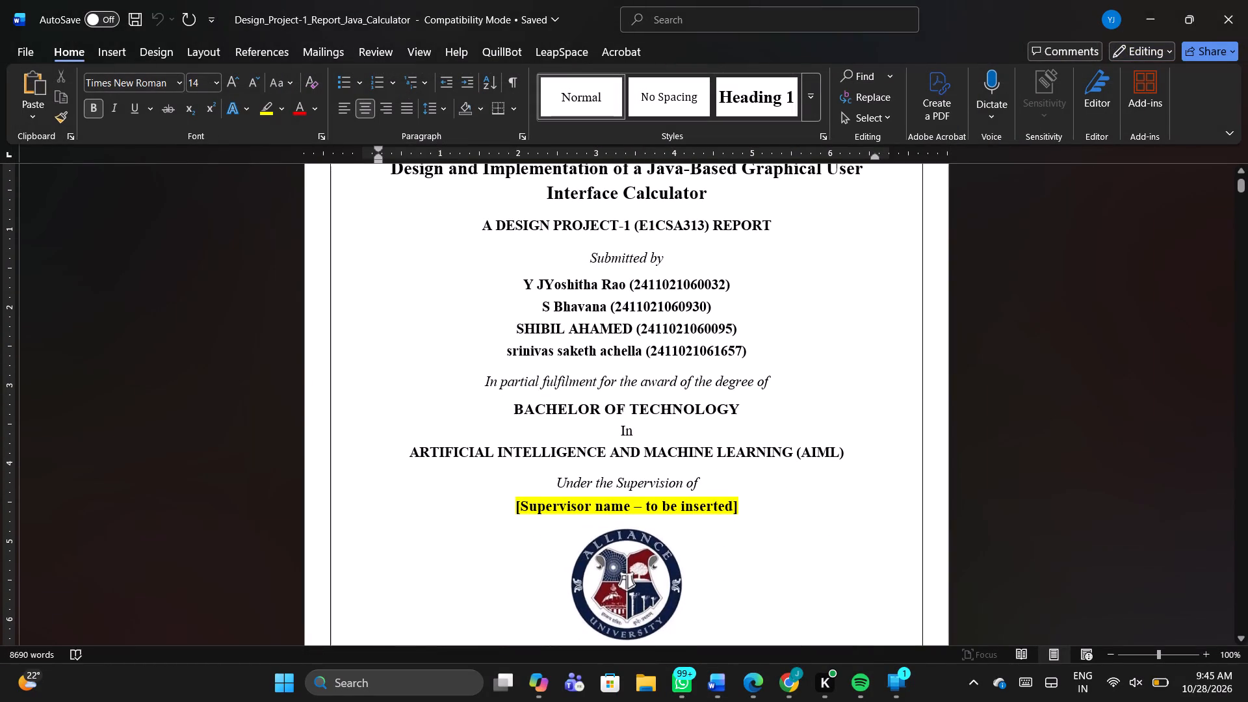
key(Right)
key(BackSpace)
key(BackSpace)
key(BackSpace)
key(BackSpace)
key(BackSpace)
key(BackSpace)
key(BackSpace)
key(BackSpace)
key(BackSpace)
key(BackSpace)
key(BackSpace)
key(BackSpace)
key(BackSpace)
key(BackSpace)
key(BackSpace)
key(BackSpace)
key(BackSpace)
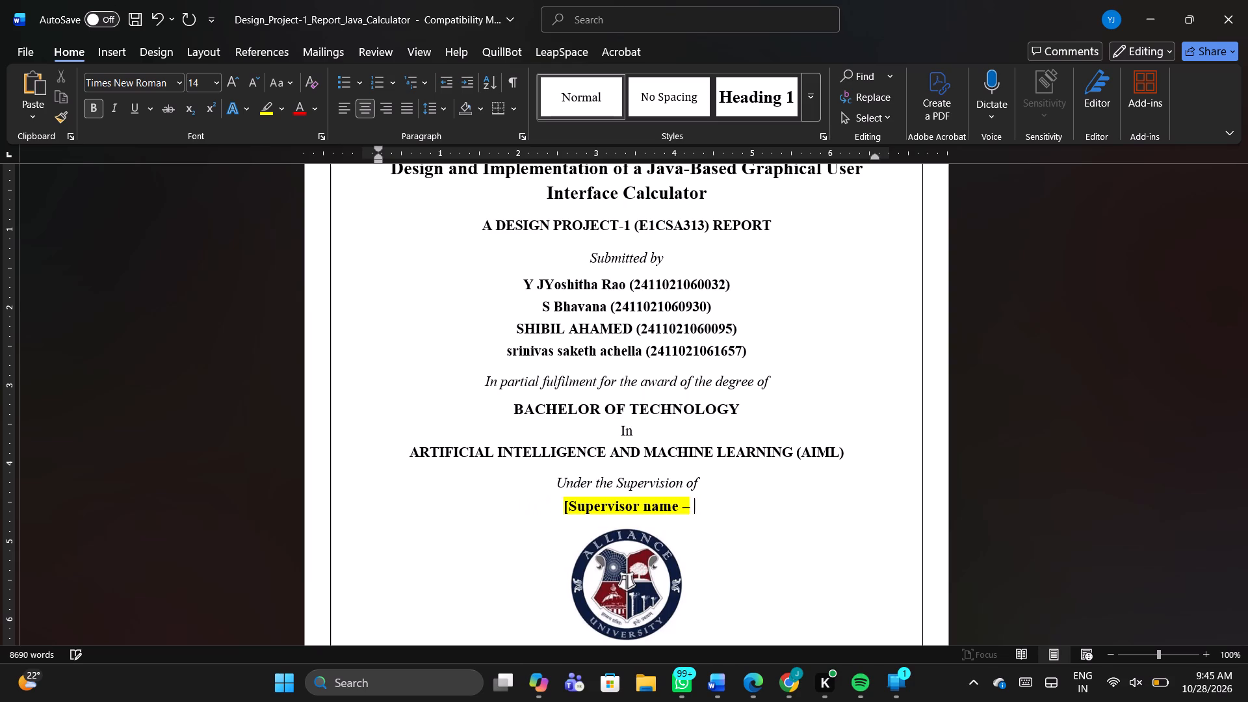
key(BackSpace)
key(BackSpace)
key(BackSpace)
key(BackSpace)
key(BackSpace)
key(BackSpace)
key(BackSpace)
key(BackSpace)
key(BackSpace)
key(BackSpace)
key(BackSpace)
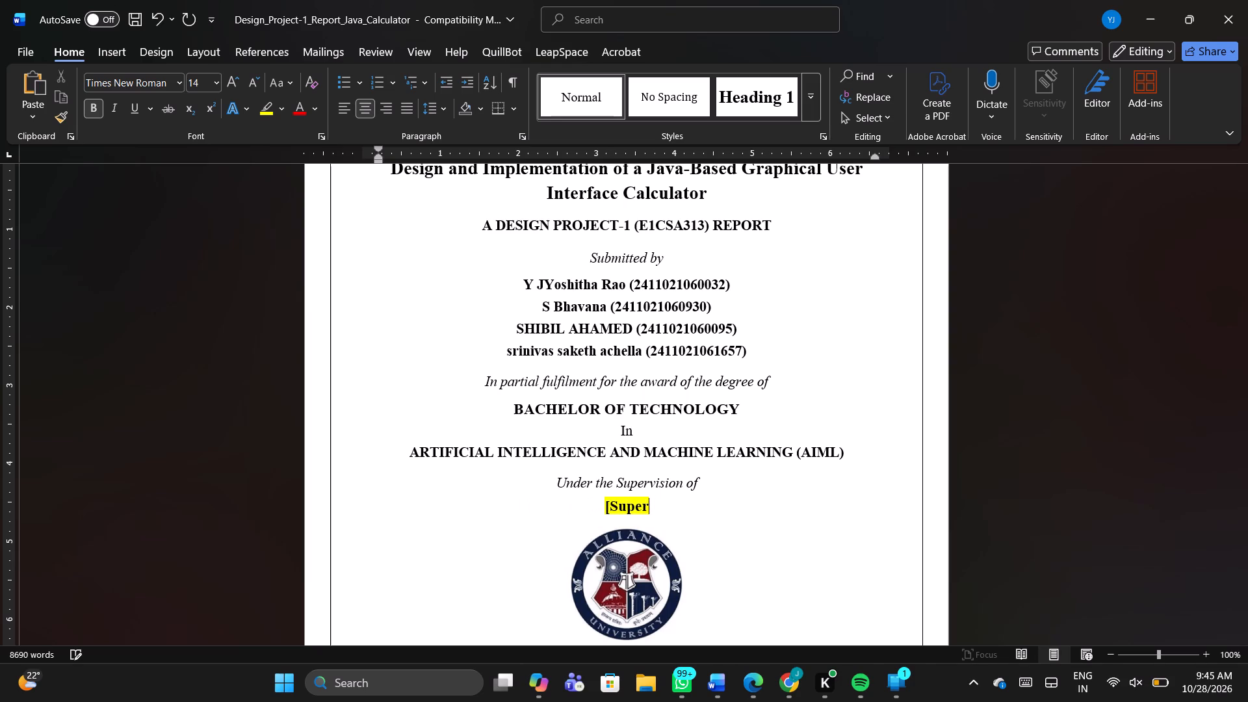
key(BackSpace)
key(BackSpace)
key(BackSpace)
key(BackSpace)
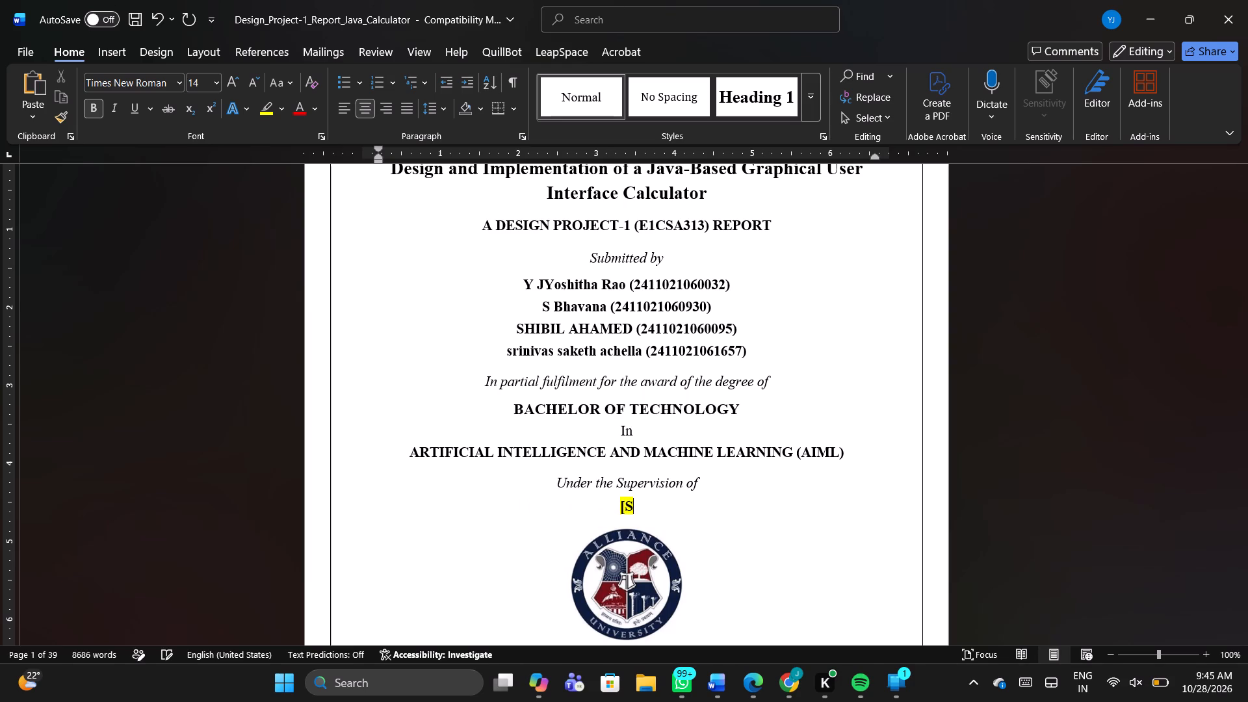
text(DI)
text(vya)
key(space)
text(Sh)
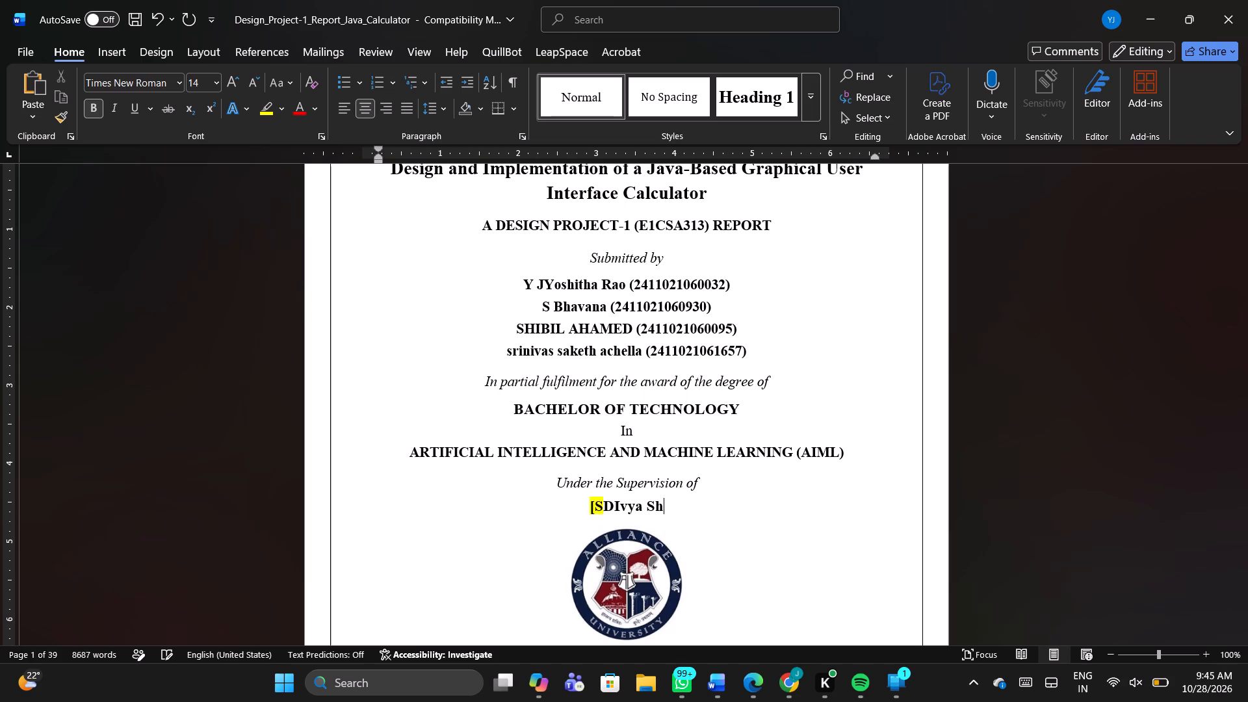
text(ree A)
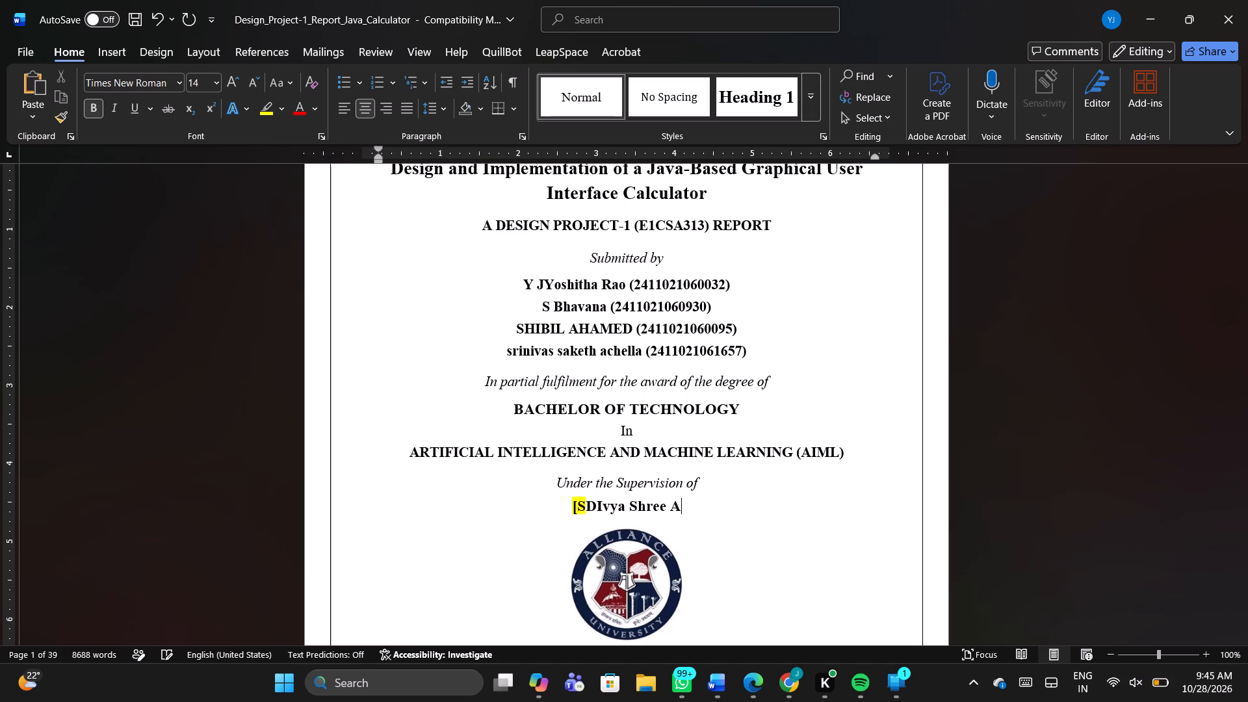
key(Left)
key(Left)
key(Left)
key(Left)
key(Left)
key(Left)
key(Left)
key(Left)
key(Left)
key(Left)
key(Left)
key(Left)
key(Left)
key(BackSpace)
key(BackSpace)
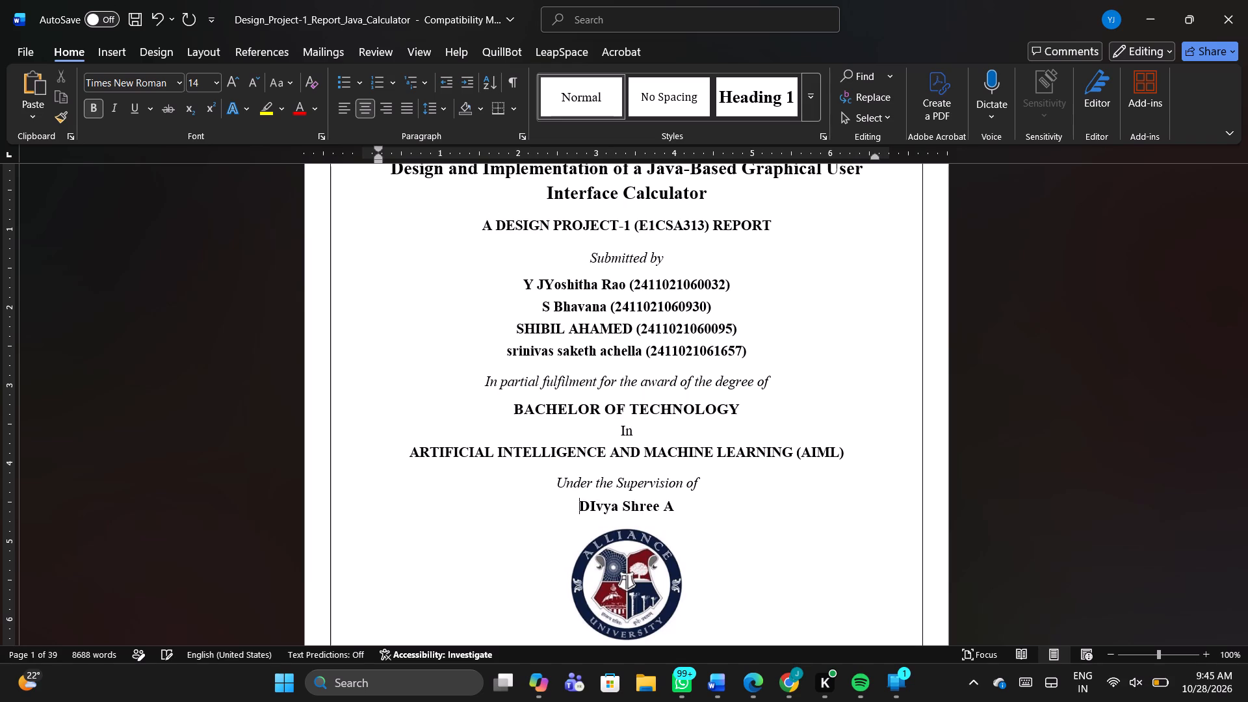
Replace the entire highlighted month and year of submission placeholder on the cover page with "October 2026".
scroll(731, 508, down, 1)
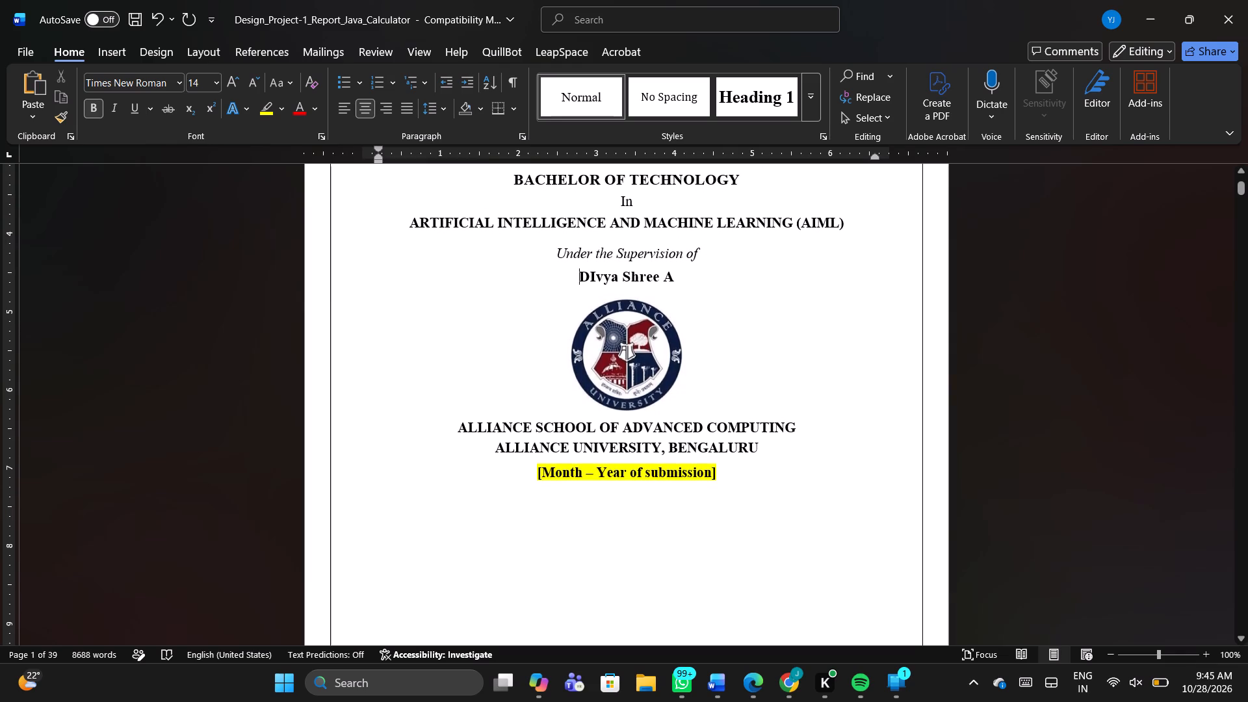
click(716, 474)
key(BackSpace)
key(BackSpace)
key(BackSpace)
key(BackSpace)
key(BackSpace)
key(BackSpace)
key(BackSpace)
key(BackSpace)
key(BackSpace)
key(BackSpace)
key(BackSpace)
key(BackSpace)
key(BackSpace)
key(BackSpace)
key(BackSpace)
key(BackSpace)
key(BackSpace)
key(BackSpace)
key(BackSpace)
key(BackSpace)
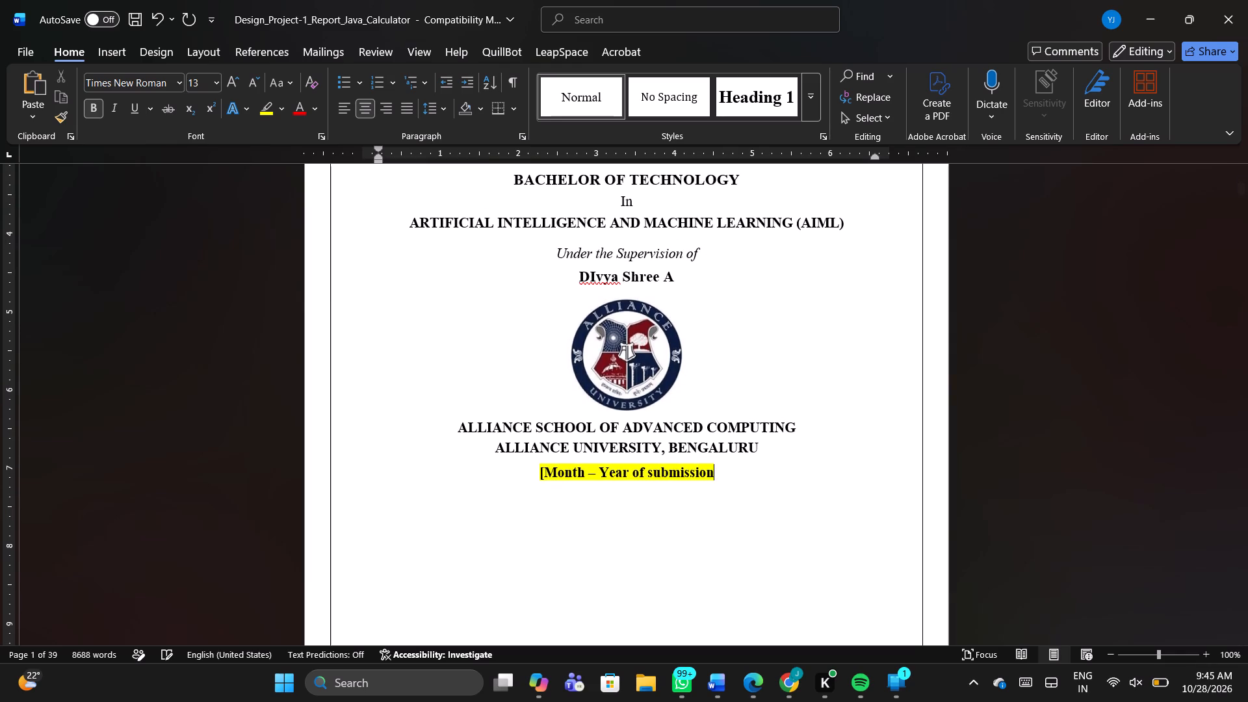
key(BackSpace)
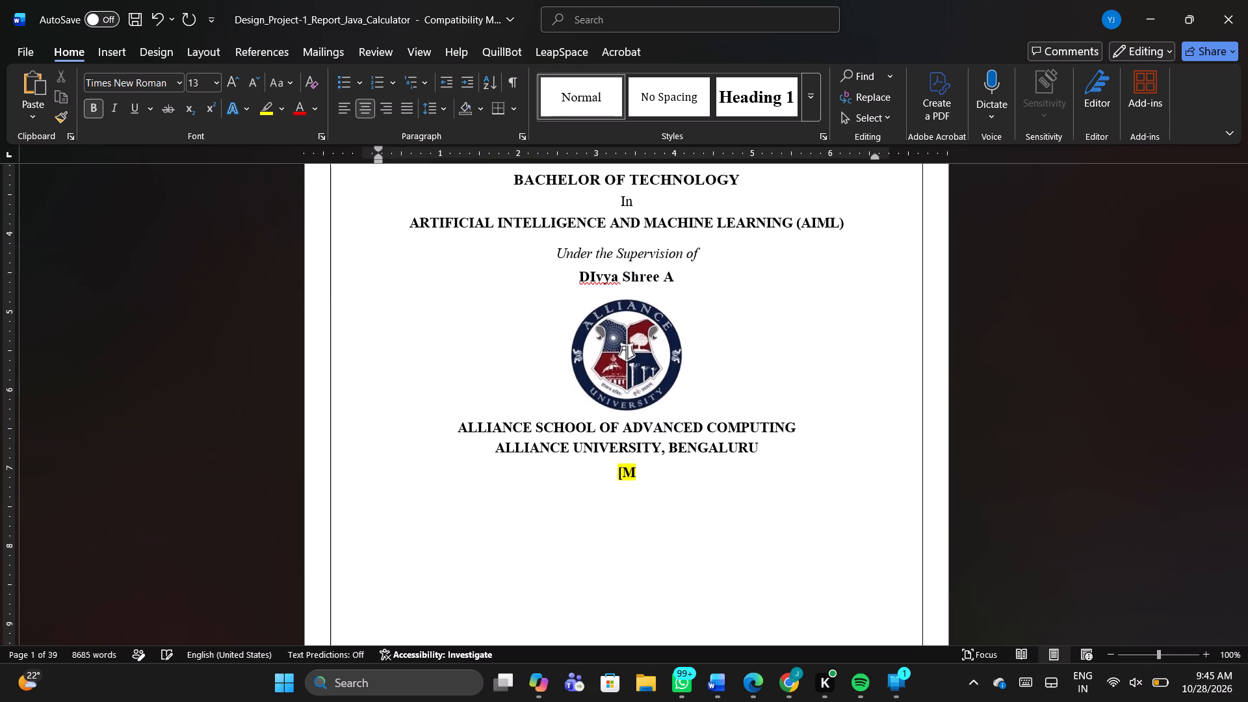
key(shift+i)
key(shift+BackSpace)
text(October 202)
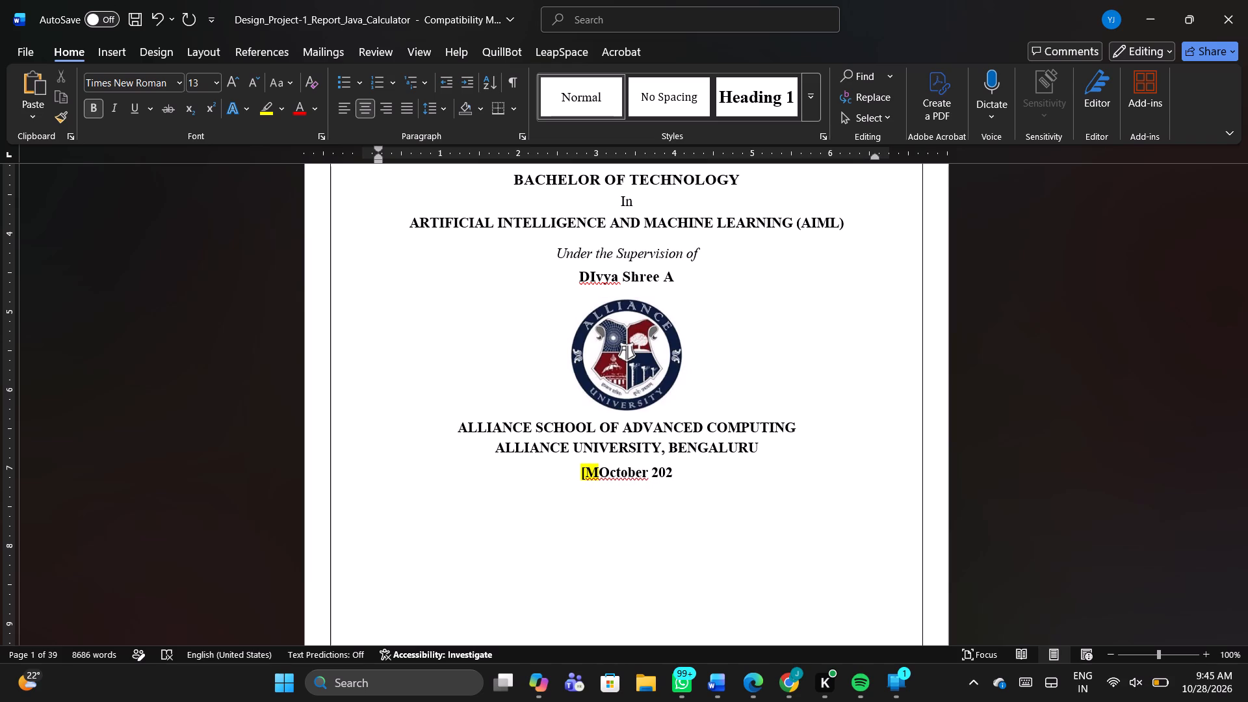
key(6)
key(Left)
key(Left)
key(Left)
key(Left)
key(Left)
key(Left)
key(Left)
key(Left)
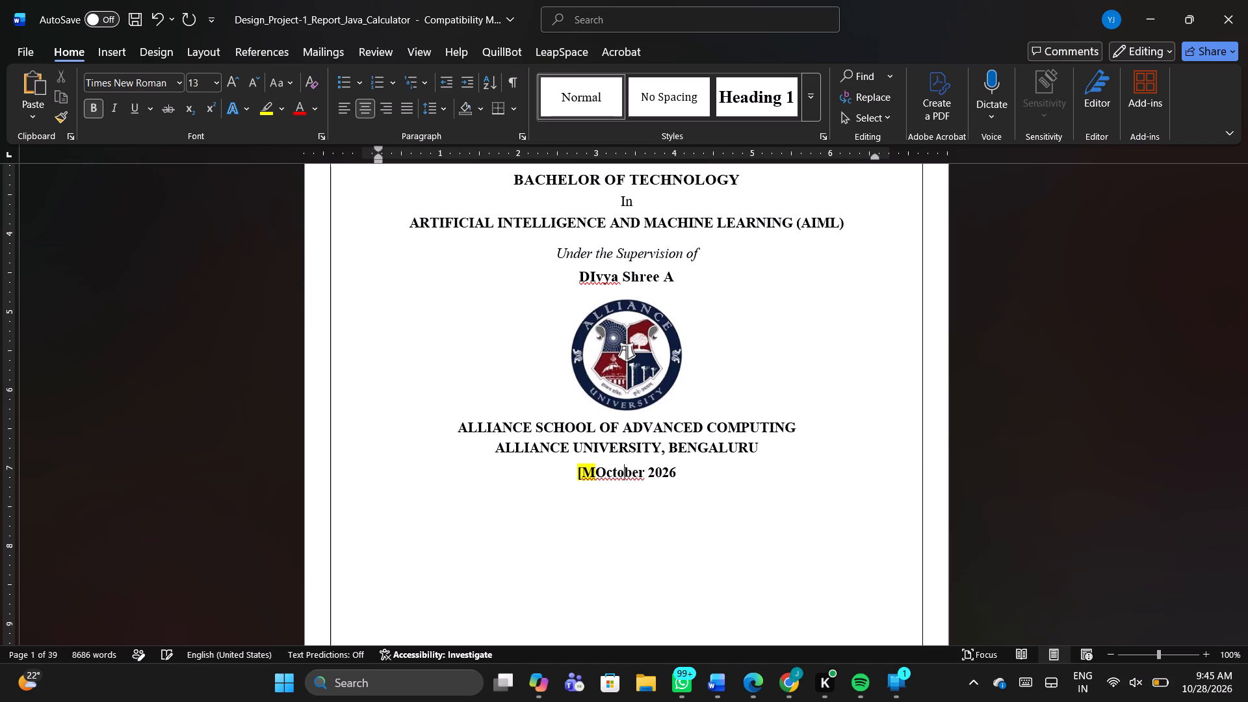
key(Left)
key(Left)
key(Left)
key(Left)
key(BackSpace)
key(BackSpace)
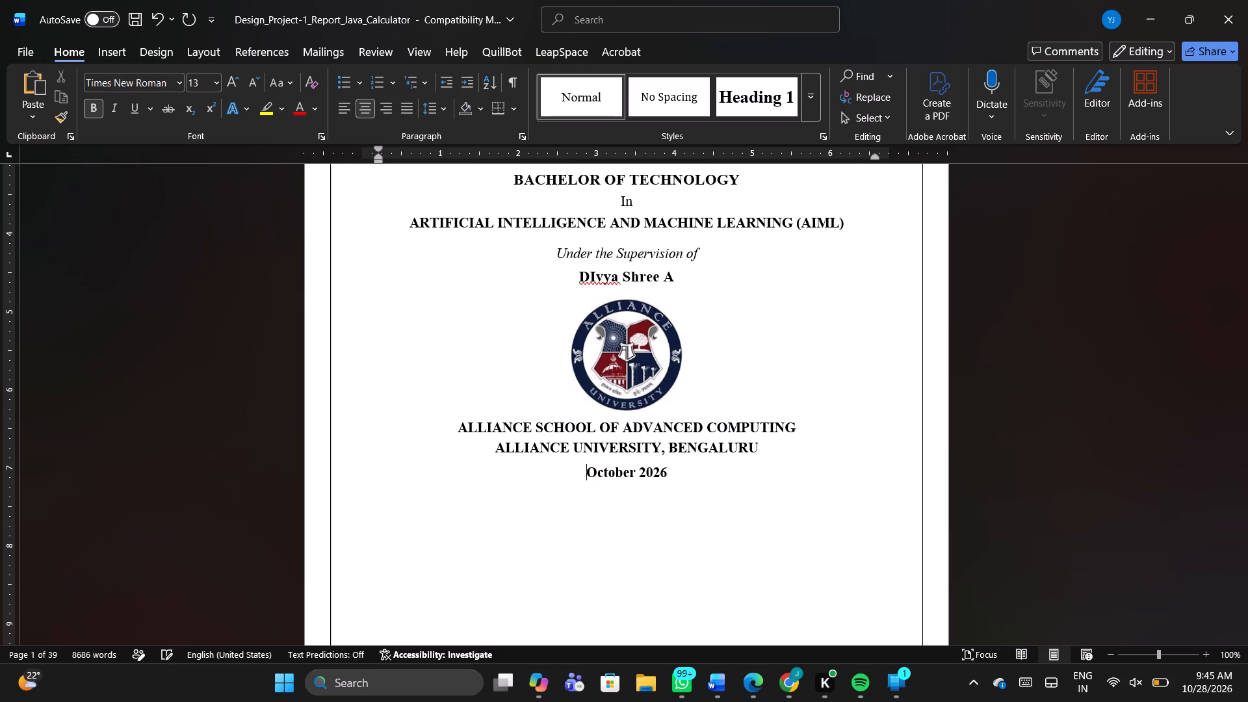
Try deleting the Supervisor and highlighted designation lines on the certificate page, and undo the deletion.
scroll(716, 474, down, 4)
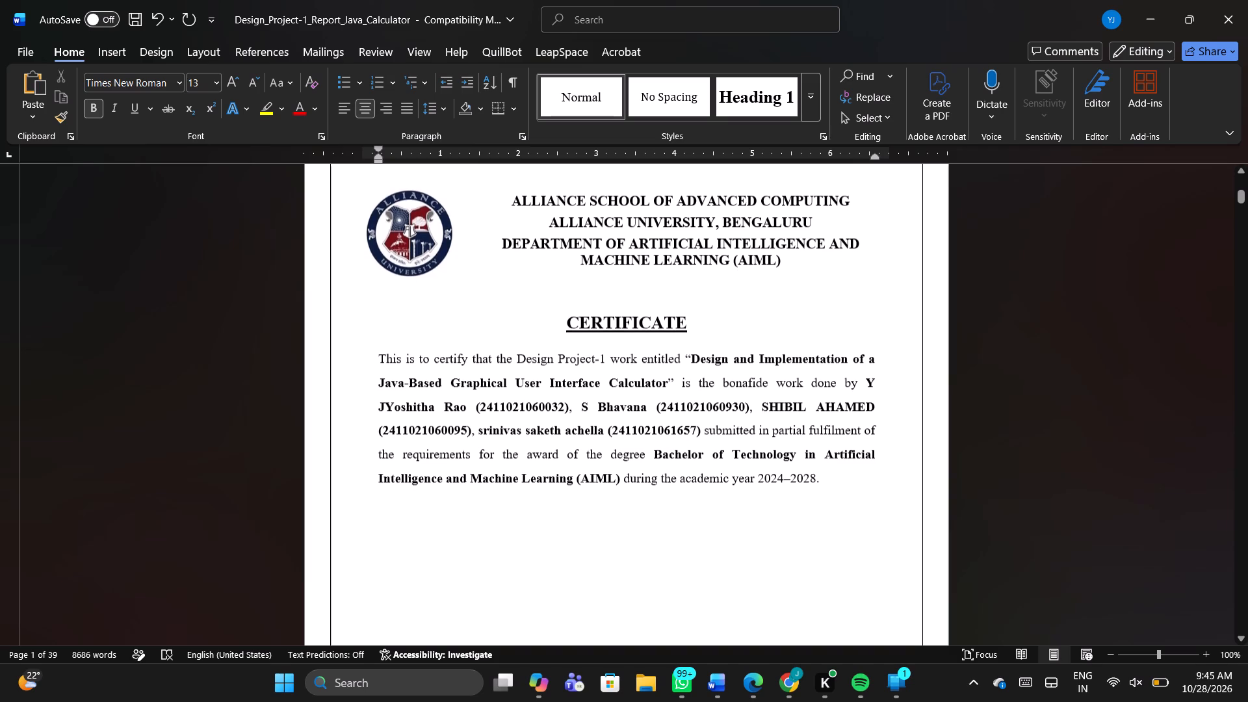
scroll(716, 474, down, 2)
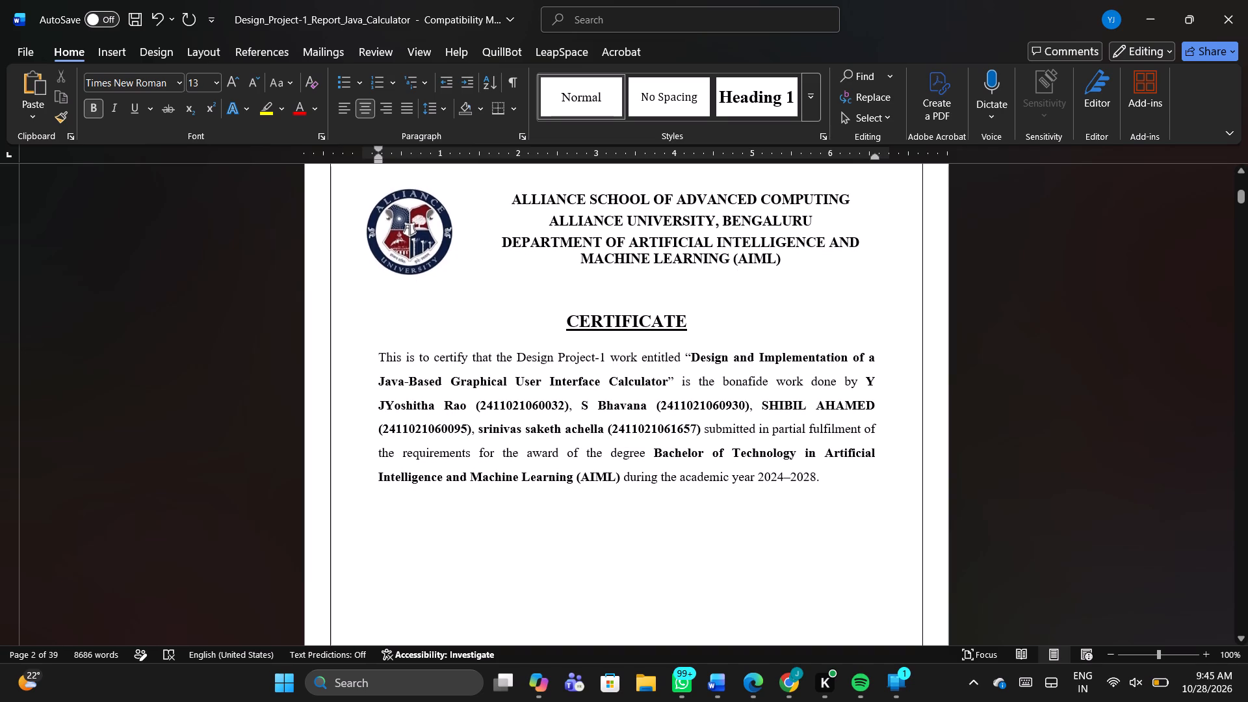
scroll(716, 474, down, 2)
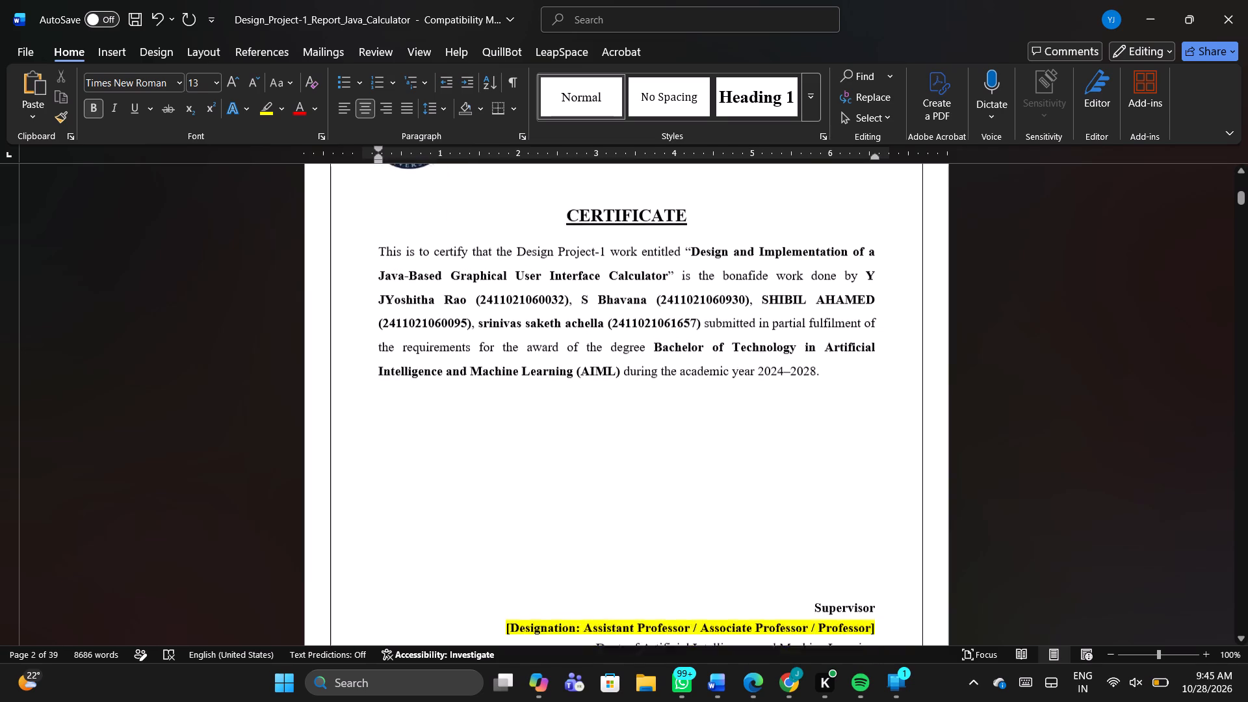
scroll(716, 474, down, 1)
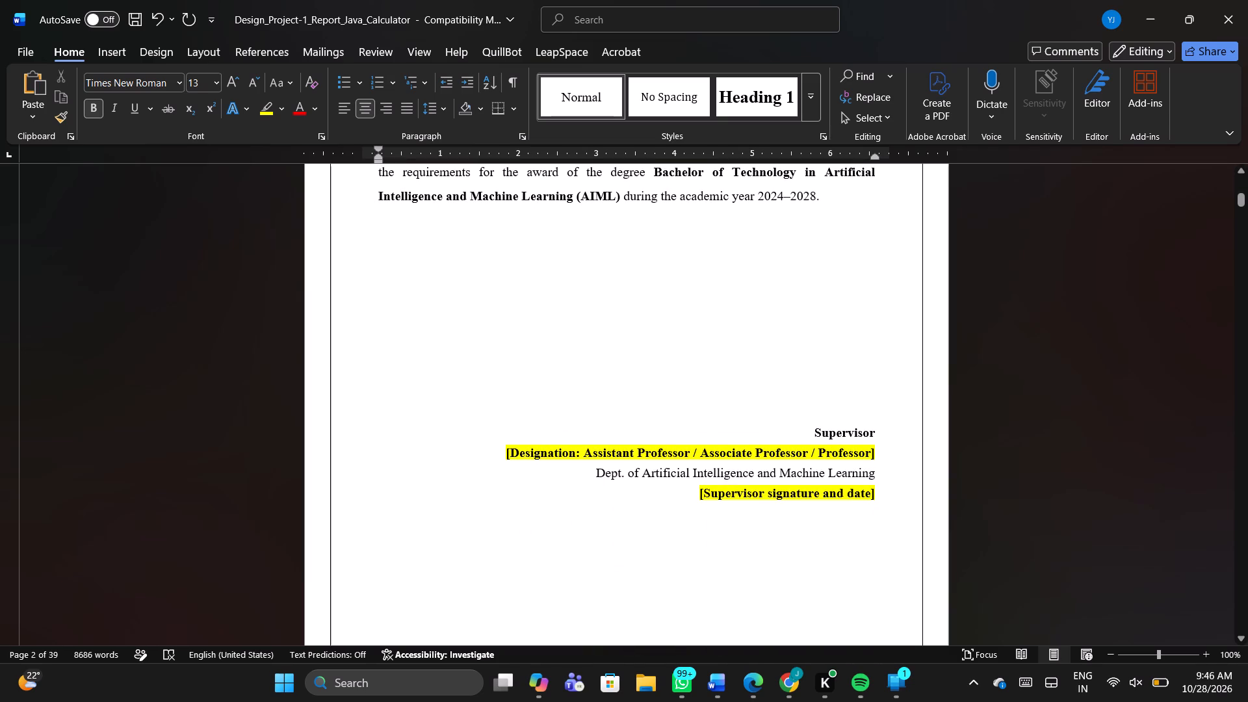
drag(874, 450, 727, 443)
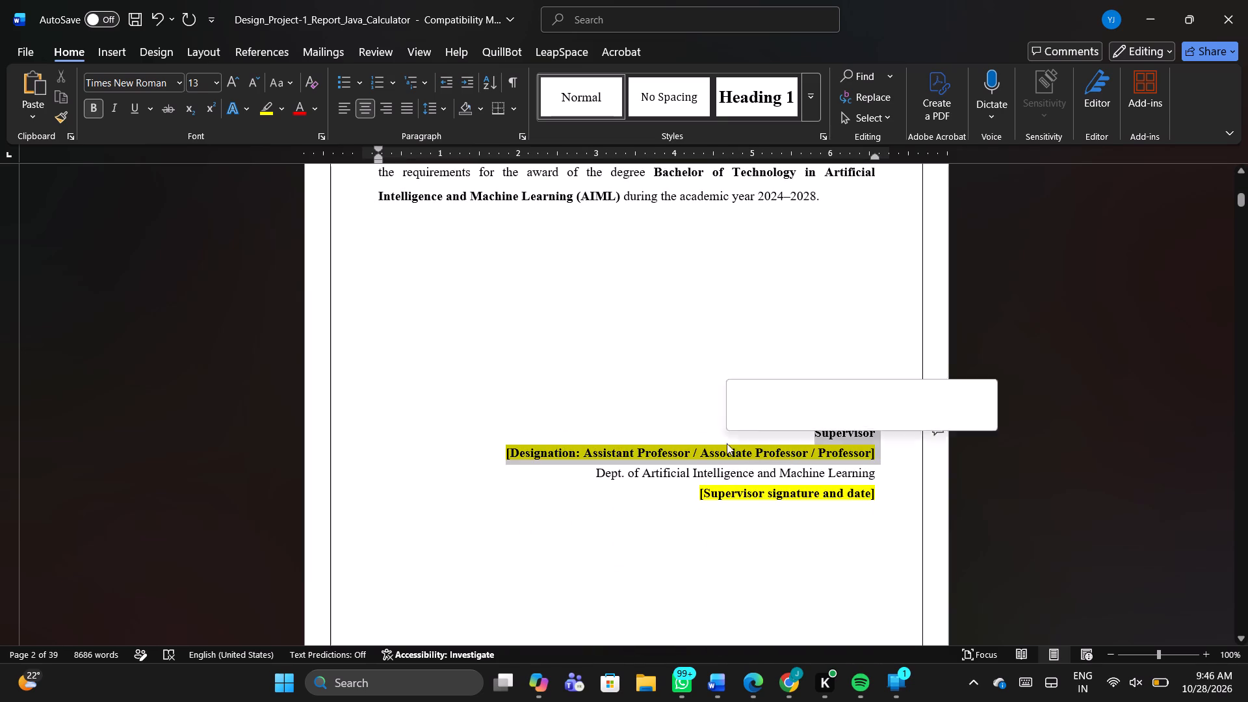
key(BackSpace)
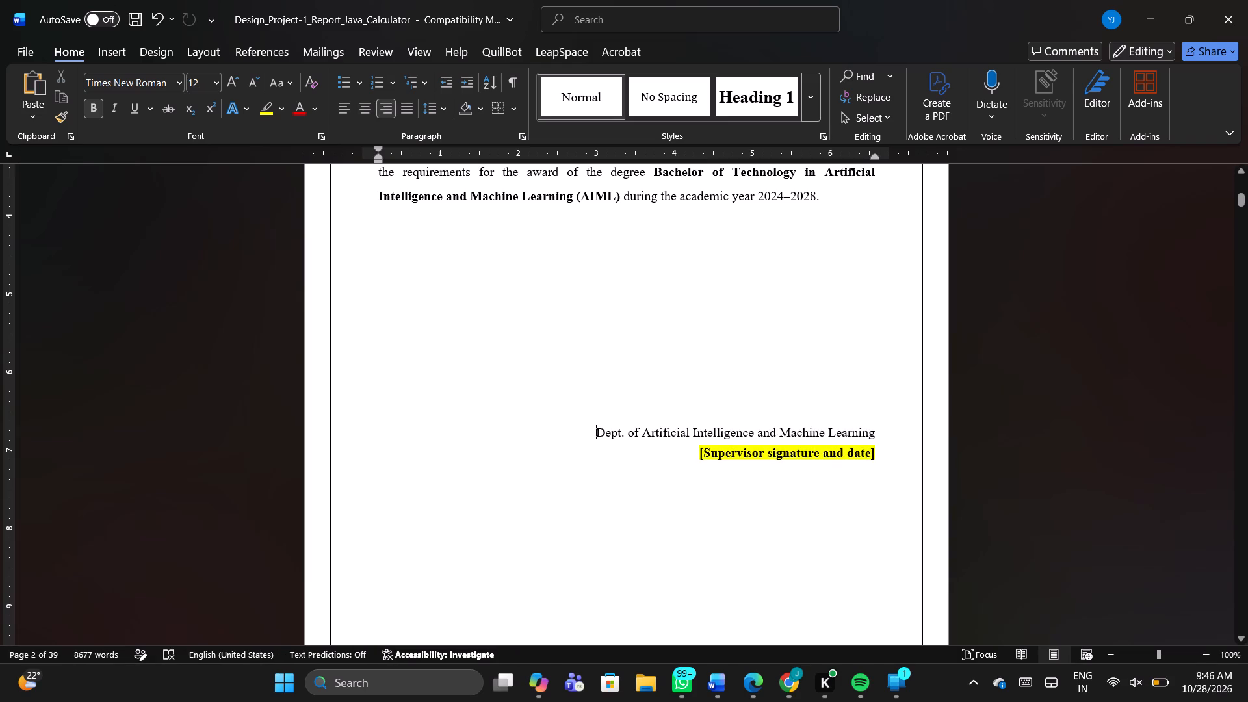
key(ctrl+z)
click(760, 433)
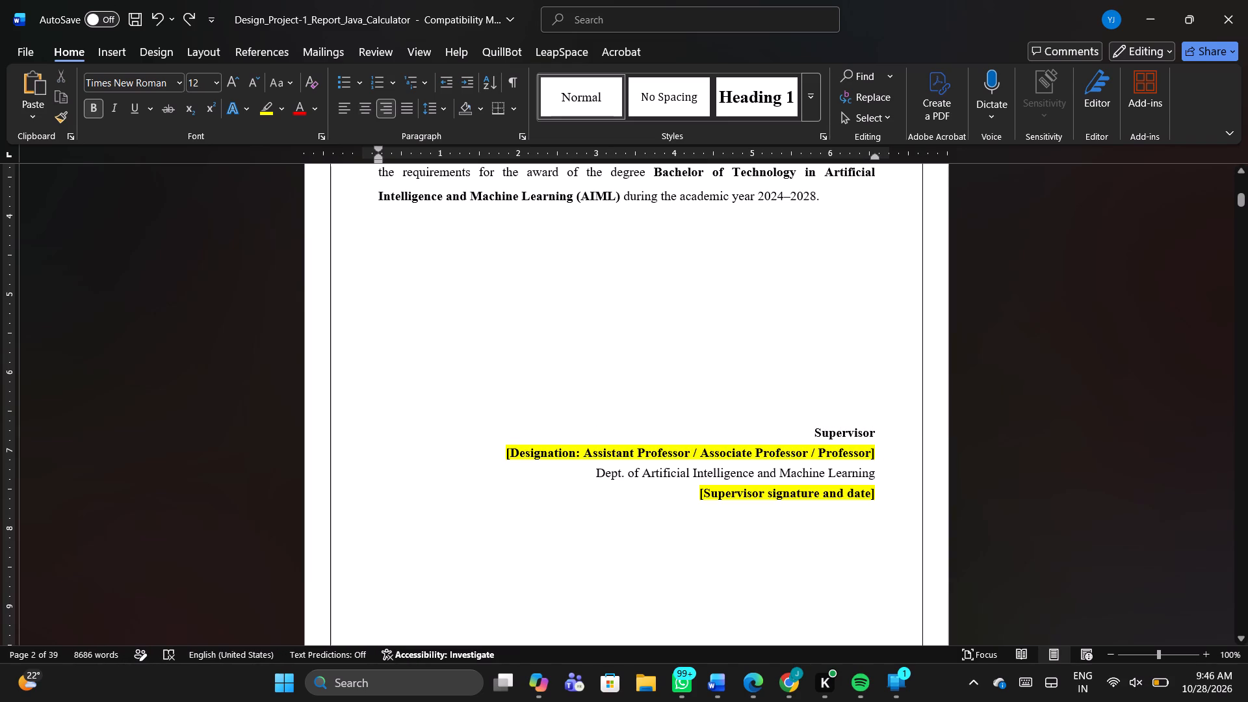
Delete the final "/ Professor]" from the highlighted designation placeholder on the certificate page, undoing any deletion that reaches into Associate Professor.
click(882, 454)
key(BackSpace)
key(BackSpace)
key(BackSpace)
key(BackSpace)
key(BackSpace)
key(BackSpace)
key(BackSpace)
key(BackSpace)
key(BackSpace)
key(BackSpace)
key(BackSpace)
key(BackSpace)
key(BackSpace)
key(BackSpace)
key(BackSpace)
key(BackSpace)
key(BackSpace)
key(BackSpace)
key(BackSpace)
key(BackSpace)
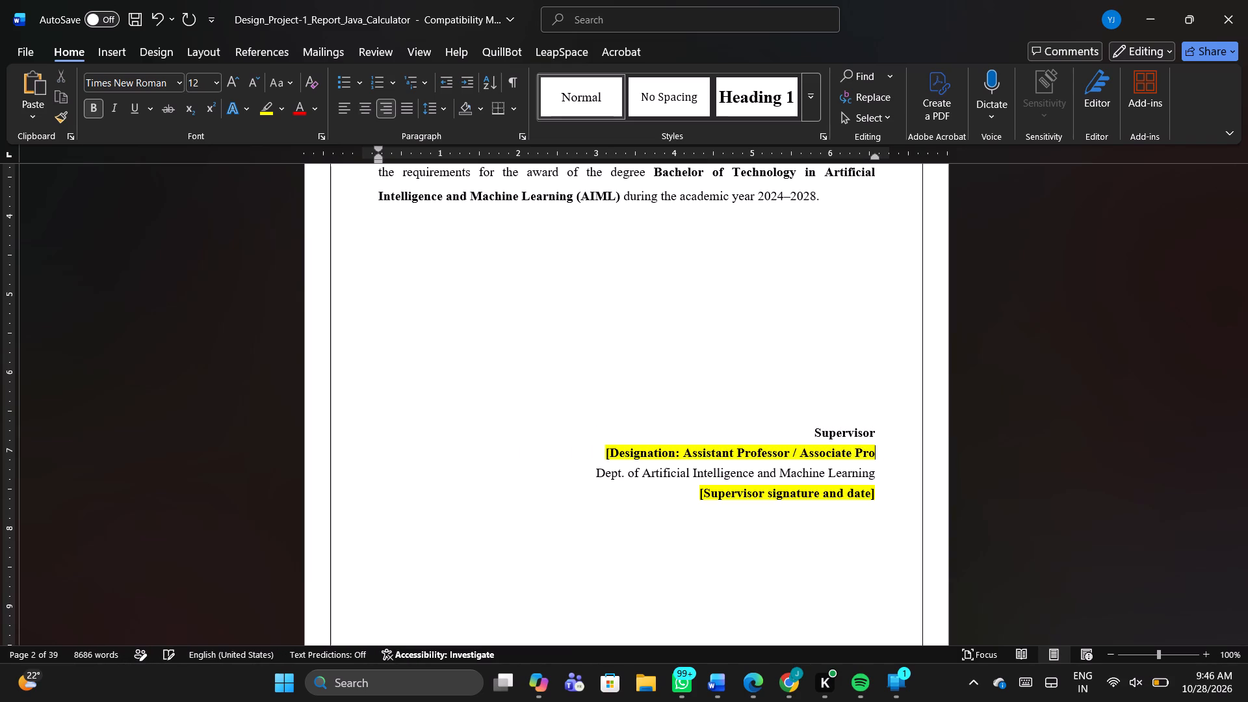
key(BackSpace)
key(BackSpace)
key(BackSpace)
key(BackSpace)
key(BackSpace)
key(BackSpace)
key(BackSpace)
key(BackSpace)
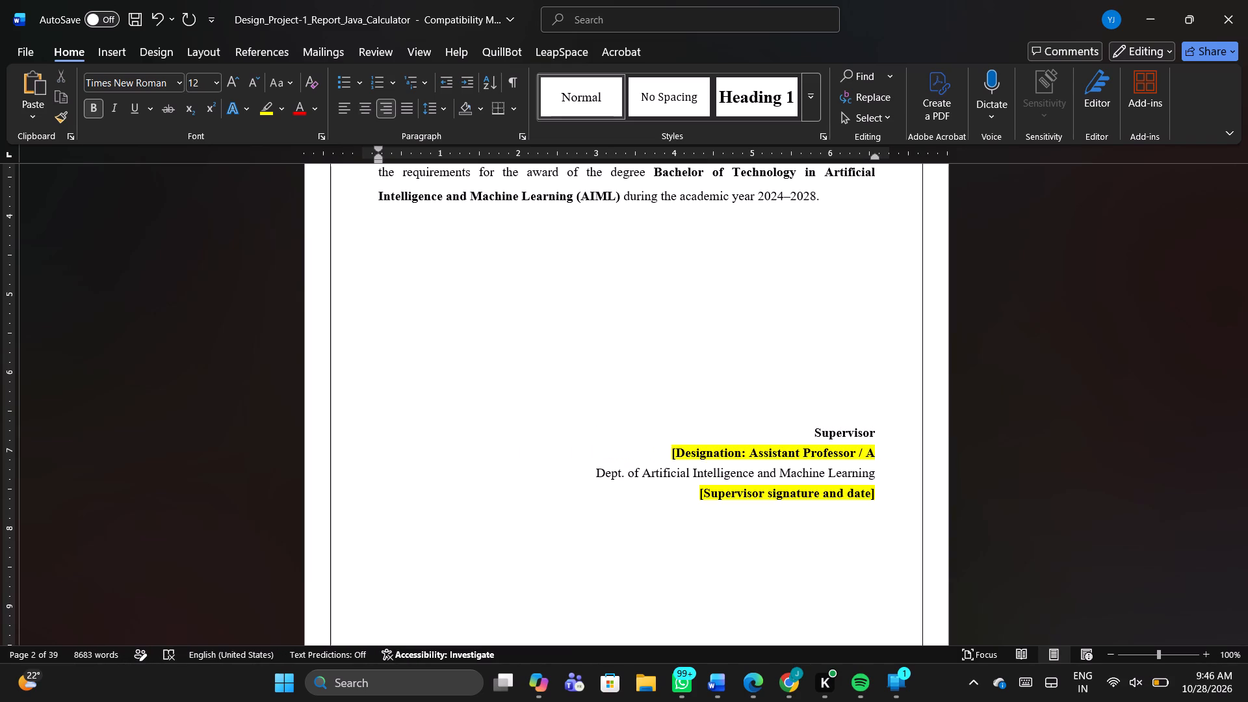
key(ctrl+z)
key(ctrl+z)
key(ctrl+z)
key(ctrl+z)
key(ctrl+z)
key(ctrl+z)
key(ctrl+z)
key(ctrl+z)
key(ctrl+z)
key(ctrl+z)
key(ctrl+z)
key(ctrl+z)
key(ctrl+z)
key(ctrl+z)
key(ctrl+z)
key(ctrl+z)
key(ctrl+z)
key(ctrl+z)
key(ctrl+z)
key(ctrl+z)
key(ctrl+z)
key(ctrl+z)
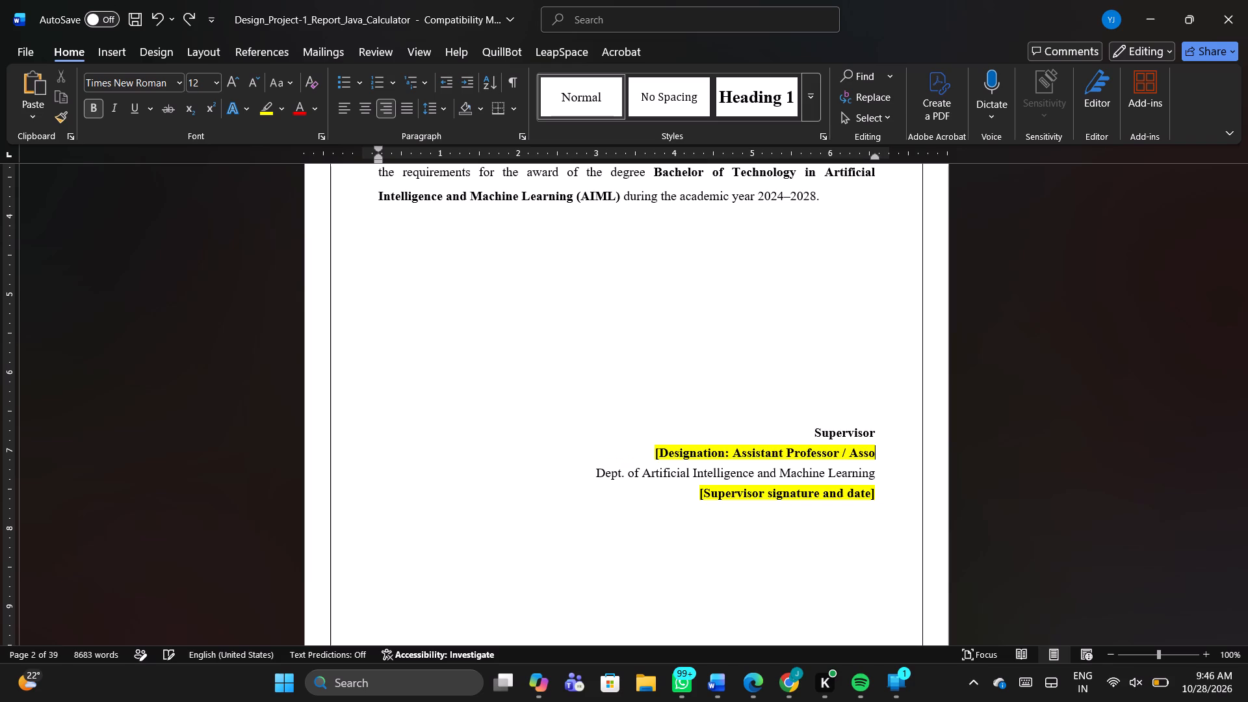
key(BackSpace)
key(BackSpace)
key(BackSpace)
key(BackSpace)
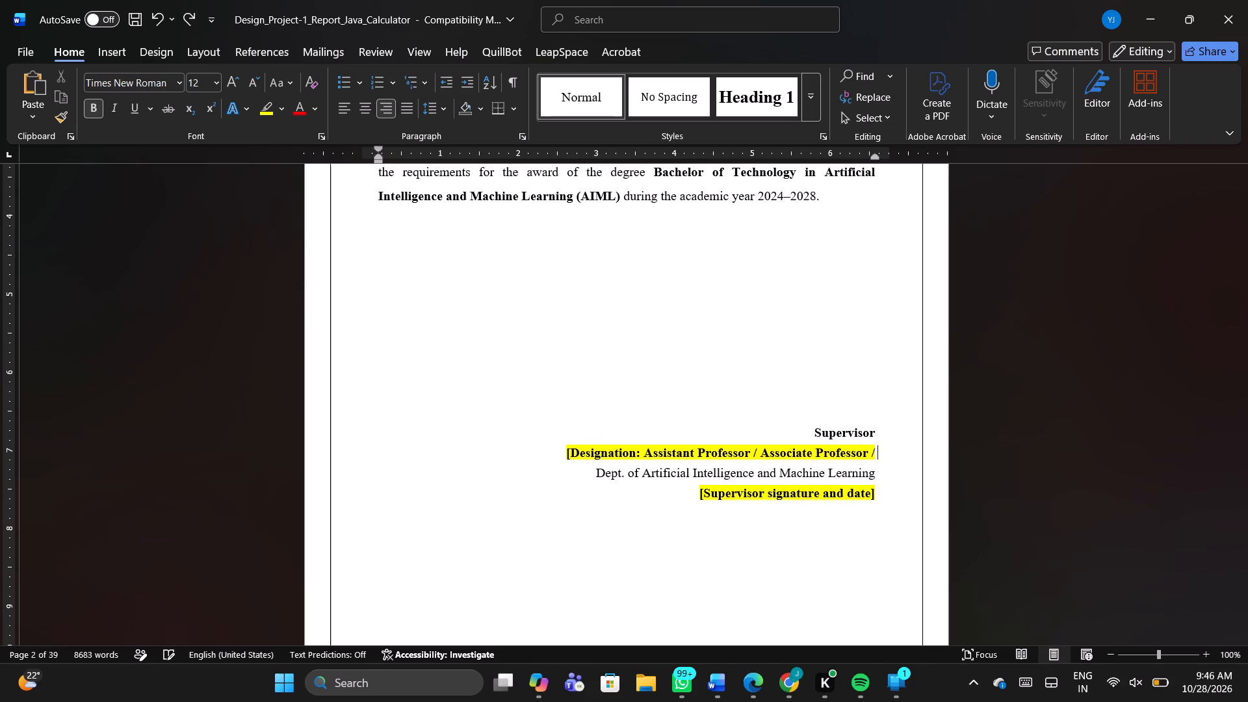
key(BackSpace)
key(BackSpace)
Delete "[Designation: Assistant Professor /" from the start of the designation line, keeping only "Associate Professor".
key(Left)
key(Left)
key(Left)
key(Left)
key(Left)
key(Left)
key(Left)
key(Left)
key(Left)
key(Left)
key(Left)
key(Left)
key(Left)
key(Left)
key(Left)
key(Left)
key(Left)
key(Left)
key(Left)
key(Left)
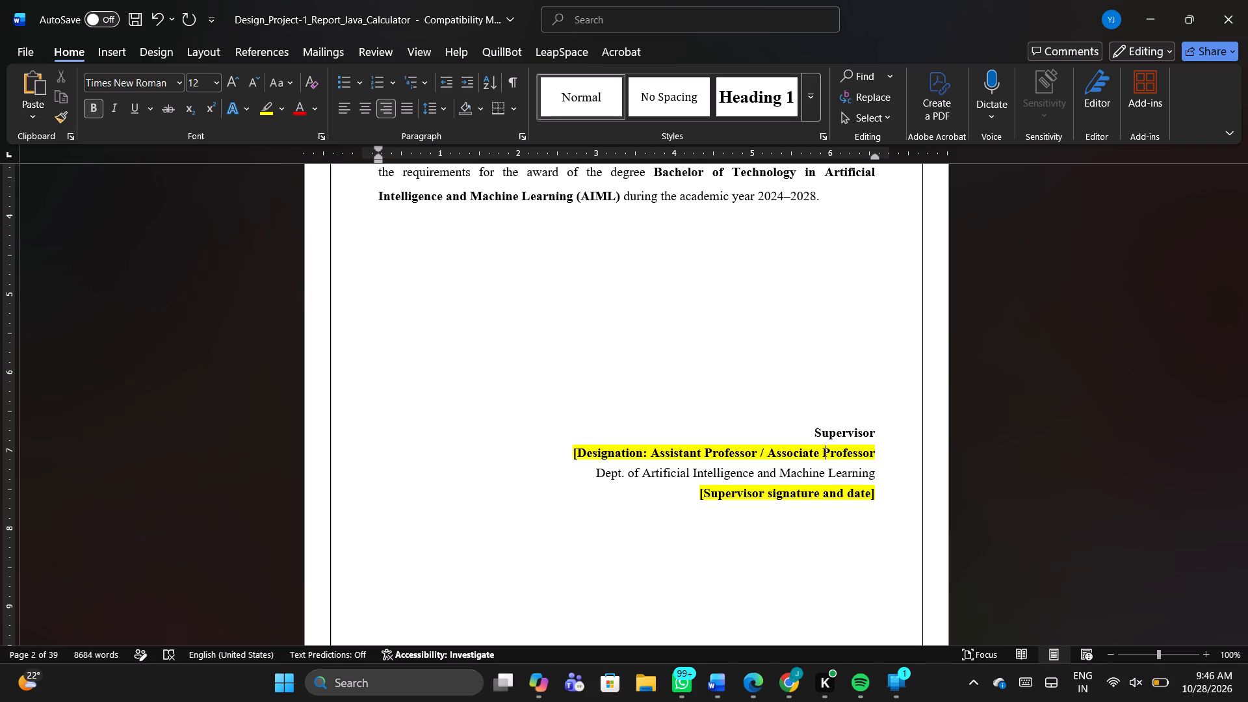
key(Right)
key(Right)
key(Right)
key(BackSpace)
key(BackSpace)
key(BackSpace)
key(BackSpace)
key(BackSpace)
key(BackSpace)
key(BackSpace)
key(BackSpace)
key(BackSpace)
key(BackSpace)
key(BackSpace)
key(BackSpace)
key(BackSpace)
key(BackSpace)
key(BackSpace)
key(BackSpace)
key(BackSpace)
key(BackSpace)
key(BackSpace)
key(BackSpace)
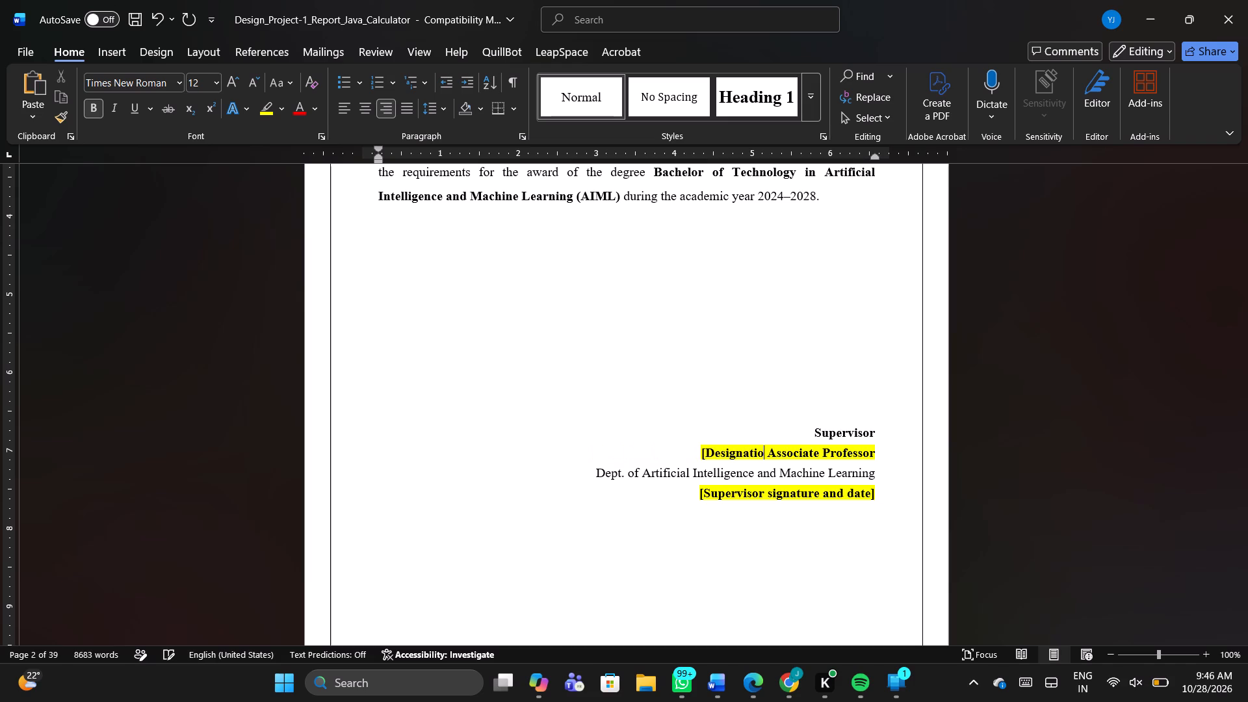
key(BackSpace)
key(BackSpace)
key(BackSpace)
key(BackSpace)
key(BackSpace)
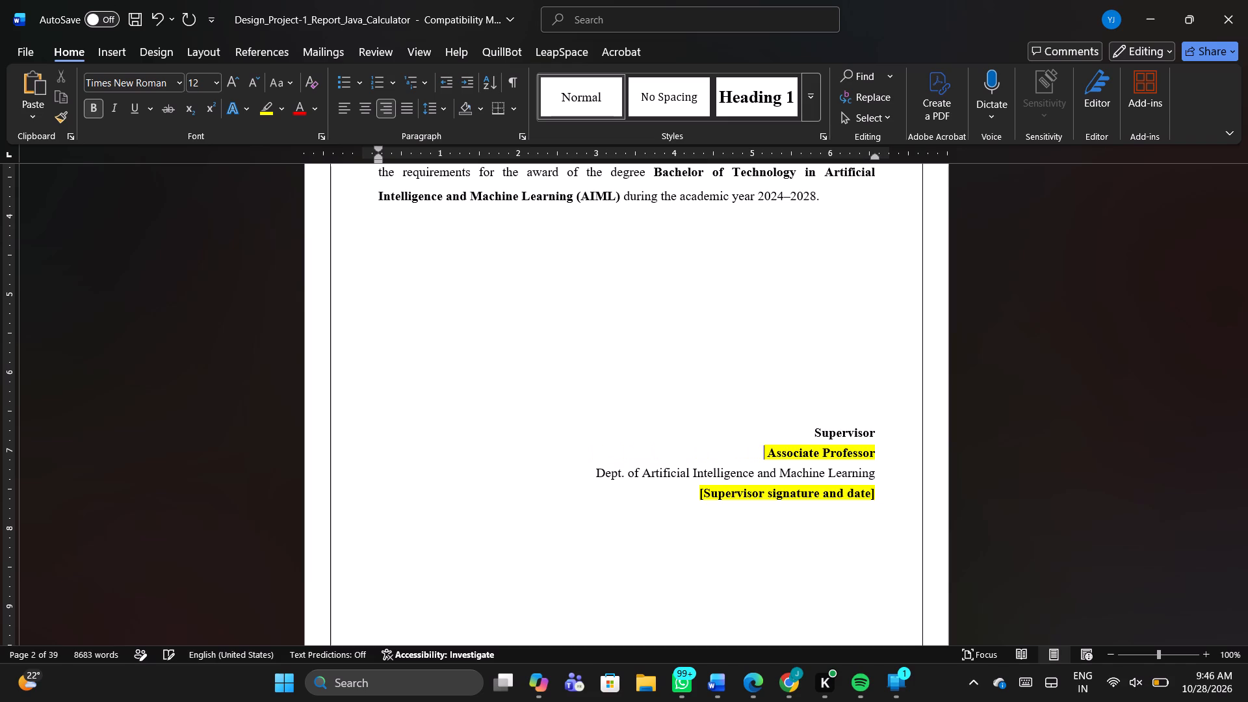
Remove the yellow highlight from the Associate Professor line on the certificate page.
drag(884, 451, 762, 446)
click(270, 107)
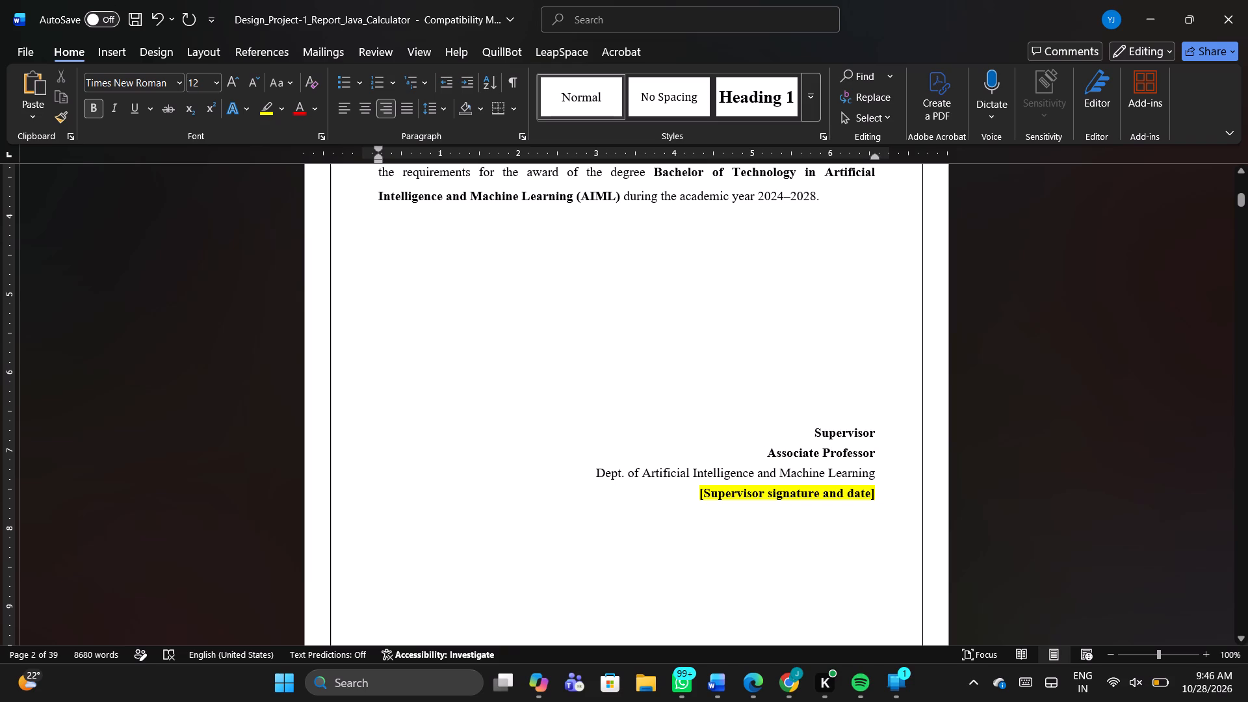
Delete the department line and the highlighted supervisor signature and date placeholder under Associate Professor on the certificate page.
drag(877, 499, 666, 488)
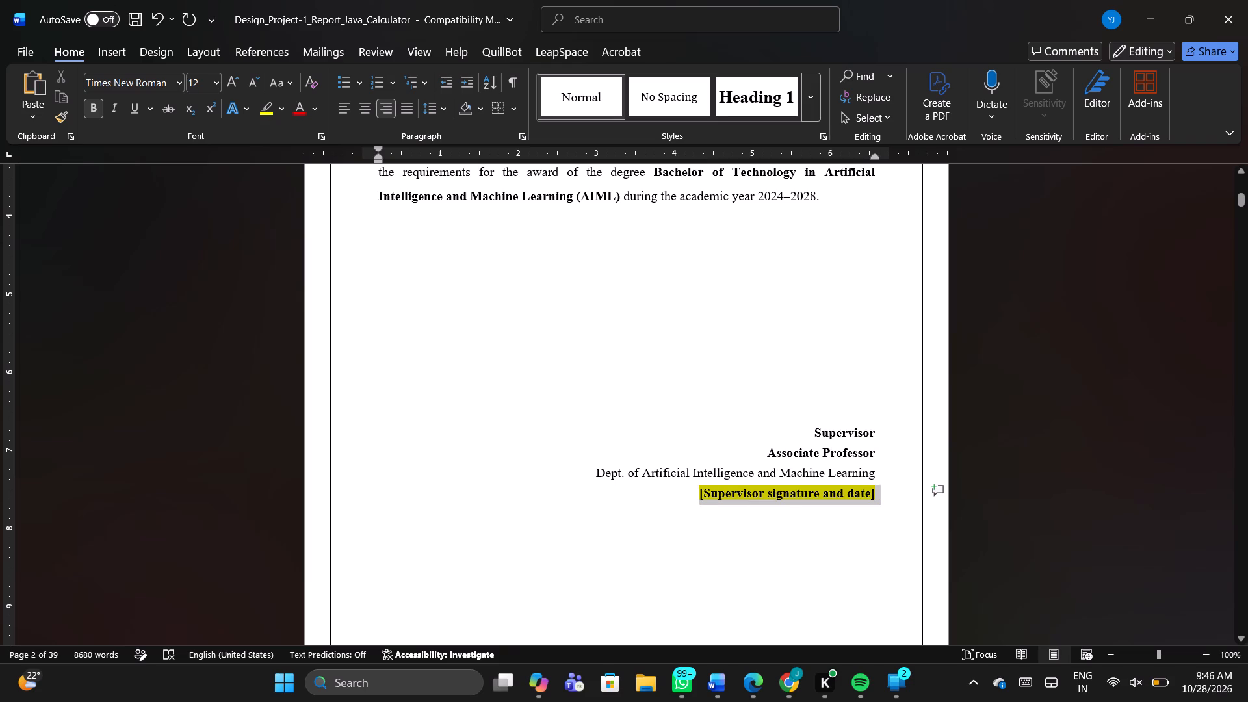
drag(666, 488, 599, 471)
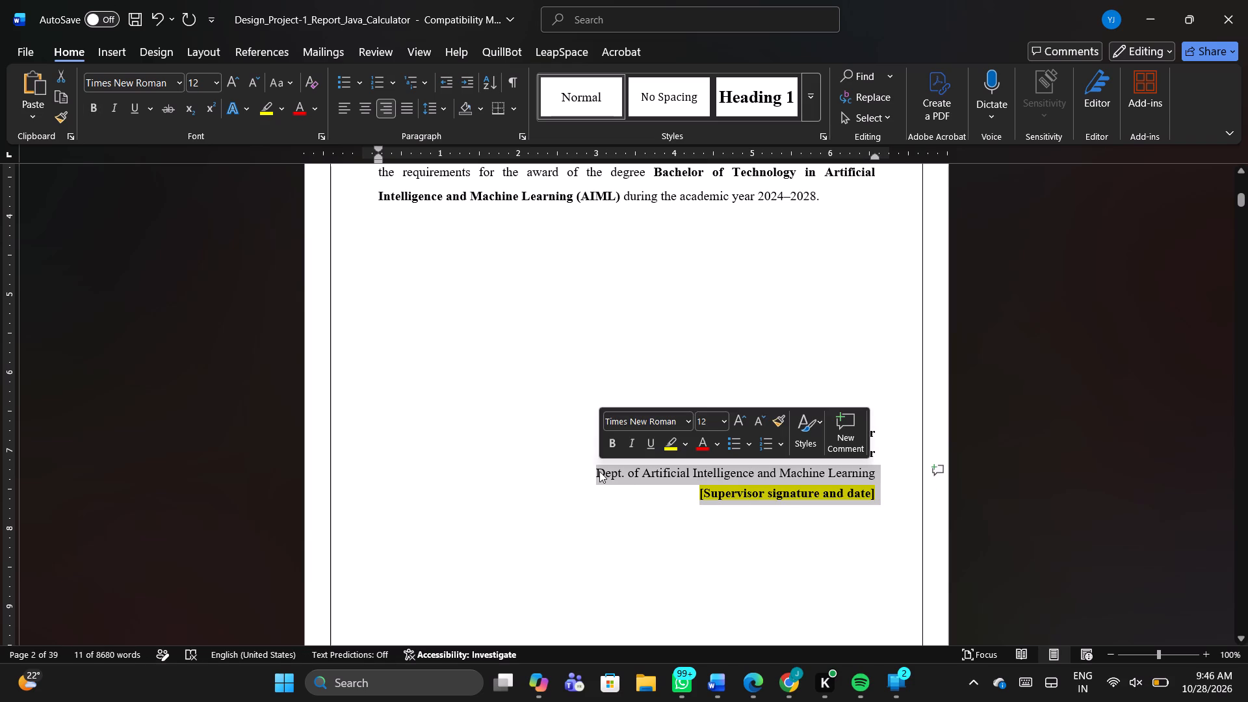
key(BackSpace)
Replace the entire highlighted supervisor name placeholder in the Declaration paragraph with the supervisor's name, keeping a space after "under the guidance of".
scroll(621, 490, down, 2)
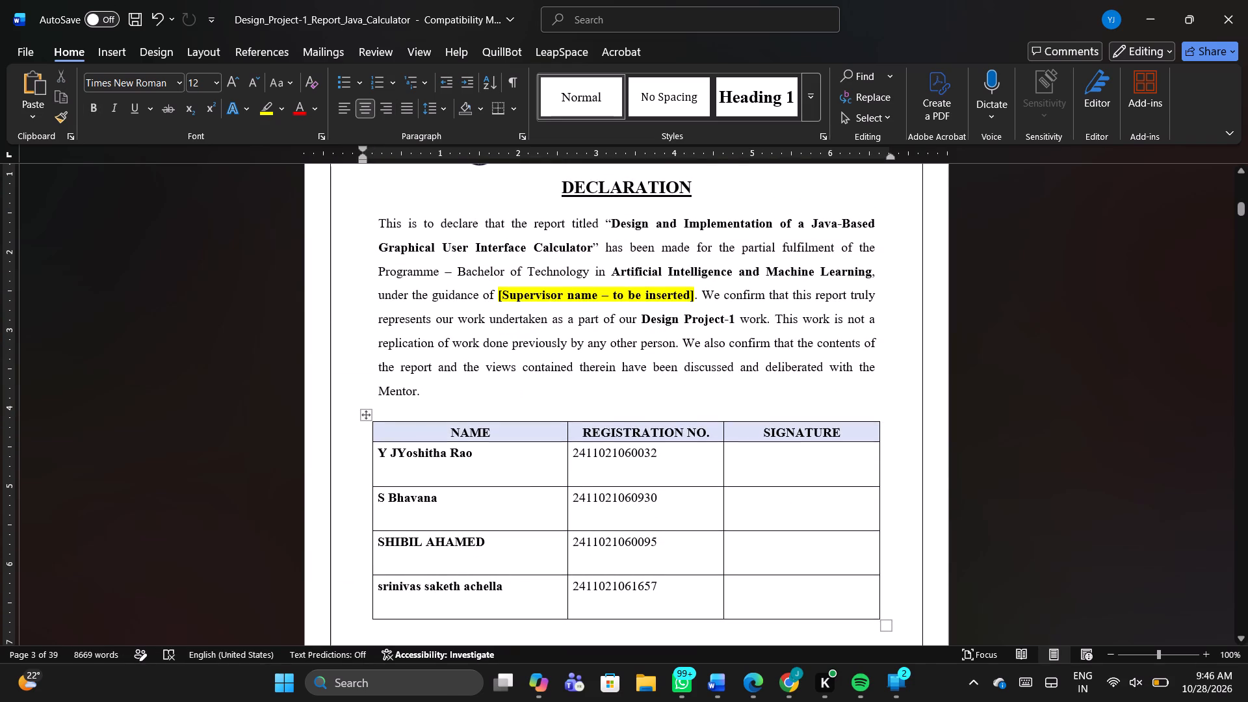
click(694, 294)
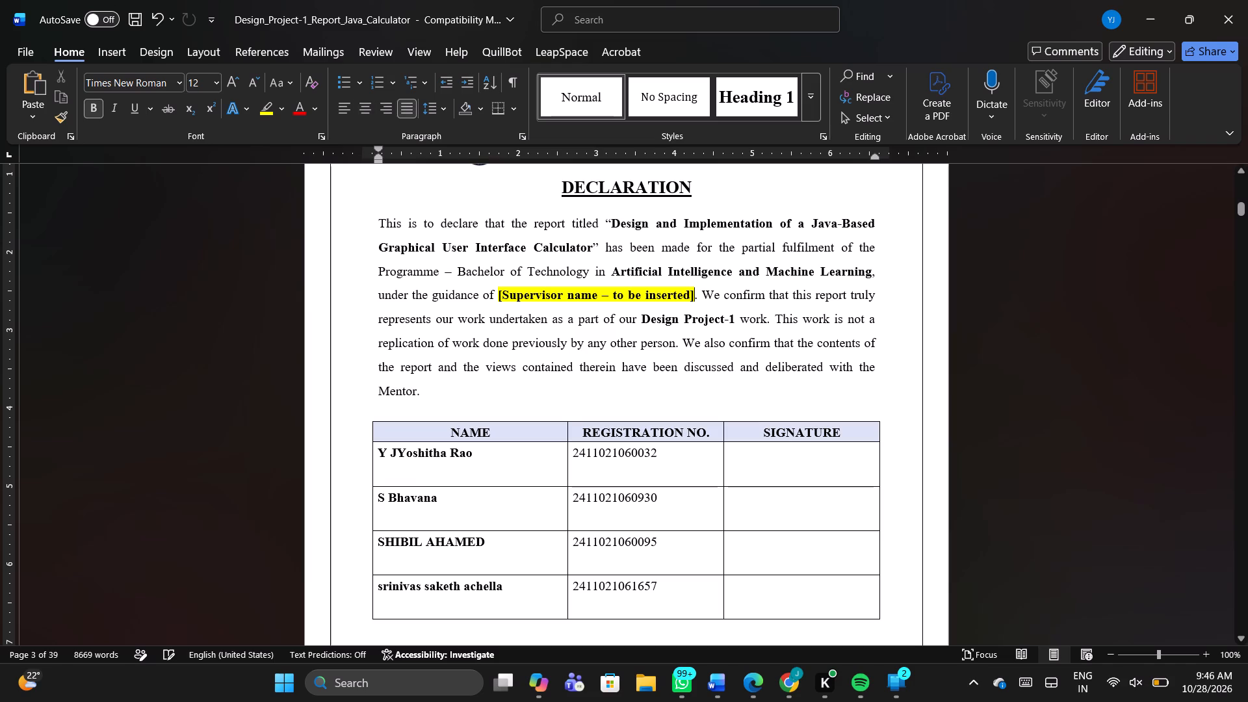
key(BackSpace)
key(BackSpace)
key(BackSpace)
key(BackSpace)
key(BackSpace)
key(BackSpace)
key(BackSpace)
key(BackSpace)
key(BackSpace)
key(BackSpace)
key(BackSpace)
key(BackSpace)
key(BackSpace)
key(BackSpace)
key(BackSpace)
key(BackSpace)
key(BackSpace)
key(BackSpace)
key(BackSpace)
key(BackSpace)
key(BackSpace)
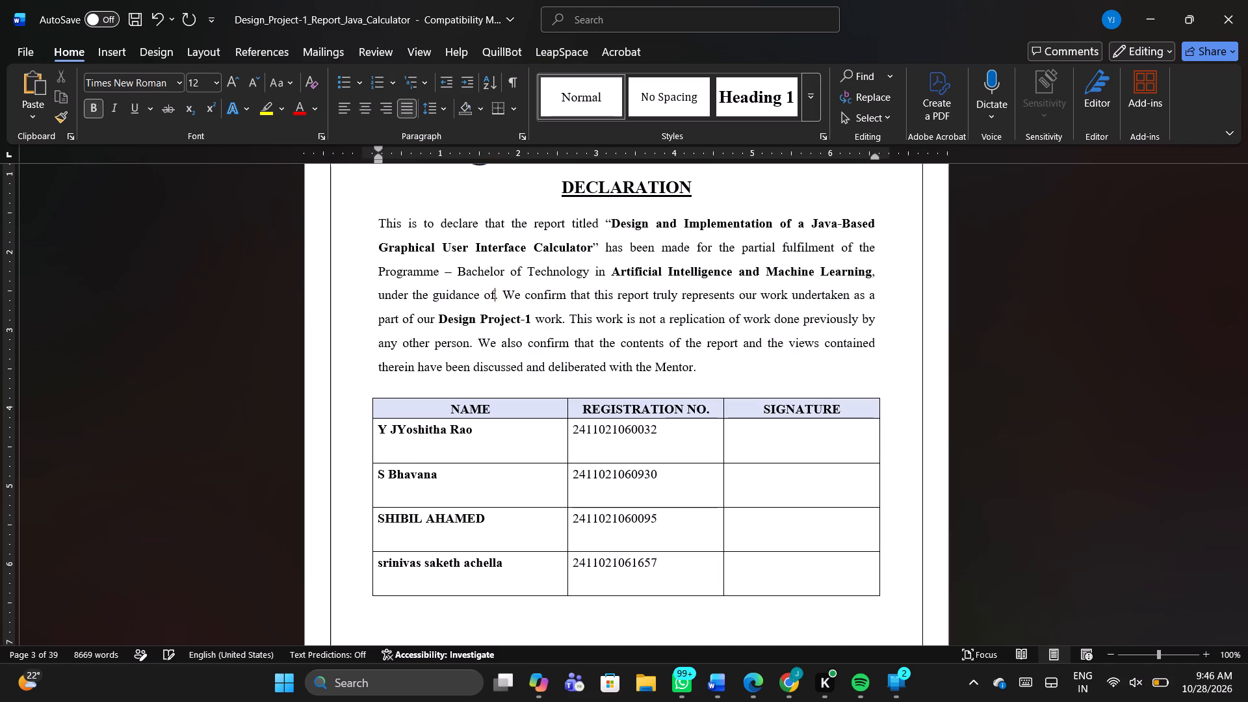
key(BackSpace)
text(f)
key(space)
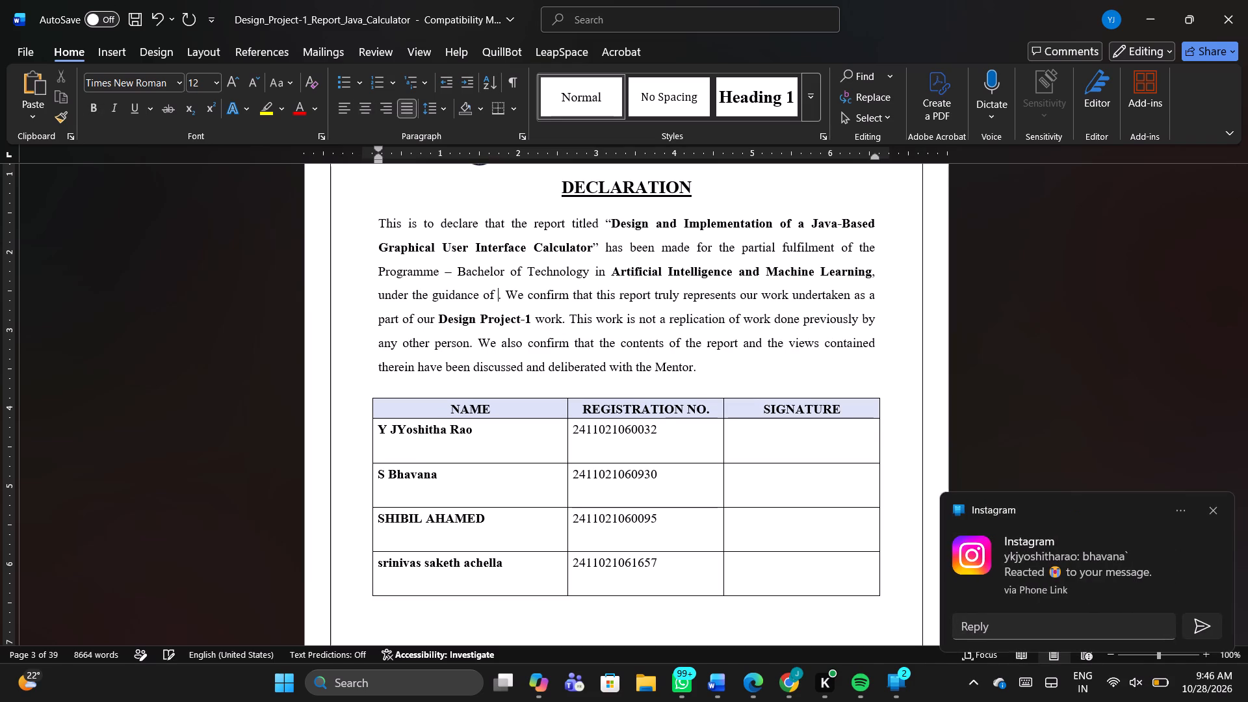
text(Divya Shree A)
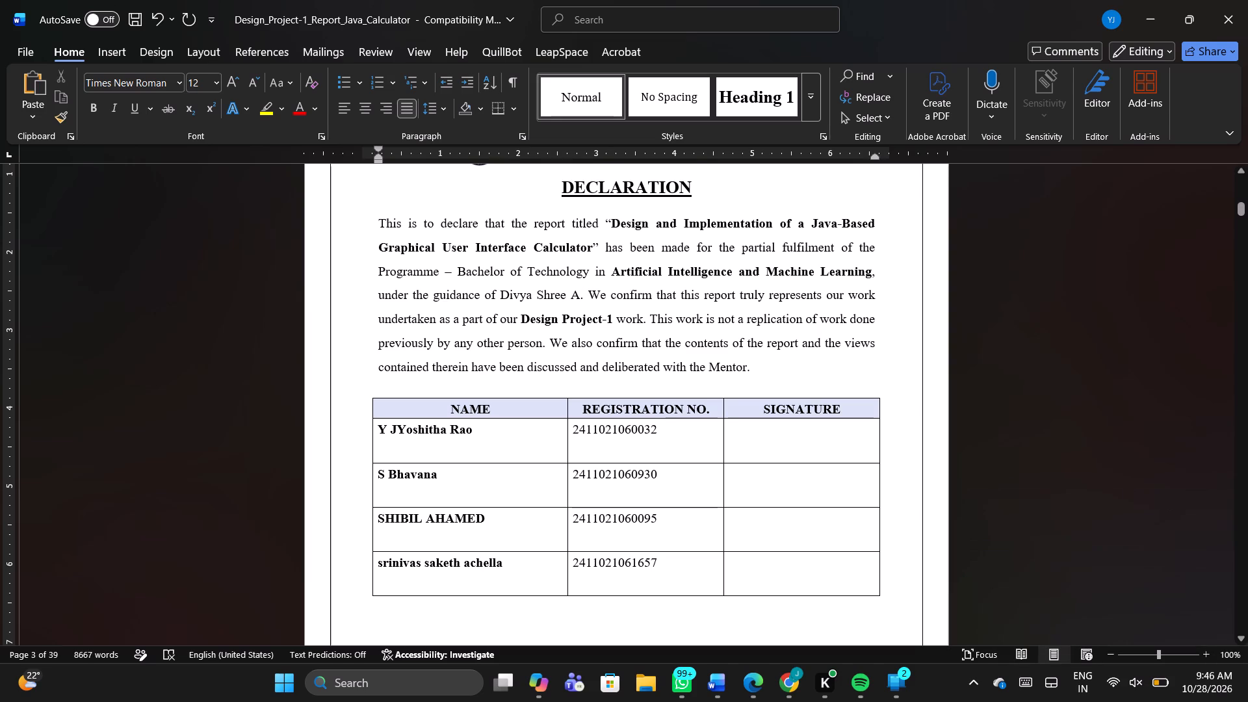
Delete the highlighted "[Supervisor name – to be inserted]" placeholder in the Acknowledgement, keeping the comma that follows it.
scroll(736, 388, down, 8)
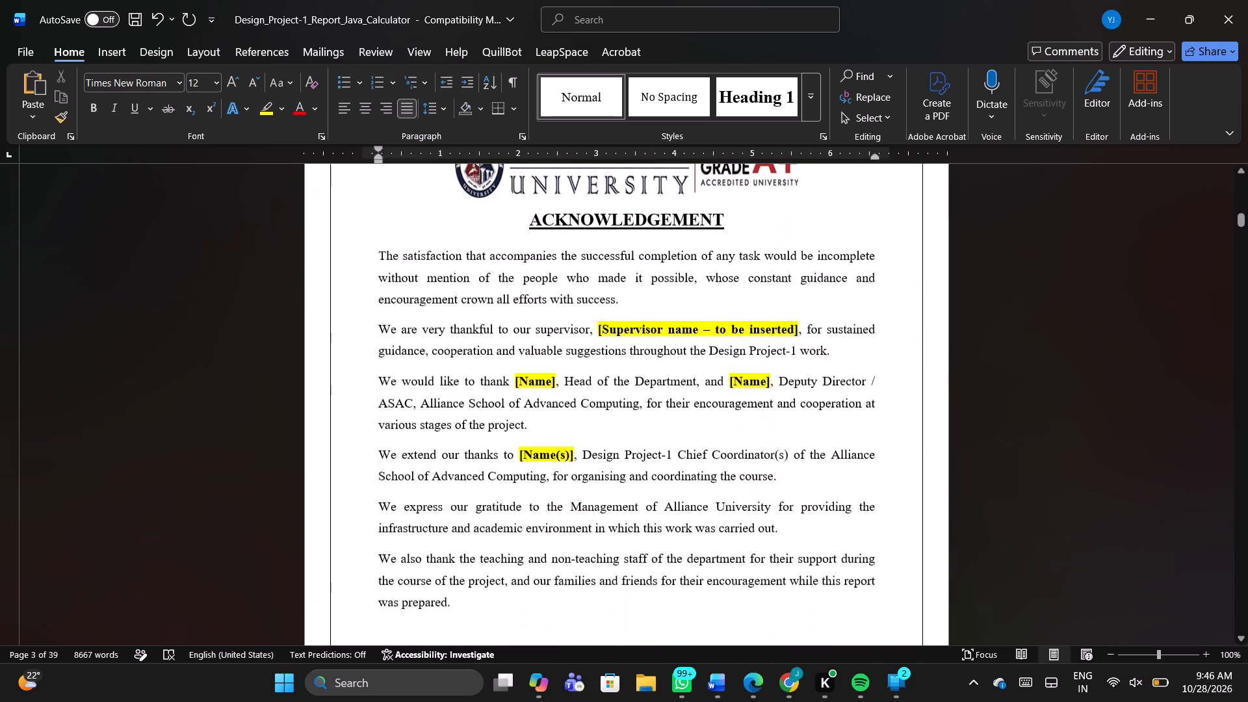
scroll(736, 388, down, 1)
click(798, 323)
key(BackSpace)
key(BackSpace)
key(BackSpace)
key(BackSpace)
key(BackSpace)
key(BackSpace)
key(BackSpace)
key(BackSpace)
key(BackSpace)
key(BackSpace)
key(BackSpace)
key(BackSpace)
key(BackSpace)
key(BackSpace)
key(BackSpace)
key(BackSpace)
key(BackSpace)
key(BackSpace)
key(BackSpace)
key(BackSpace)
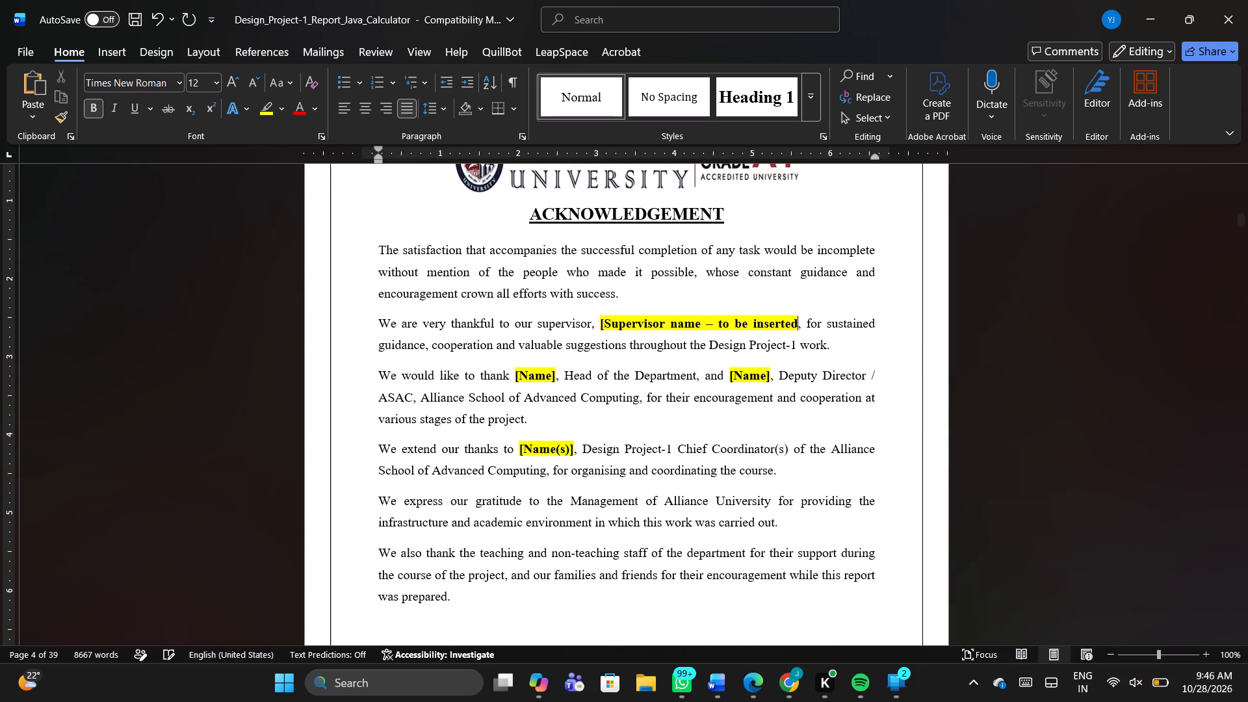
key(BackSpace)
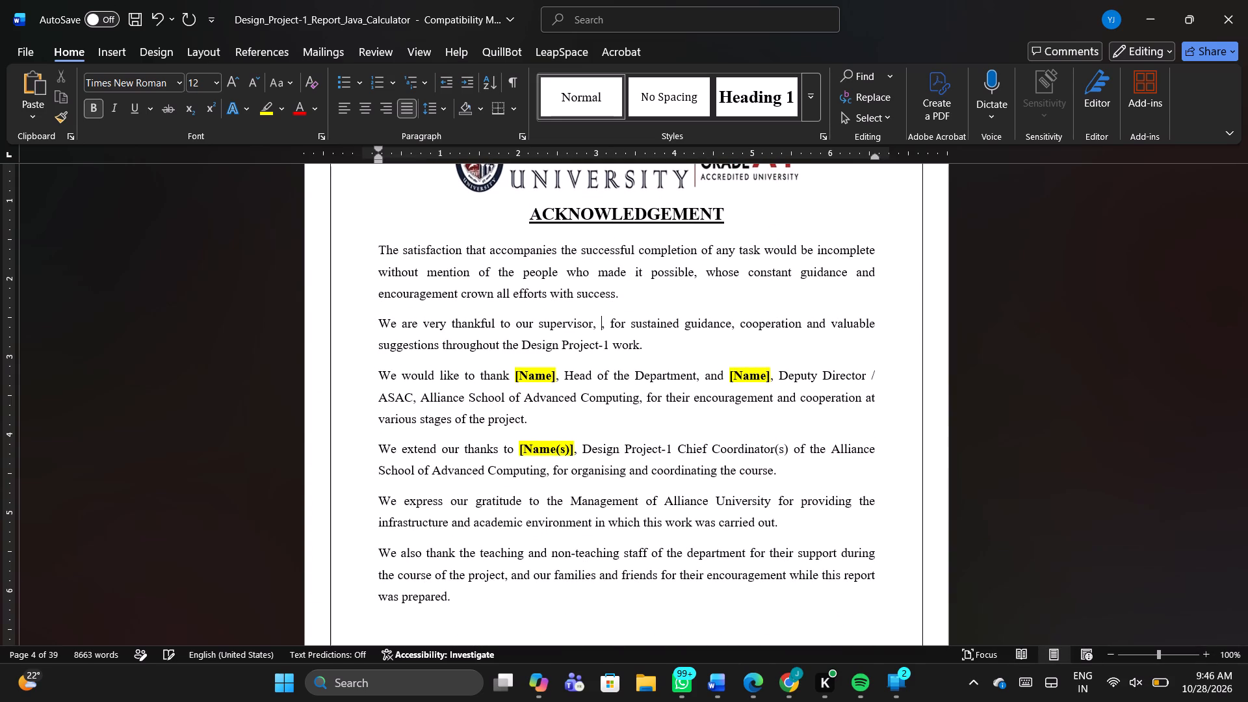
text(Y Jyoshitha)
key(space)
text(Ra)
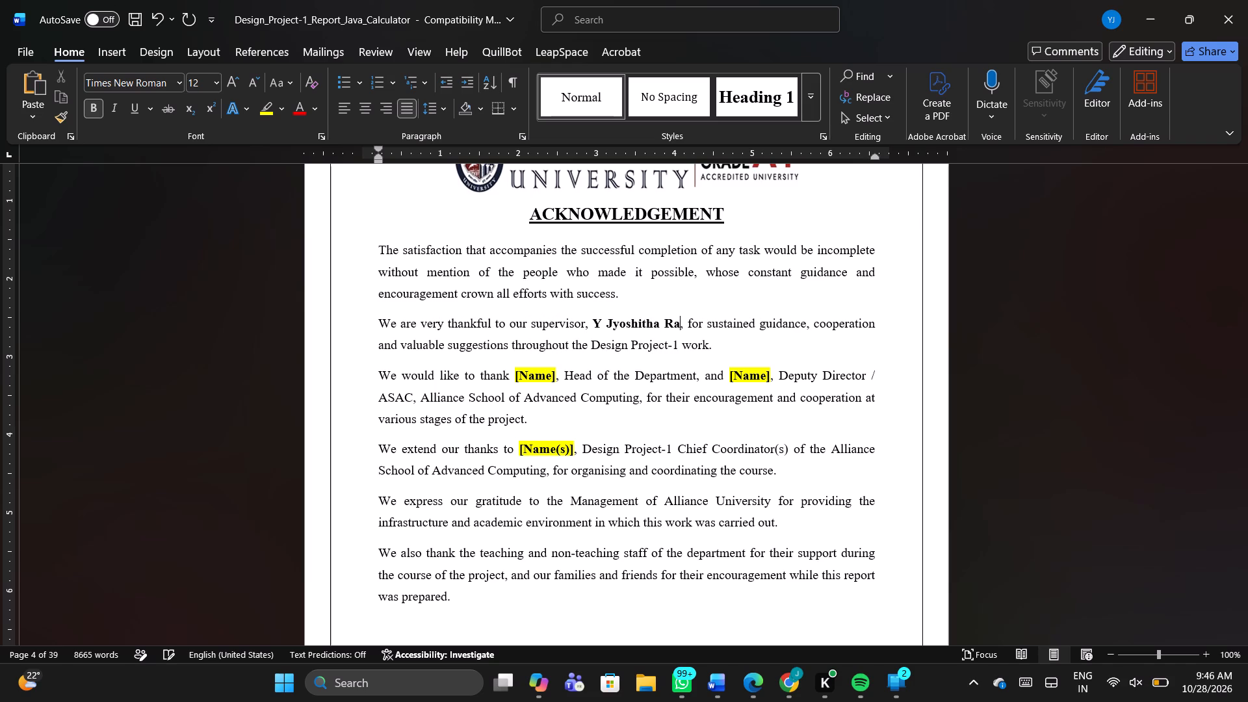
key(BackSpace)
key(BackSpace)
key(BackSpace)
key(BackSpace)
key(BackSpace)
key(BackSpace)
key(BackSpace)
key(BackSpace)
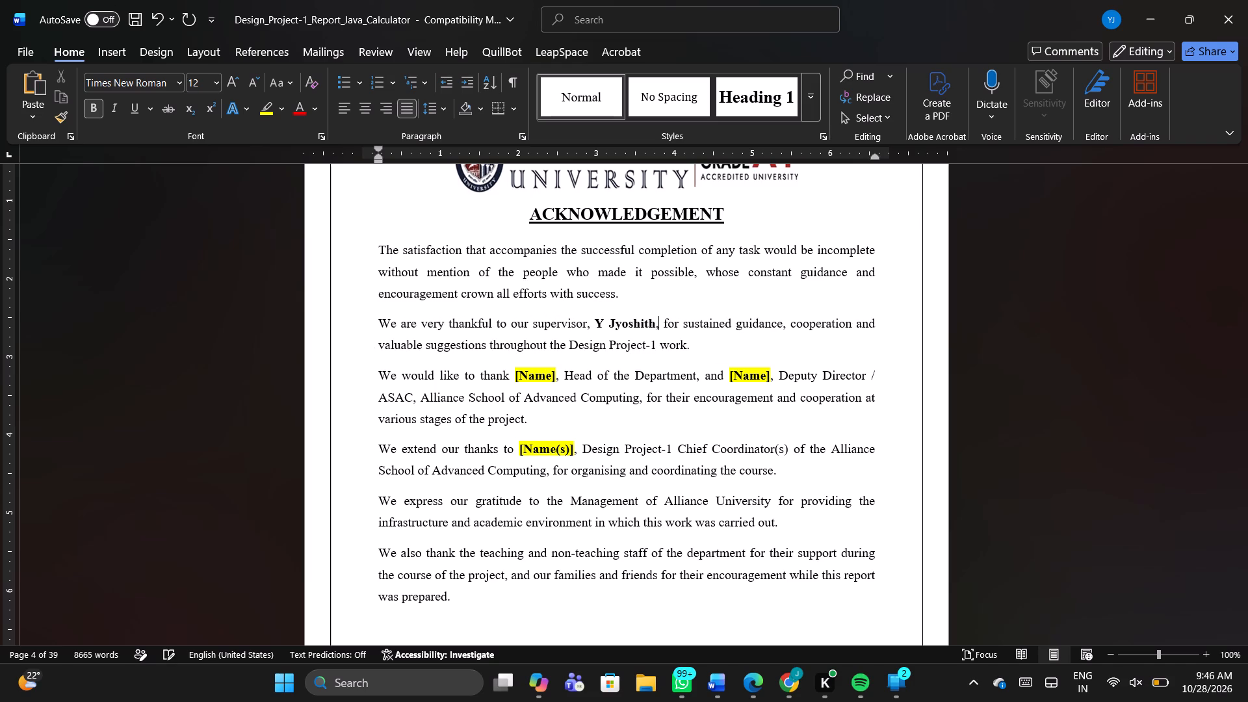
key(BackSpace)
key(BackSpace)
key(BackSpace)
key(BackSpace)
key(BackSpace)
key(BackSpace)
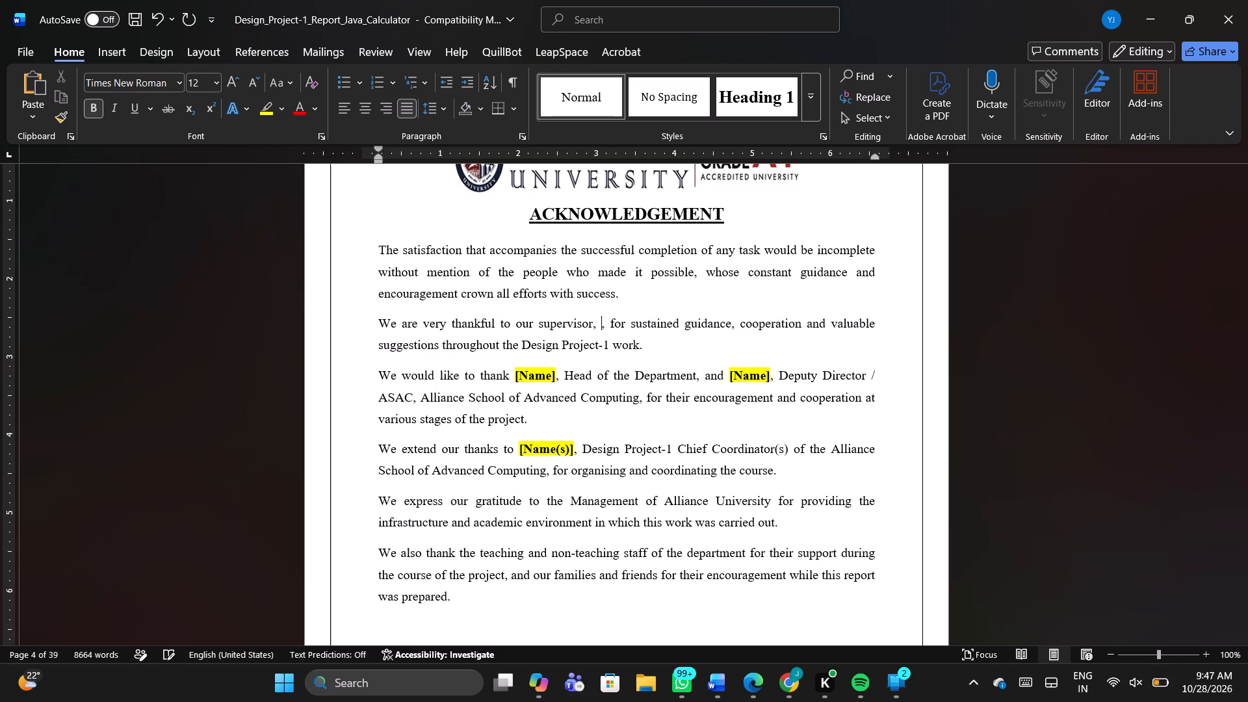
Enter the supervisor's name with its initial after "We are very thankful to our supervisor," in the Acknowledgement.
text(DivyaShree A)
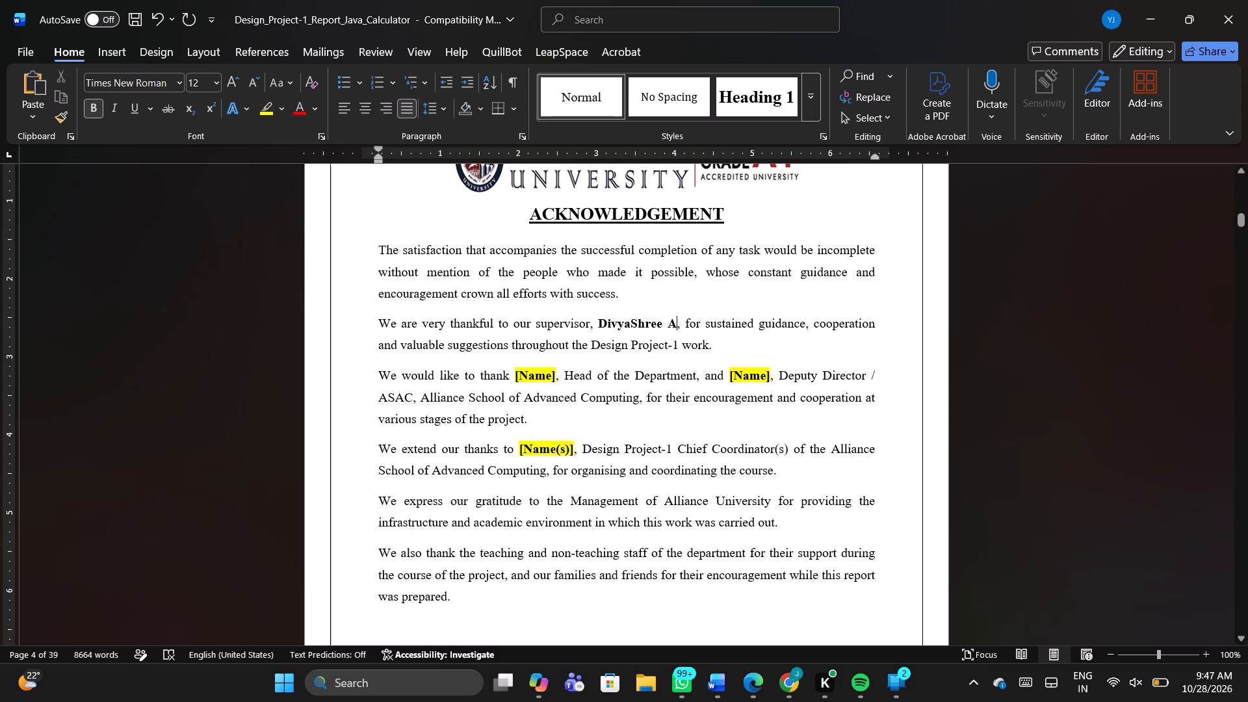
Replace the highlighted "[Name]" placeholder before "Head of the Department" with the department head's name followed by "Mam".
click(554, 374)
key(BackSpace)
key(BackSpace)
key(BackSpace)
key(BackSpace)
key(BackSpace)
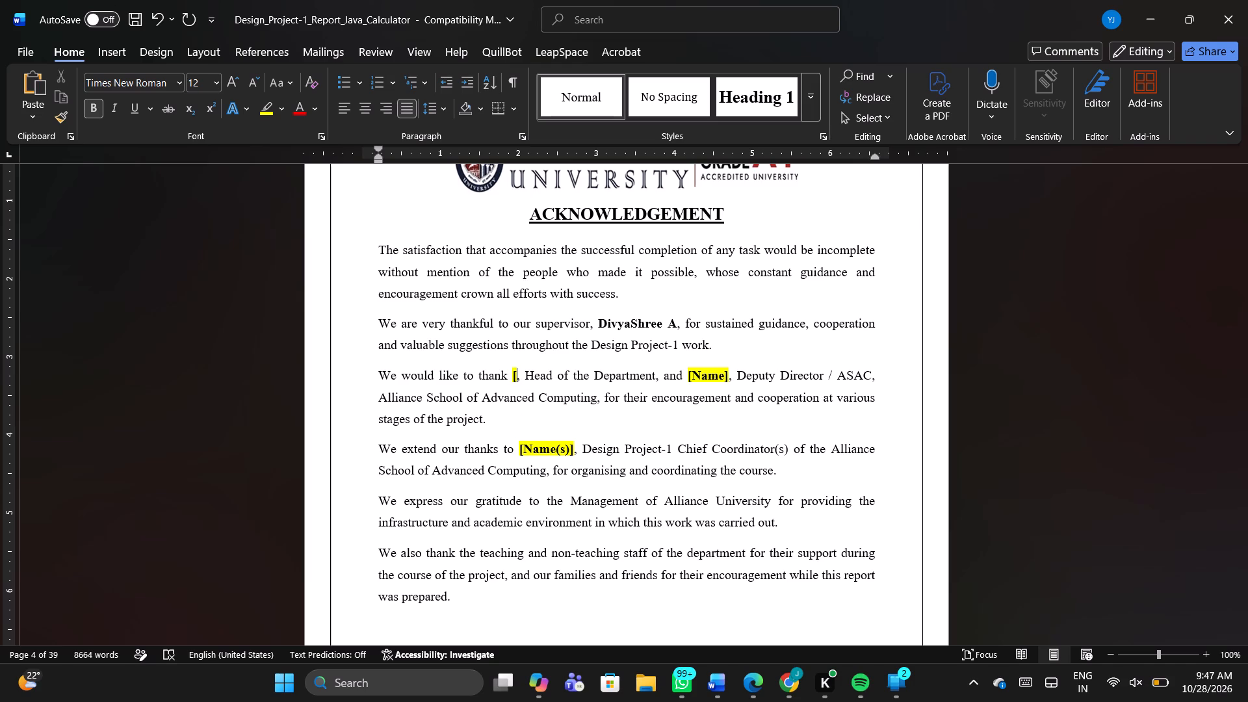
key(BackSpace)
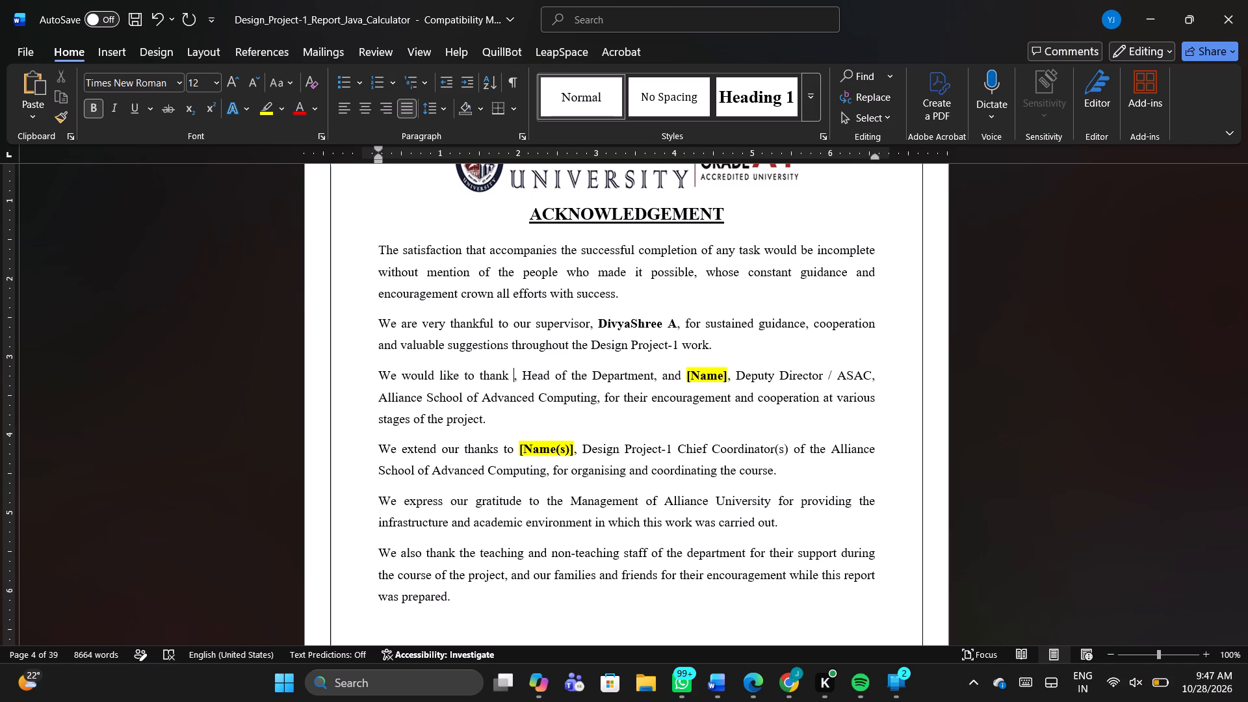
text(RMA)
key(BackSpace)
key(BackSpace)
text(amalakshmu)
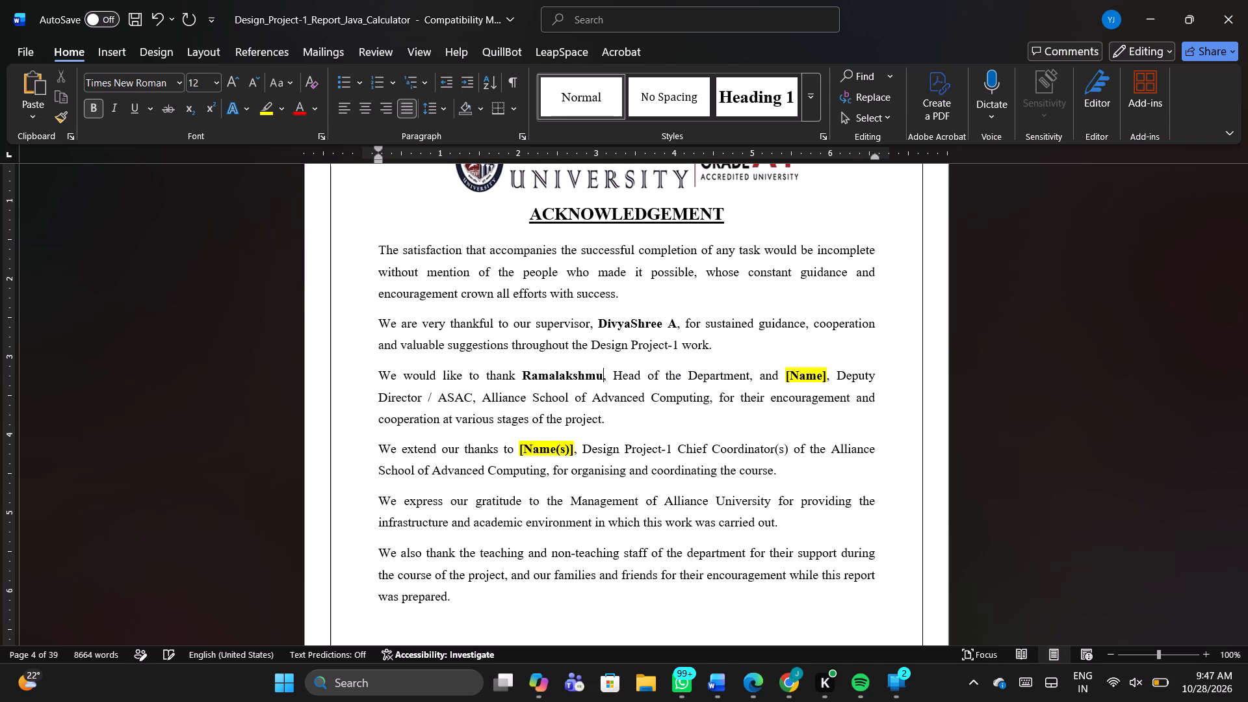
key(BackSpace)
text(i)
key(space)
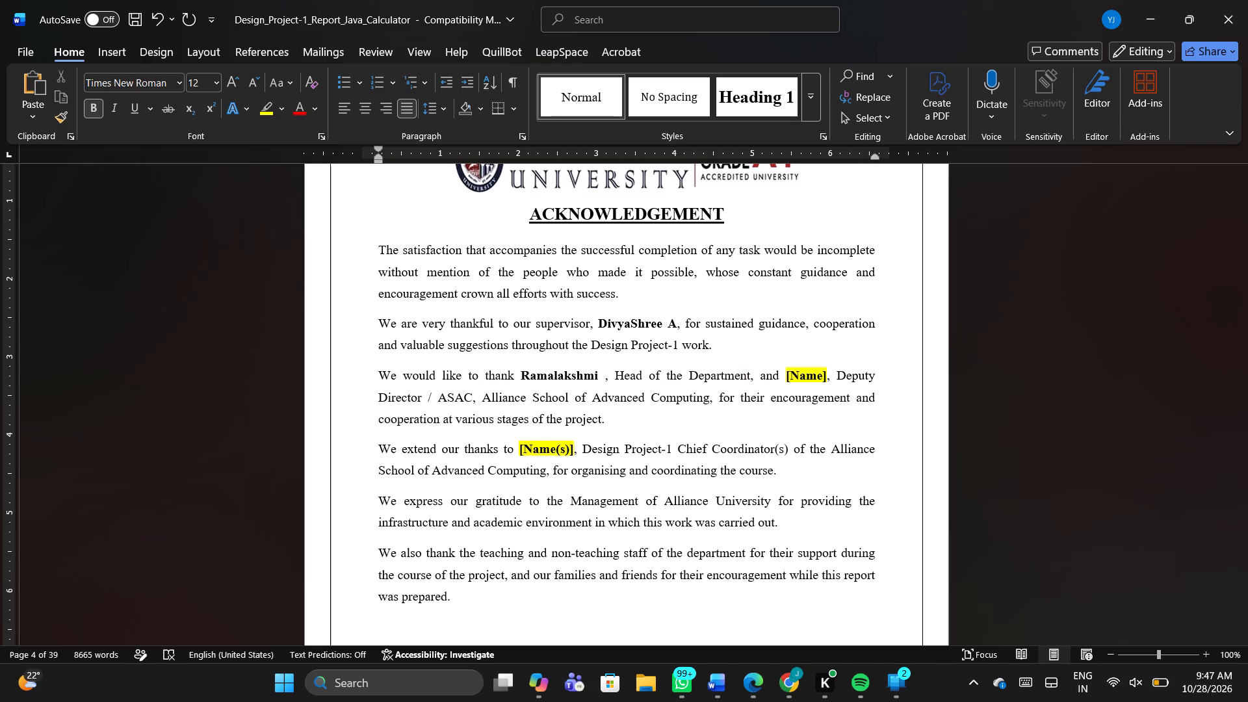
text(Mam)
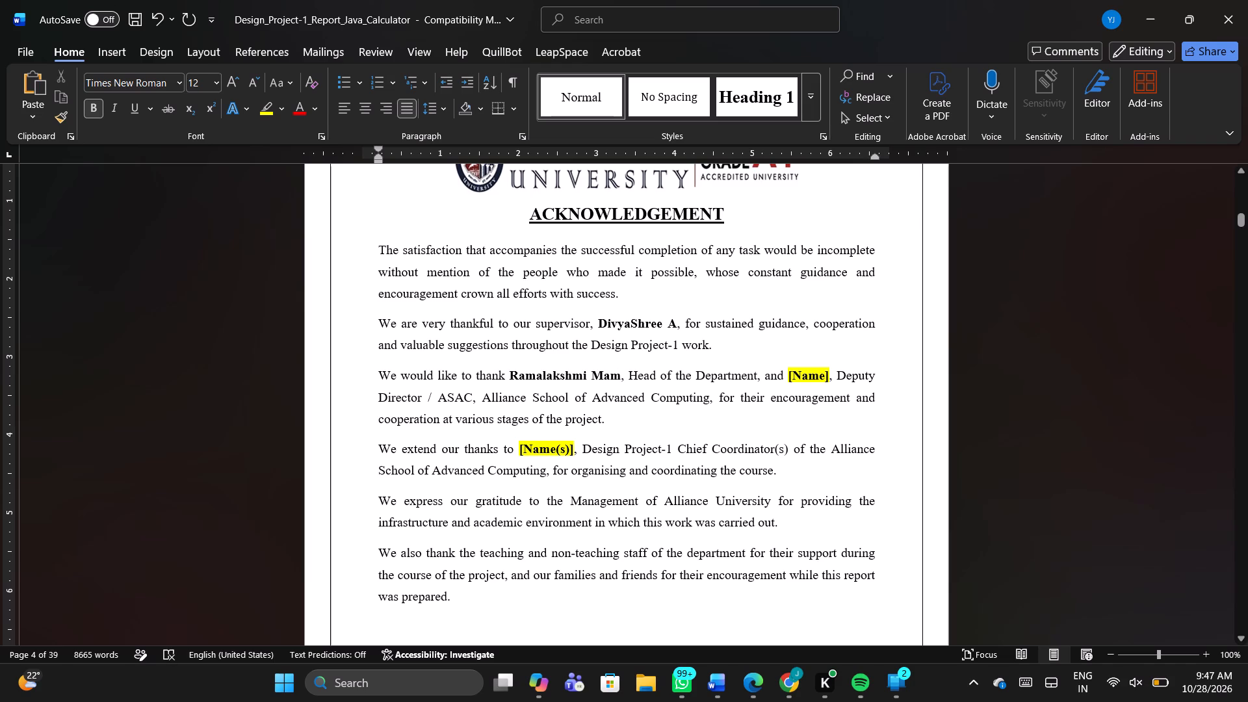
Replace the highlighted "[Name]" placeholder before "Deputy Director / ASAC" with the supervisor's name, without the initial.
click(826, 378)
key(Right)
key(BackSpace)
key(BackSpace)
key(BackSpace)
key(BackSpace)
key(BackSpace)
key(BackSpace)
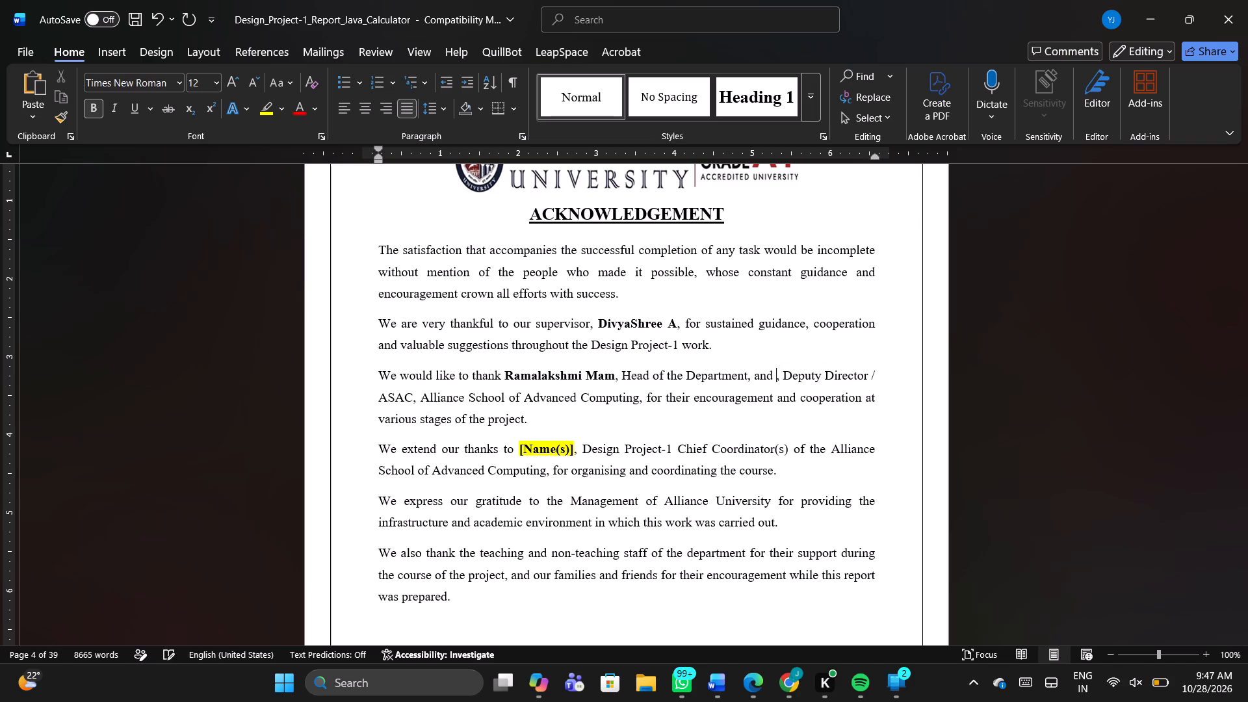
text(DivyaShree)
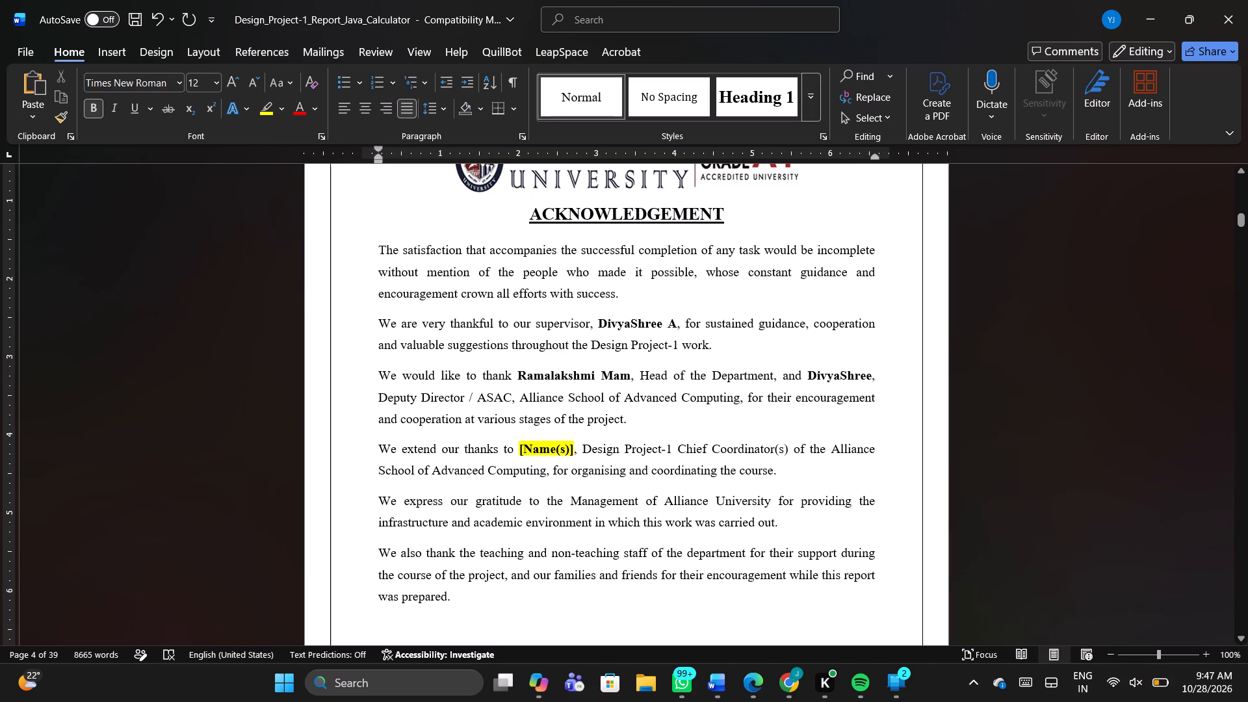
Delete the highlighted "[Name(s)]" placeholder after "We extend our thanks to" in the Acknowledgement.
click(573, 449)
key(BackSpace)
key(BackSpace)
key(BackSpace)
key(BackSpace)
key(BackSpace)
key(BackSpace)
key(BackSpace)
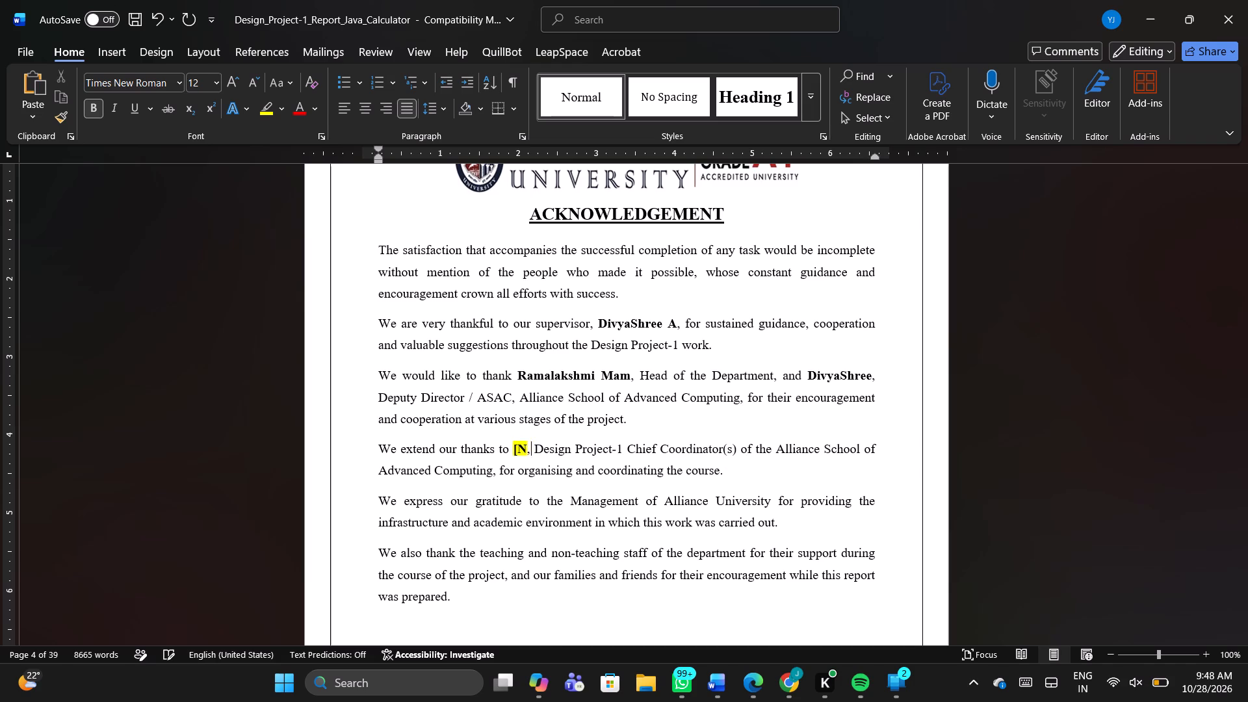
key(BackSpace)
key(BackSpace)
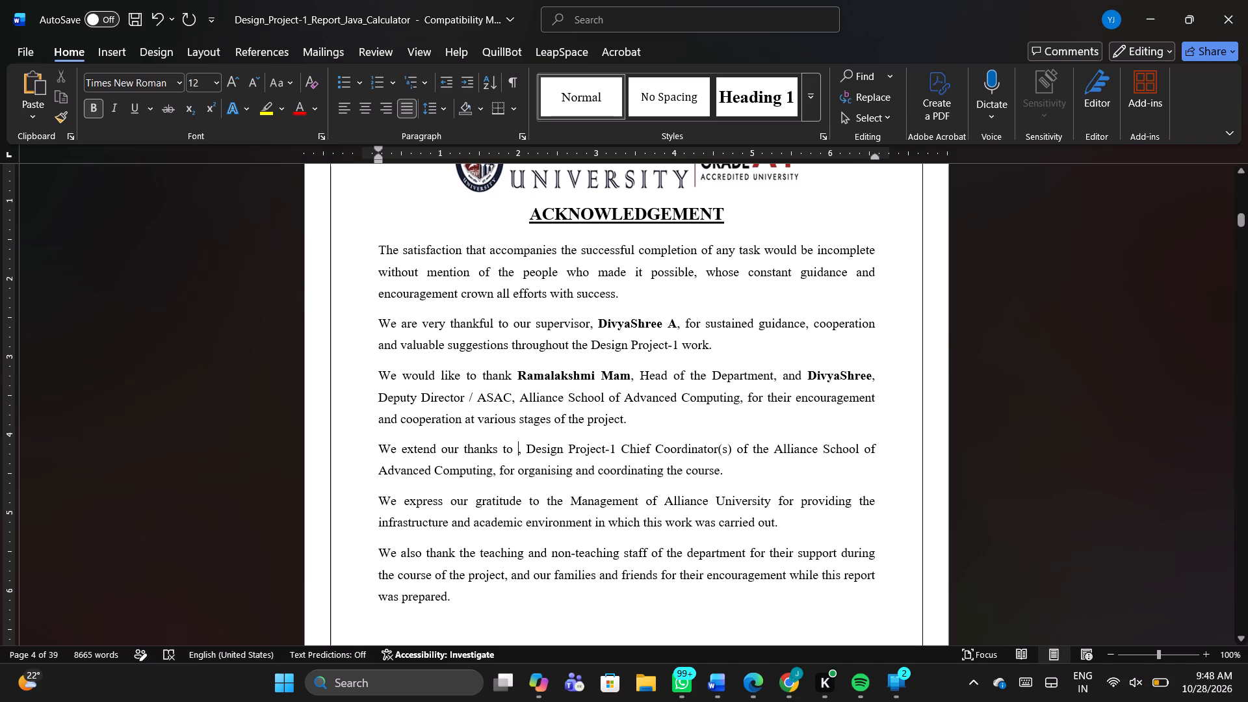
Delete "Design Project-1 Chief Coordinator(s)" from the "We extend our thanks to" sentence in the Acknowledgement.
drag(527, 448, 723, 451)
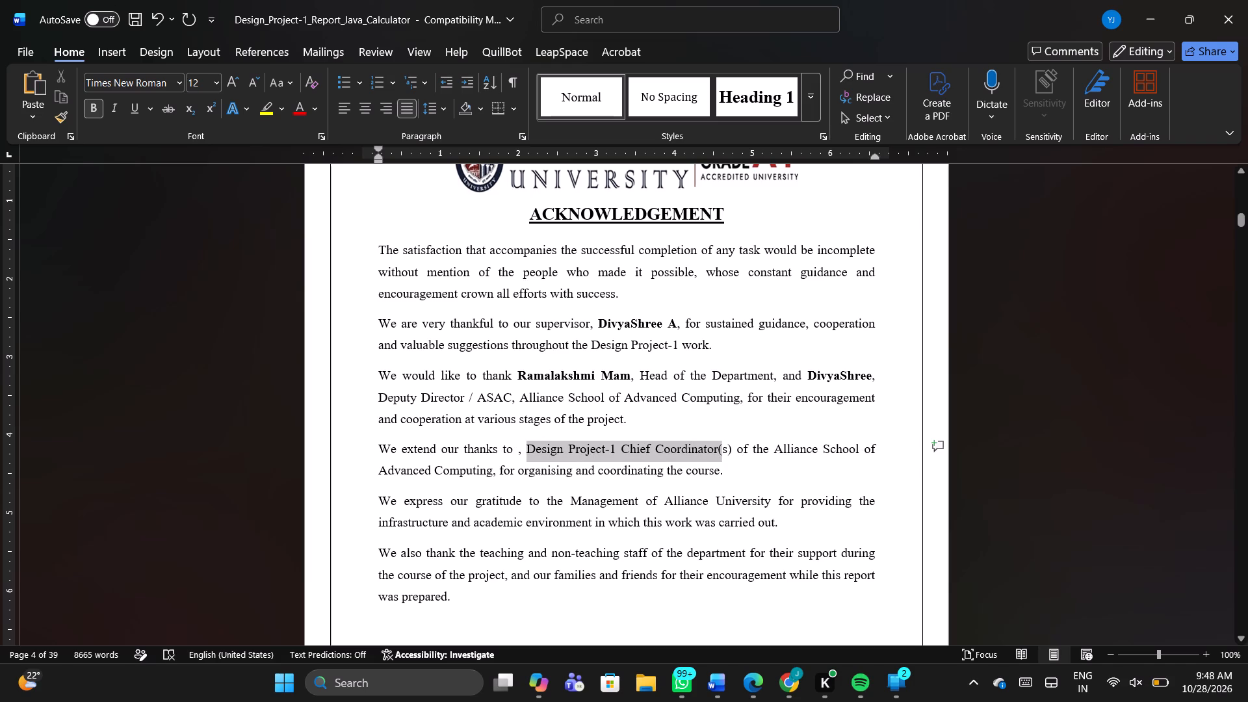
drag(723, 451, 729, 451)
key(BackSpace)
key(Right)
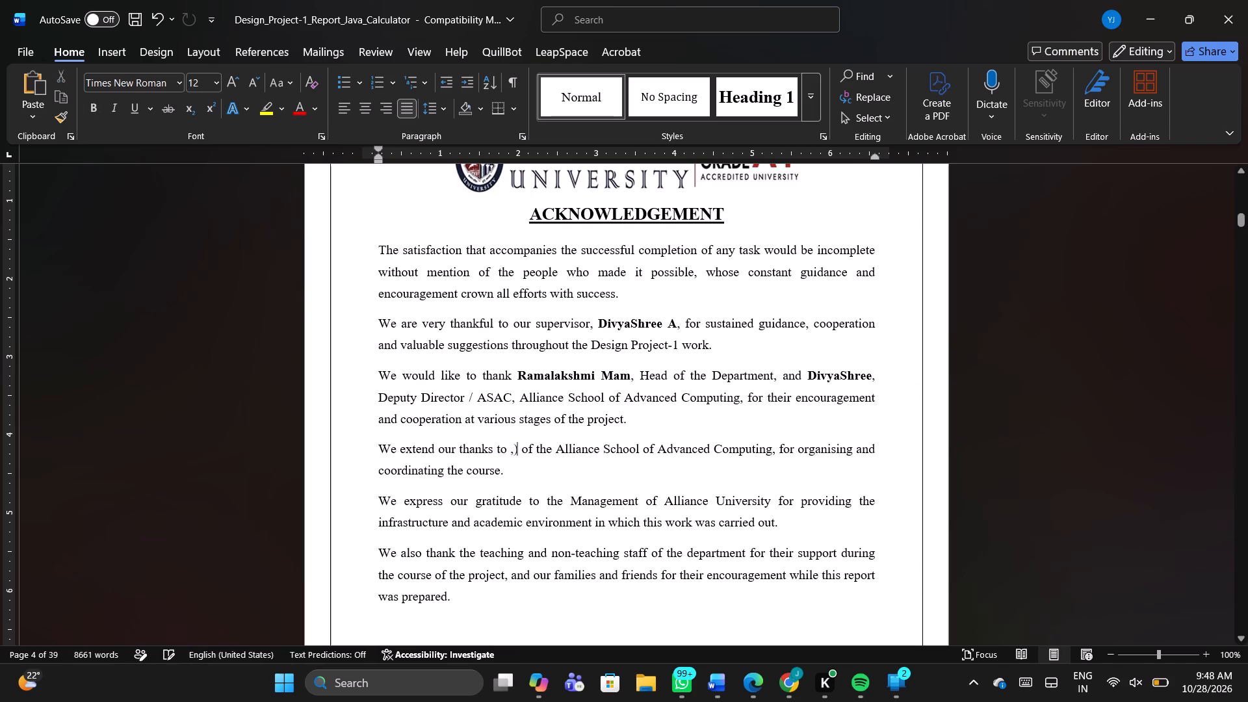
key(BackSpace)
Look through the rest of the report, from the end of the Acknowledgement to the last page, for remaining placeholders.
scroll(729, 451, down, 1)
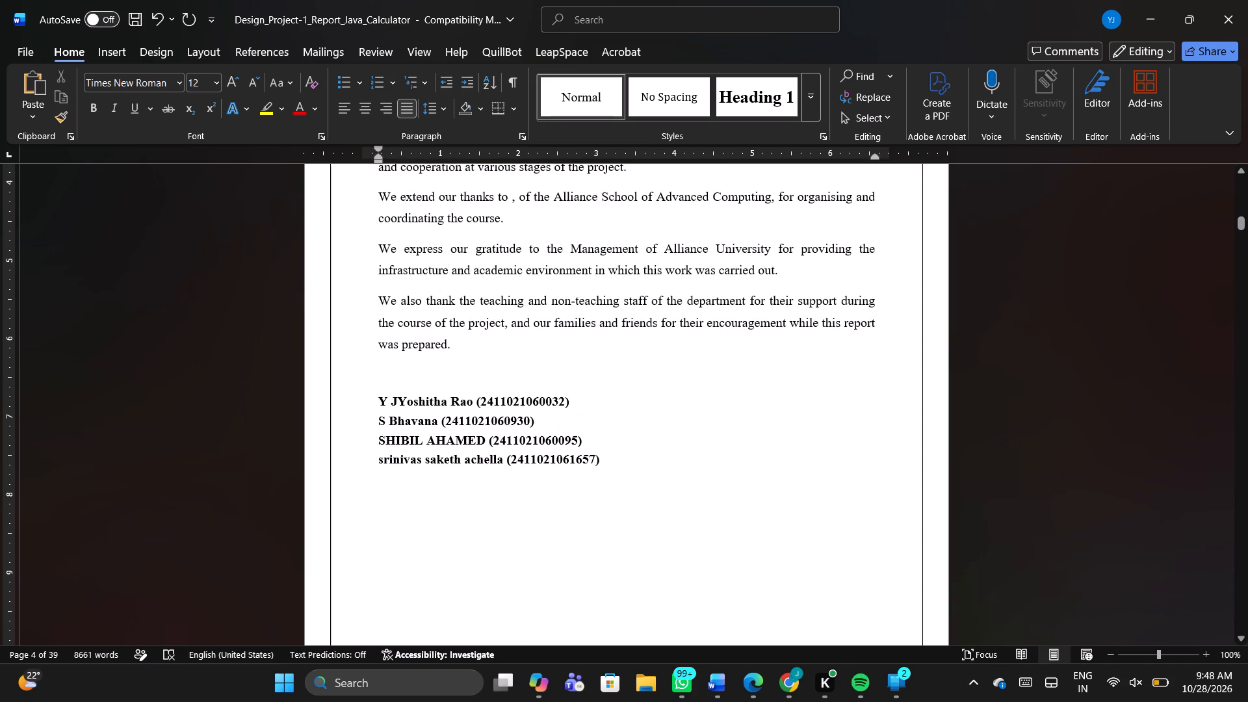
scroll(529, 441, down, 6)
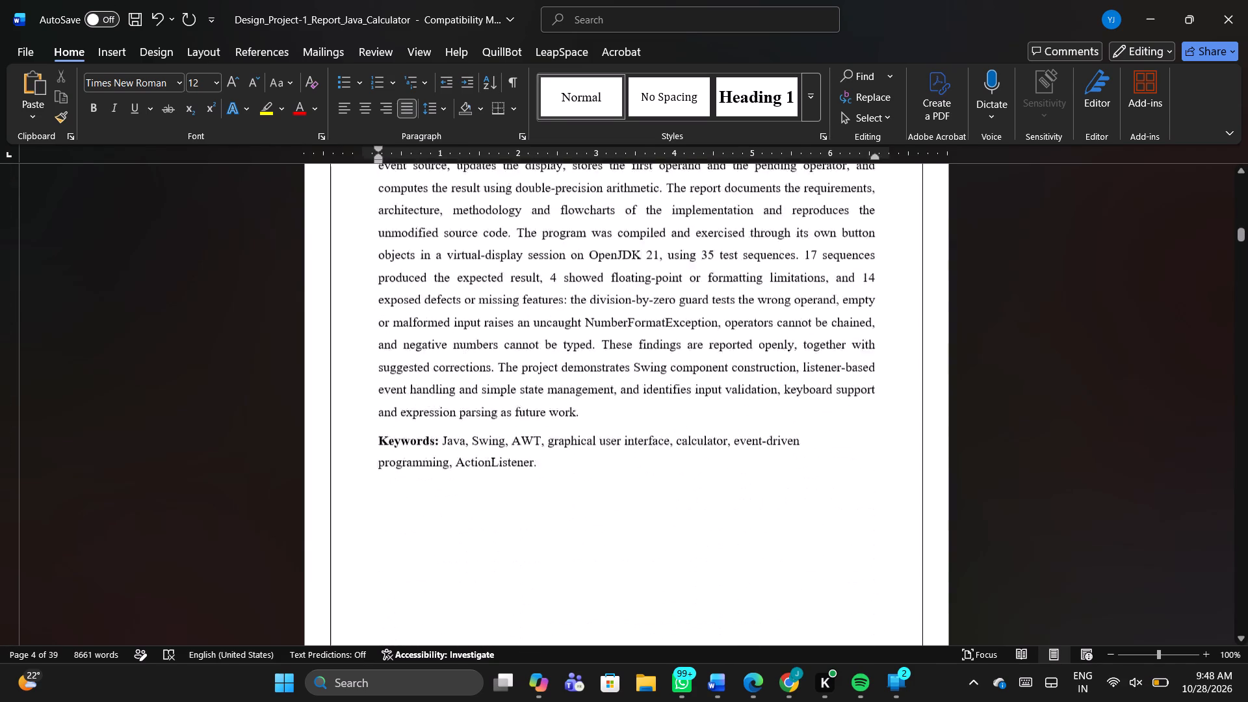
scroll(529, 441, down, 3)
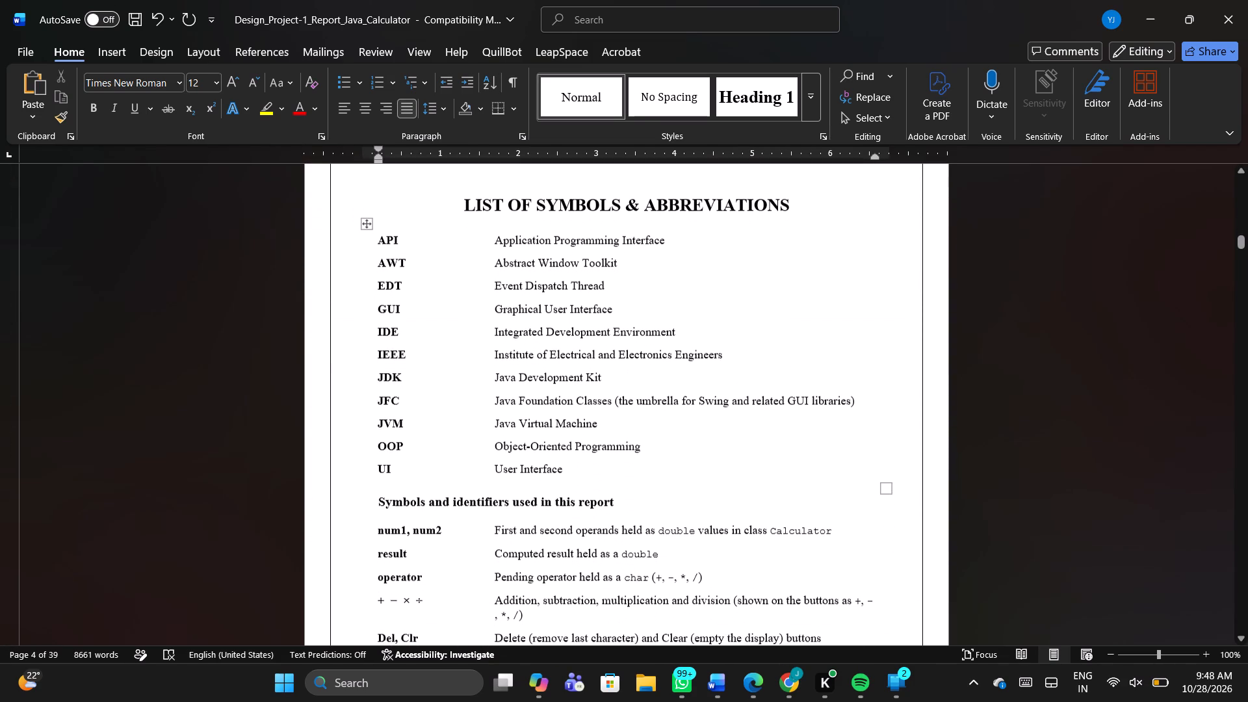
scroll(529, 441, down, 20)
scroll(529, 441, down, 20)
scroll(529, 441, down, 20)
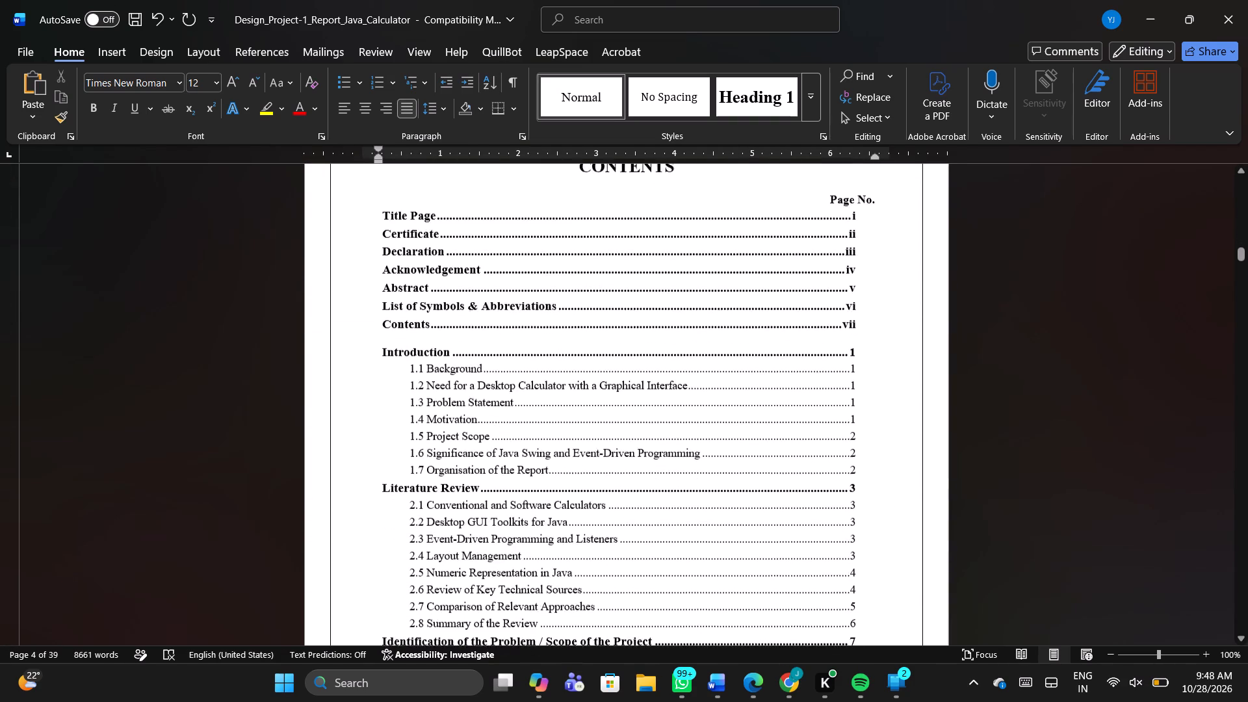
scroll(529, 441, down, 20)
scroll(529, 441, down, 20)
scroll(529, 441, down, 20)
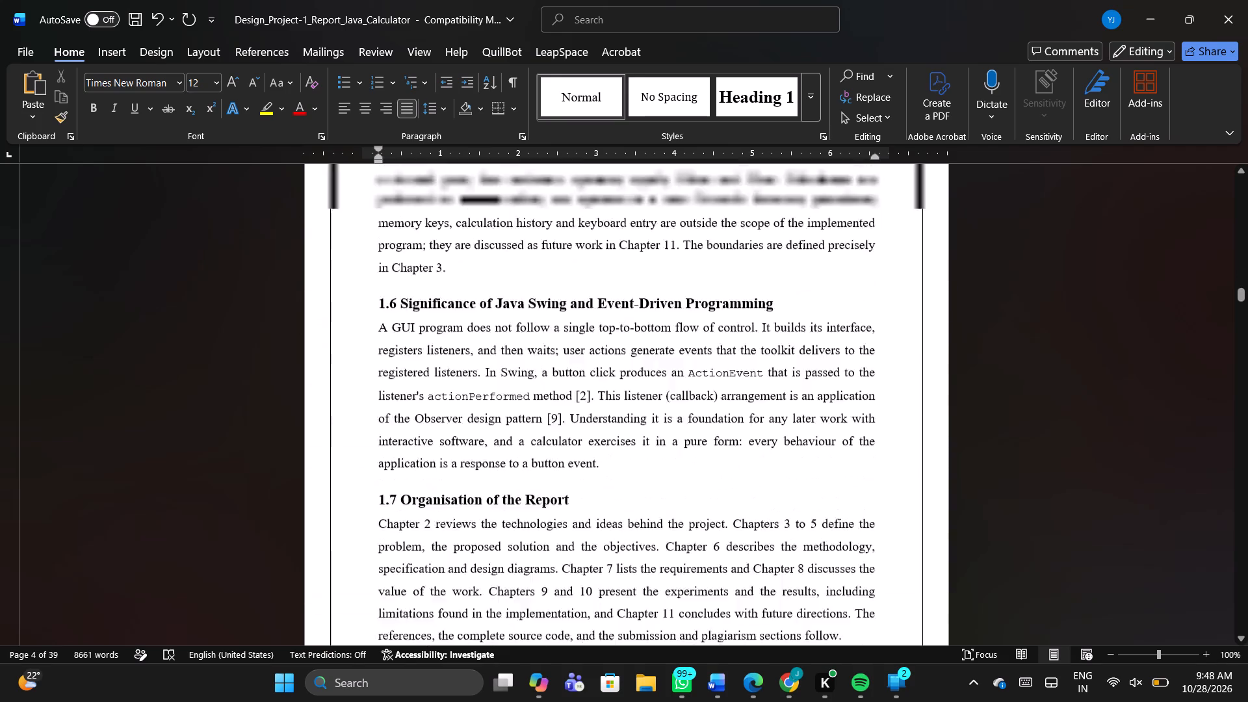
scroll(529, 441, down, 20)
scroll(529, 441, down, 20)
scroll(529, 441, down, 20)
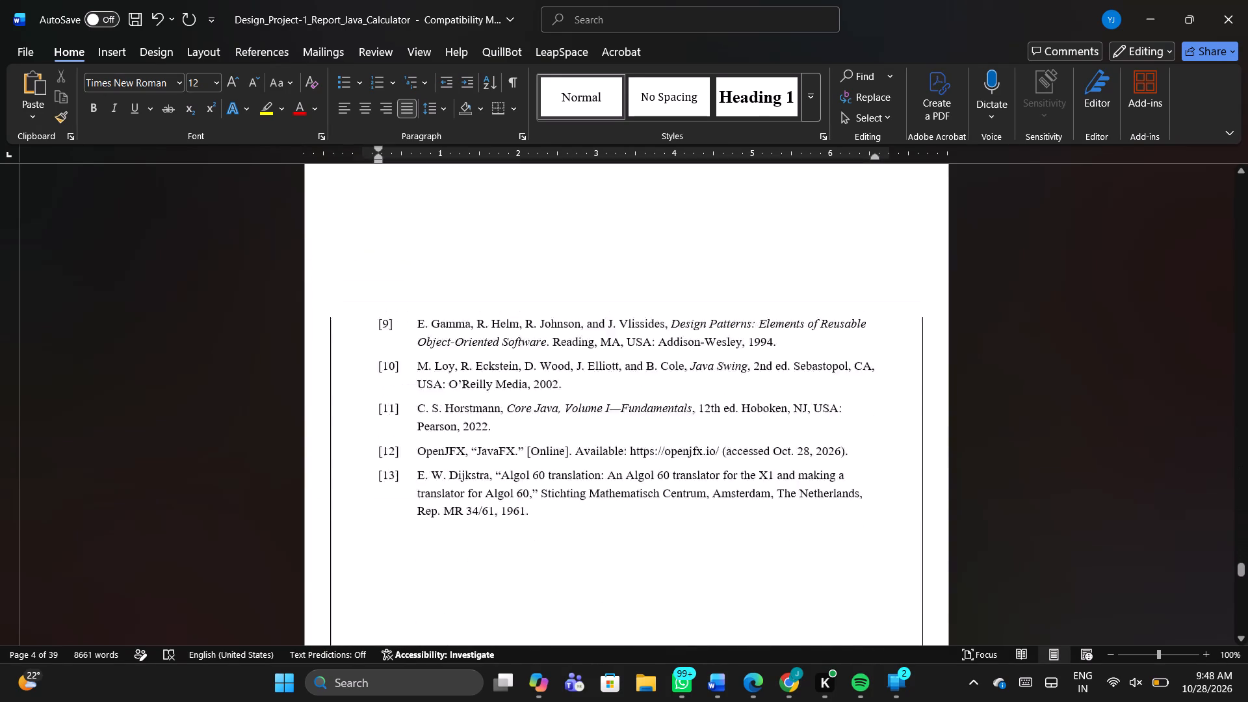
scroll(529, 441, down, 5)
scroll(529, 441, down, 20)
scroll(529, 441, down, 4)
Change the cover page line "A DESIGN PROJECT-1 (E1CSA313) REPORT" to read "JAVA REPORT".
scroll(529, 441, up, 1)
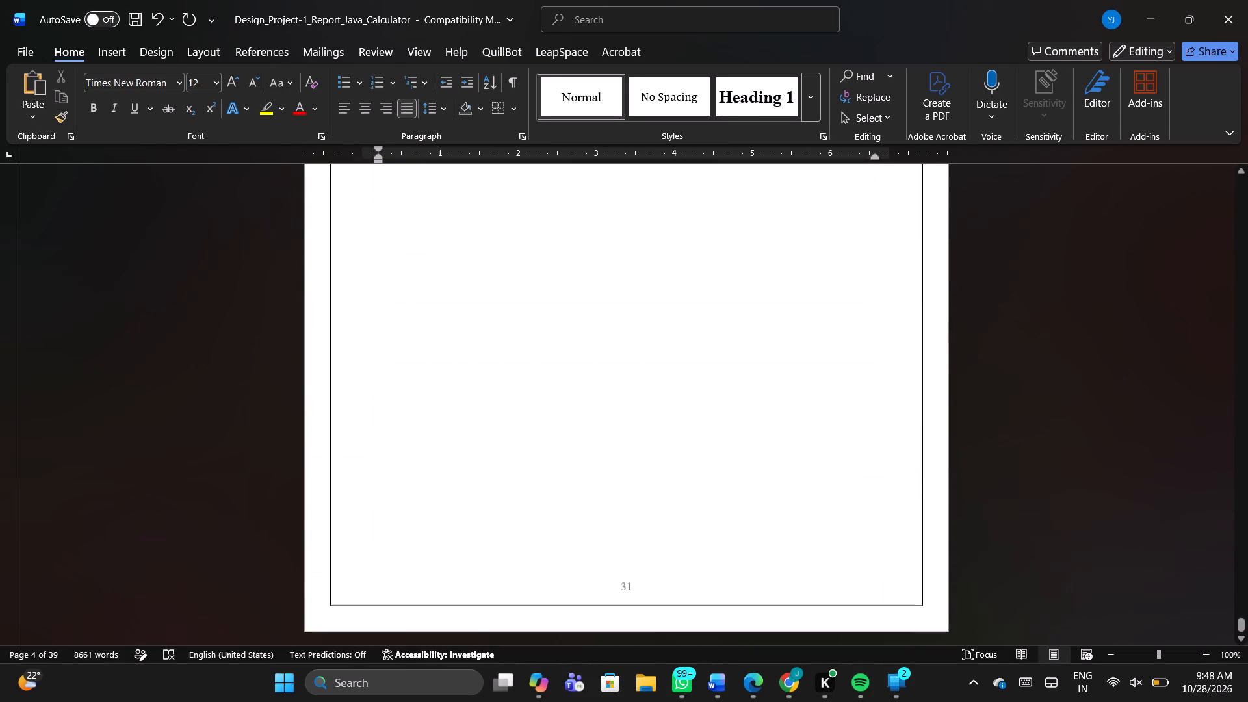
scroll(529, 441, up, 1)
scroll(529, 441, up, 20)
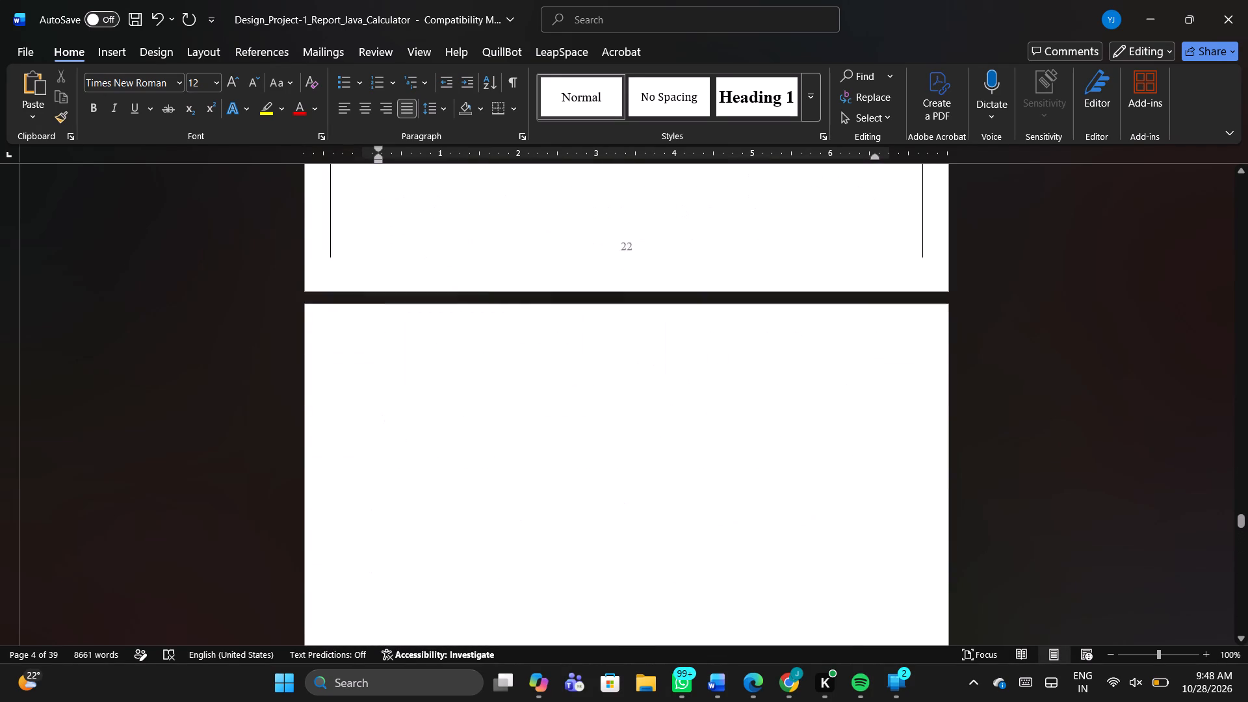
scroll(529, 441, up, 16)
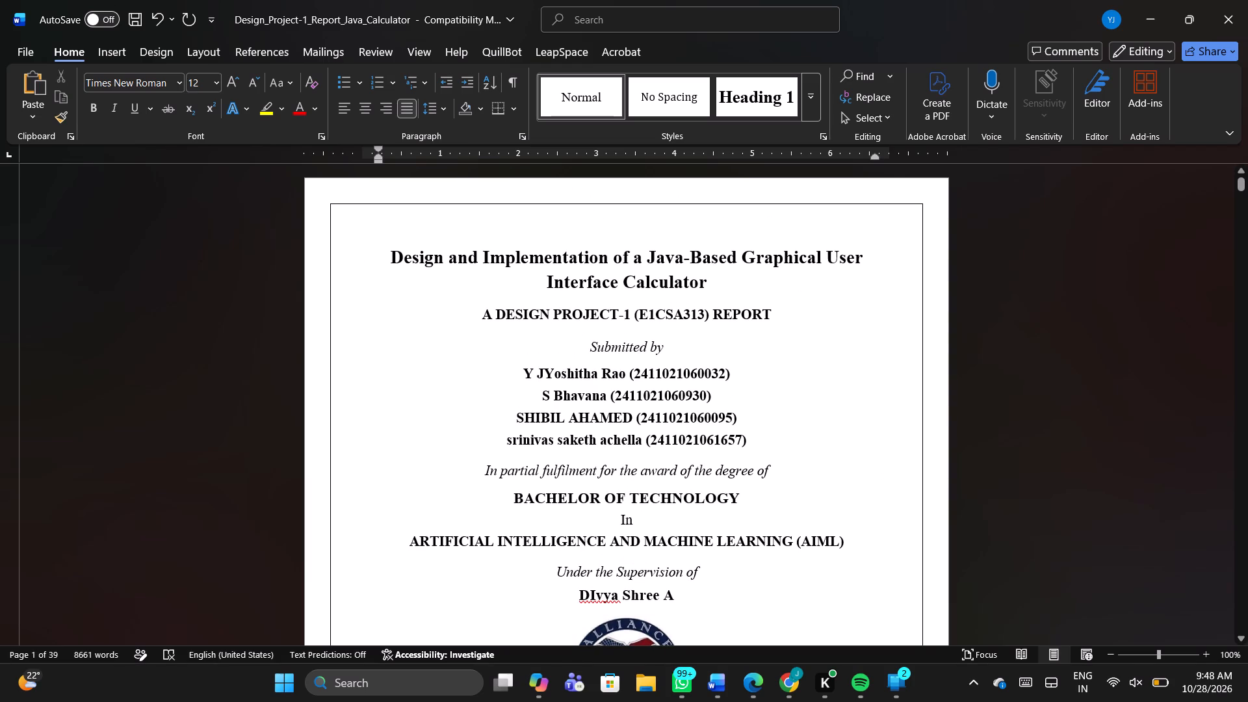
click(708, 315)
key(BackSpace)
key(BackSpace)
key(BackSpace)
key(BackSpace)
key(BackSpace)
key(BackSpace)
key(BackSpace)
key(BackSpace)
key(BackSpace)
key(BackSpace)
key(BackSpace)
key(BackSpace)
key(BackSpace)
key(BackSpace)
key(BackSpace)
key(BackSpace)
key(BackSpace)
key(BackSpace)
key(BackSpace)
key(BackSpace)
key(BackSpace)
key(BackSpace)
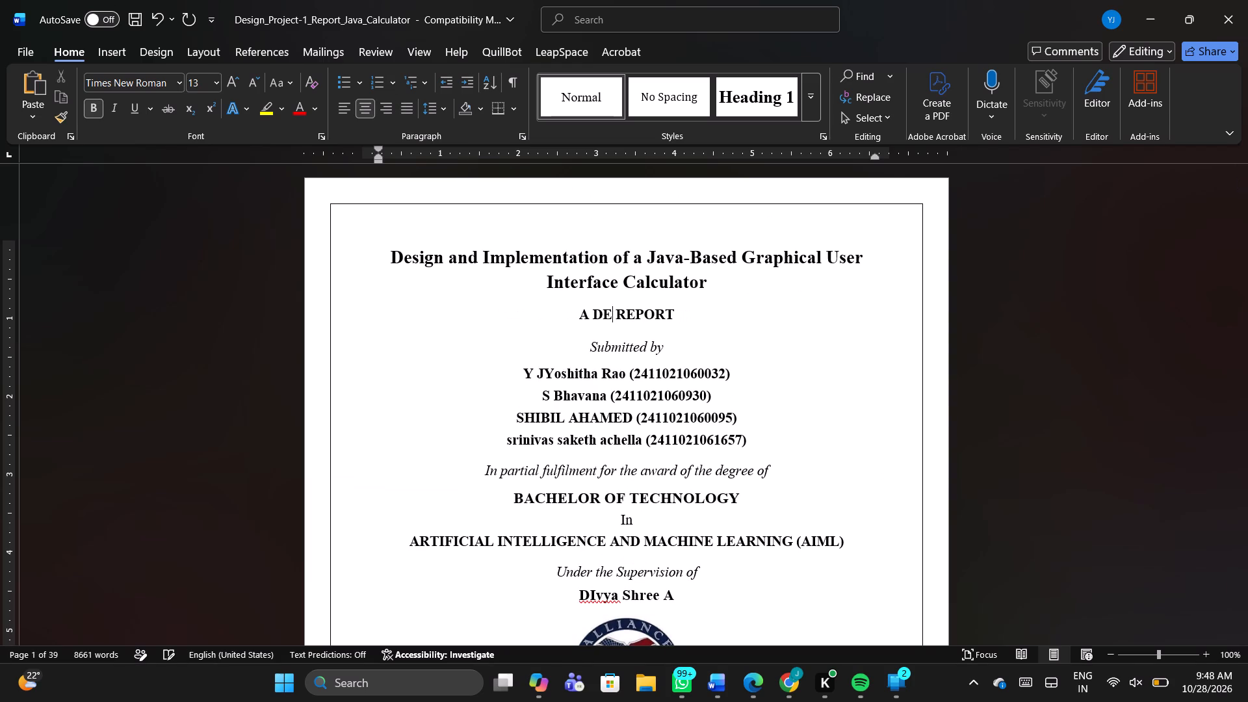
key(BackSpace)
key(BackSpace)
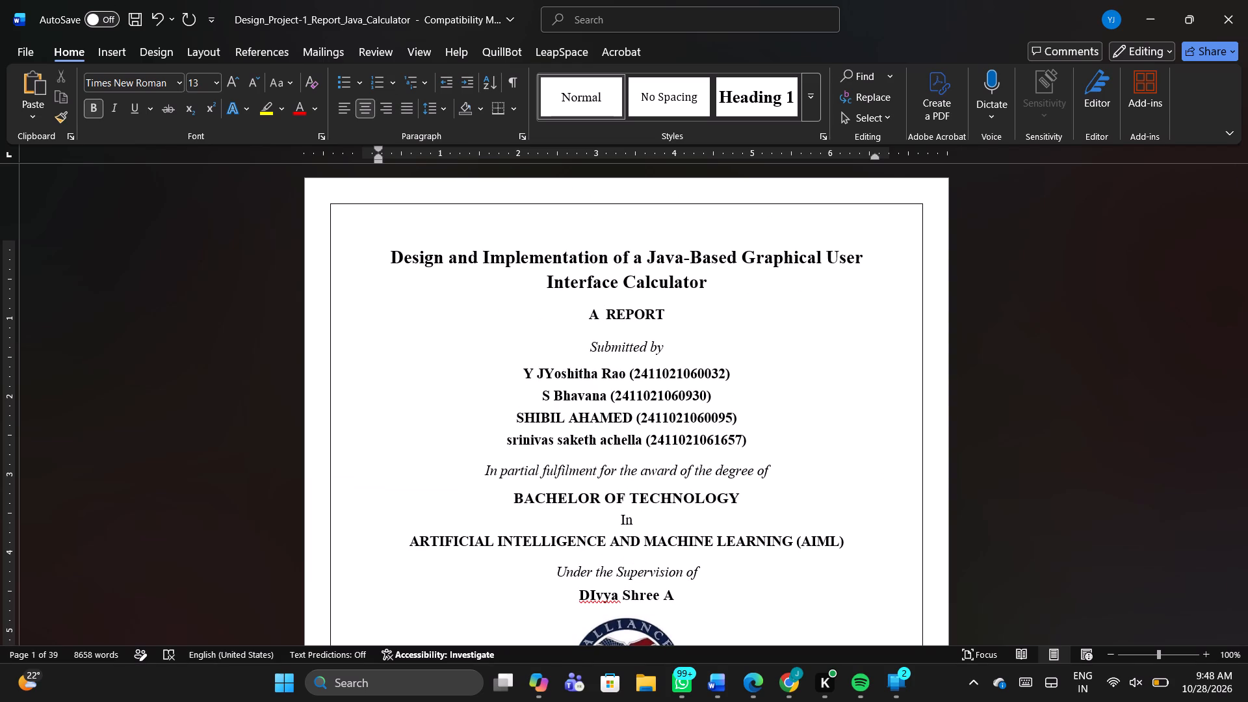
text(JAVA)
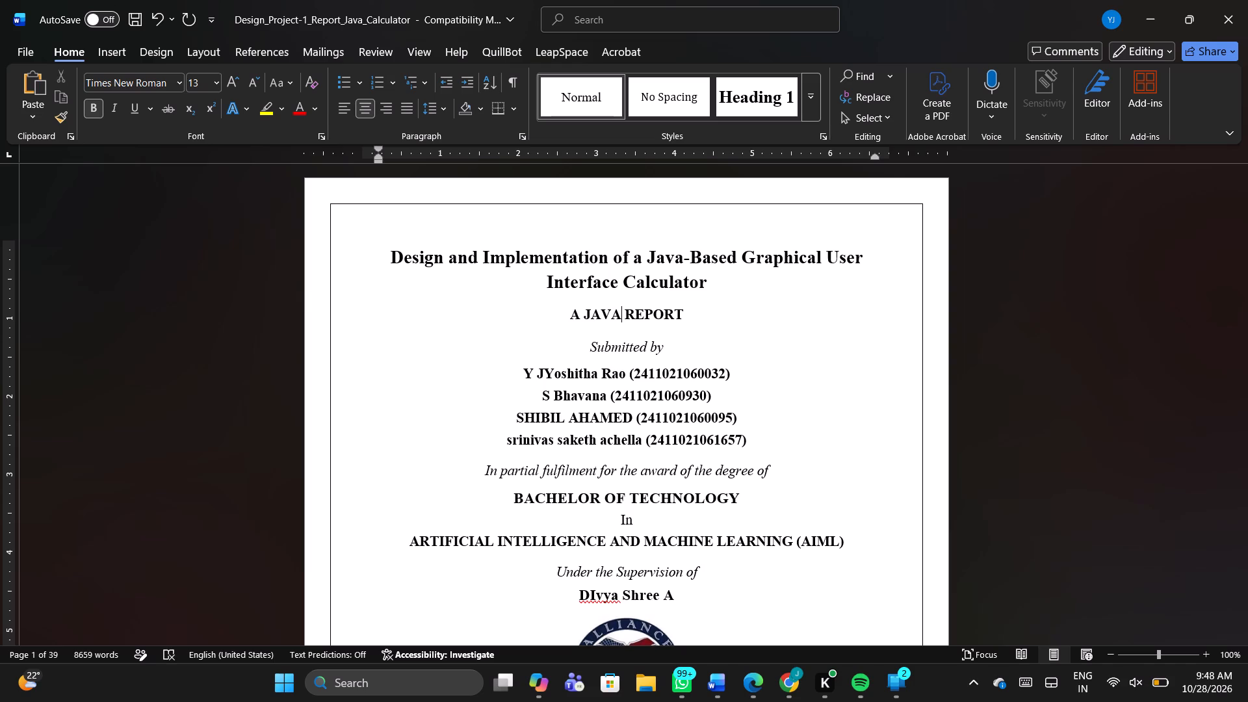
click(577, 314)
key(BackSpace)
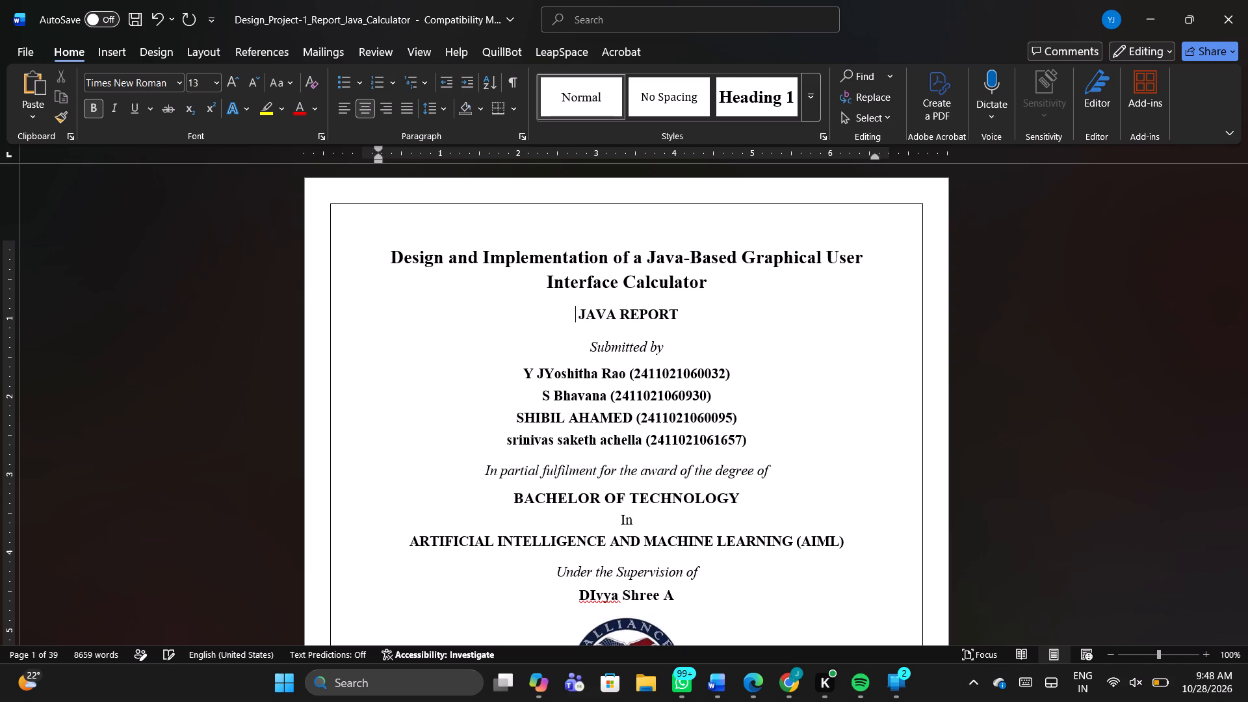
Insert "Microproject" between "JAVA" and "REPORT" in the cover page's report line, correcting its spelling with the suggested form.
key(Right)
key(Right)
key(Right)
key(Right)
key(Right)
key(space)
text(Micro)
text(Project)
key(space)
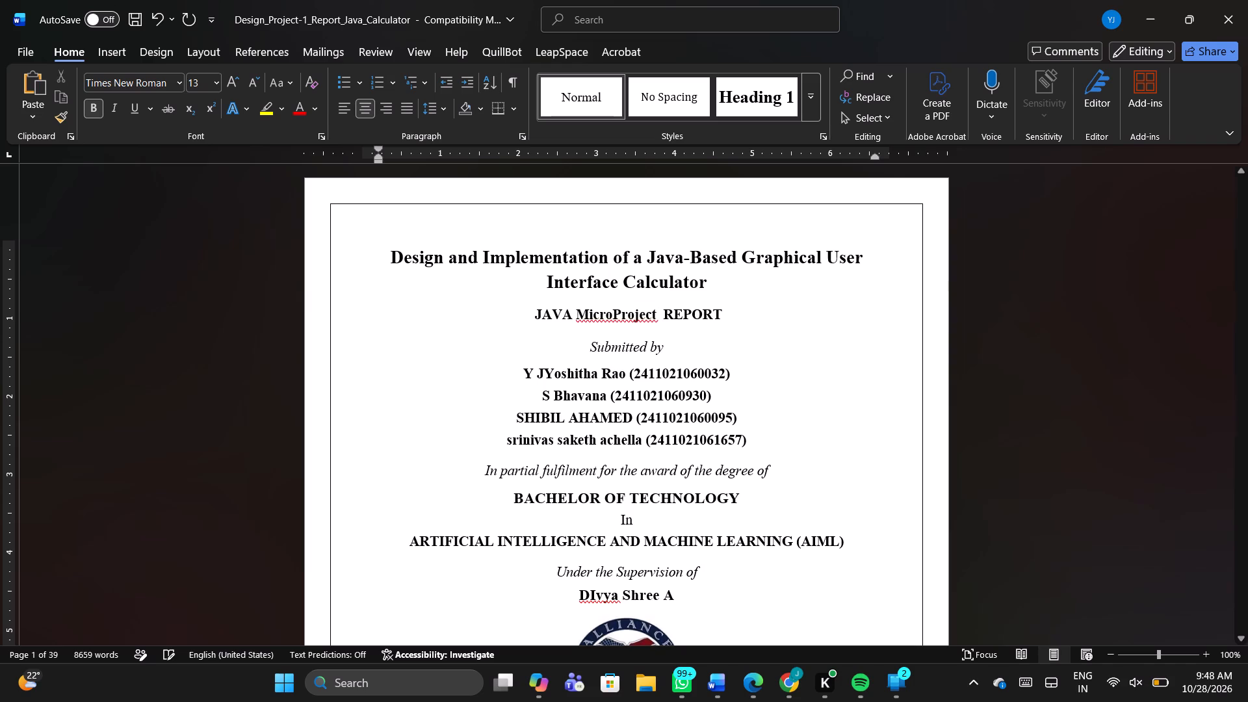
click(647, 315)
click(617, 363)
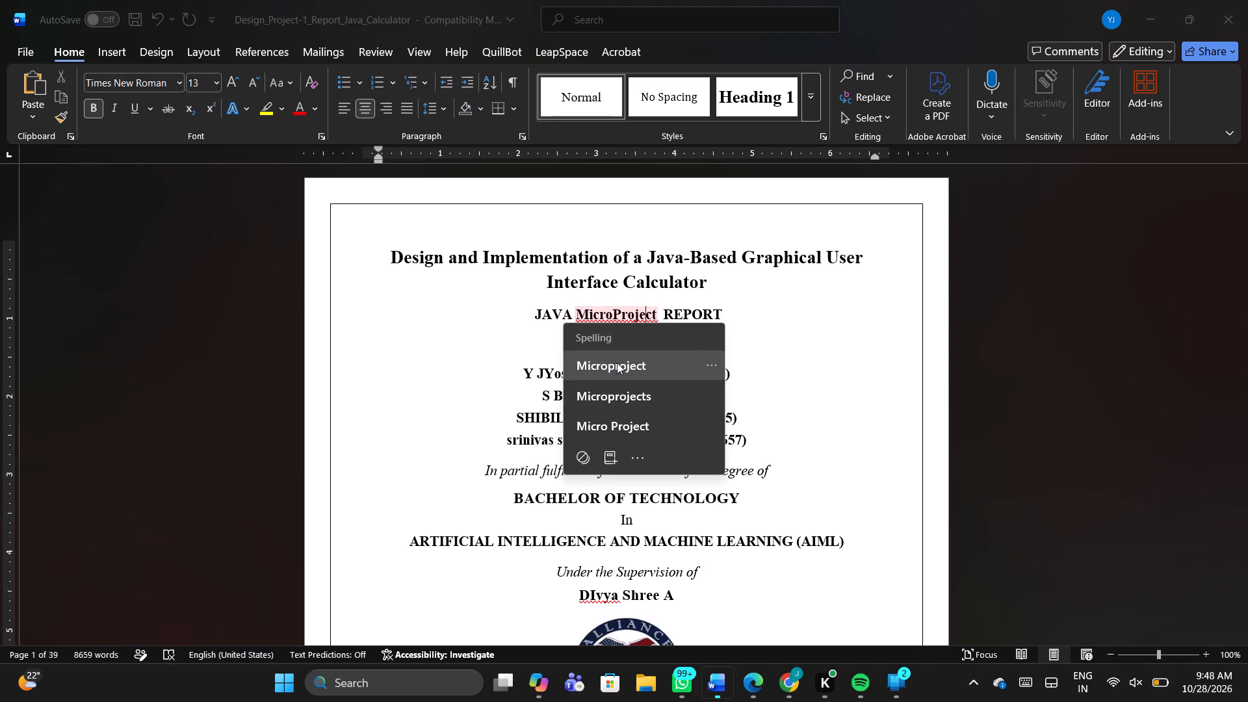
Look through the report from the cover page to the comparison tables in section 2.7, checking content and formatting.
scroll(662, 477, down, 1)
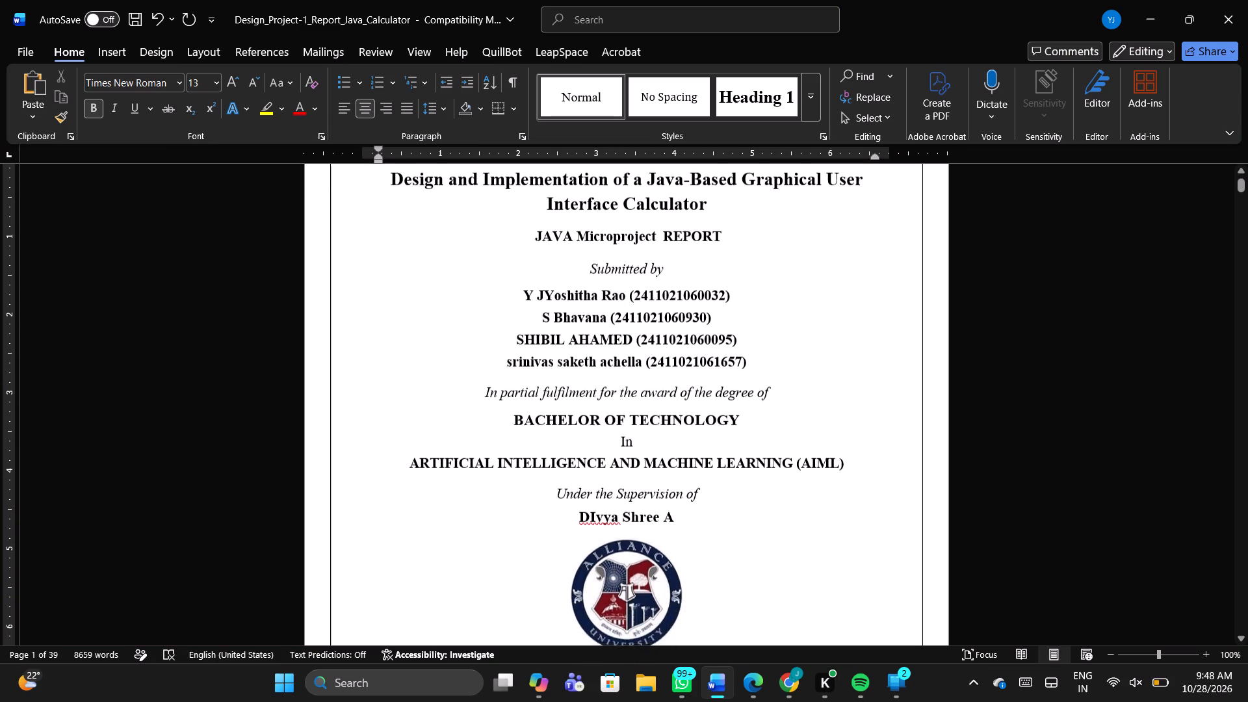
scroll(662, 477, down, 6)
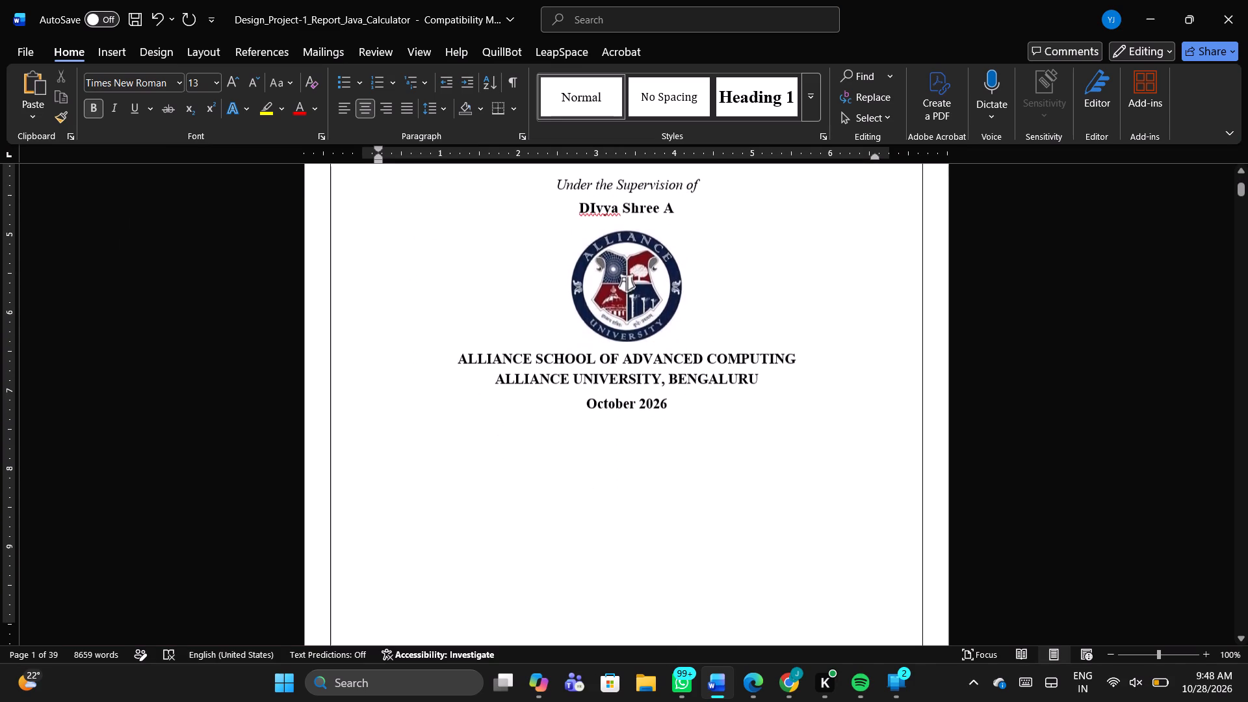
scroll(662, 477, down, 6)
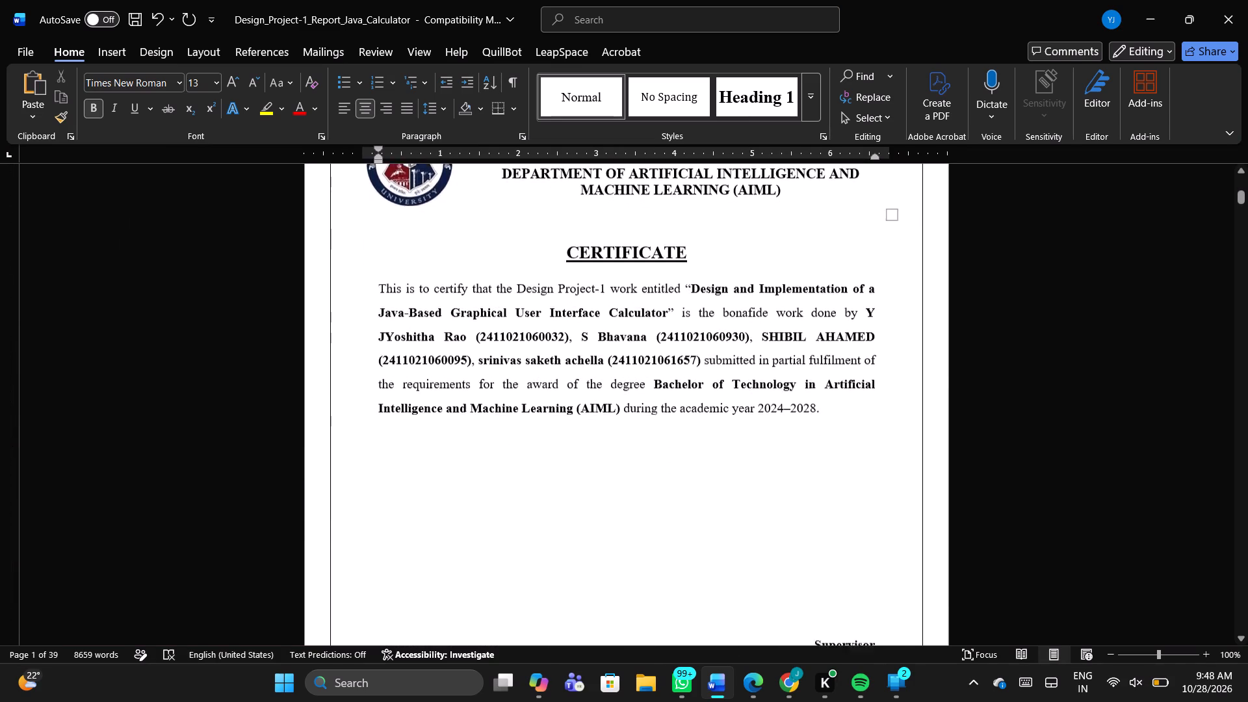
scroll(662, 477, down, 5)
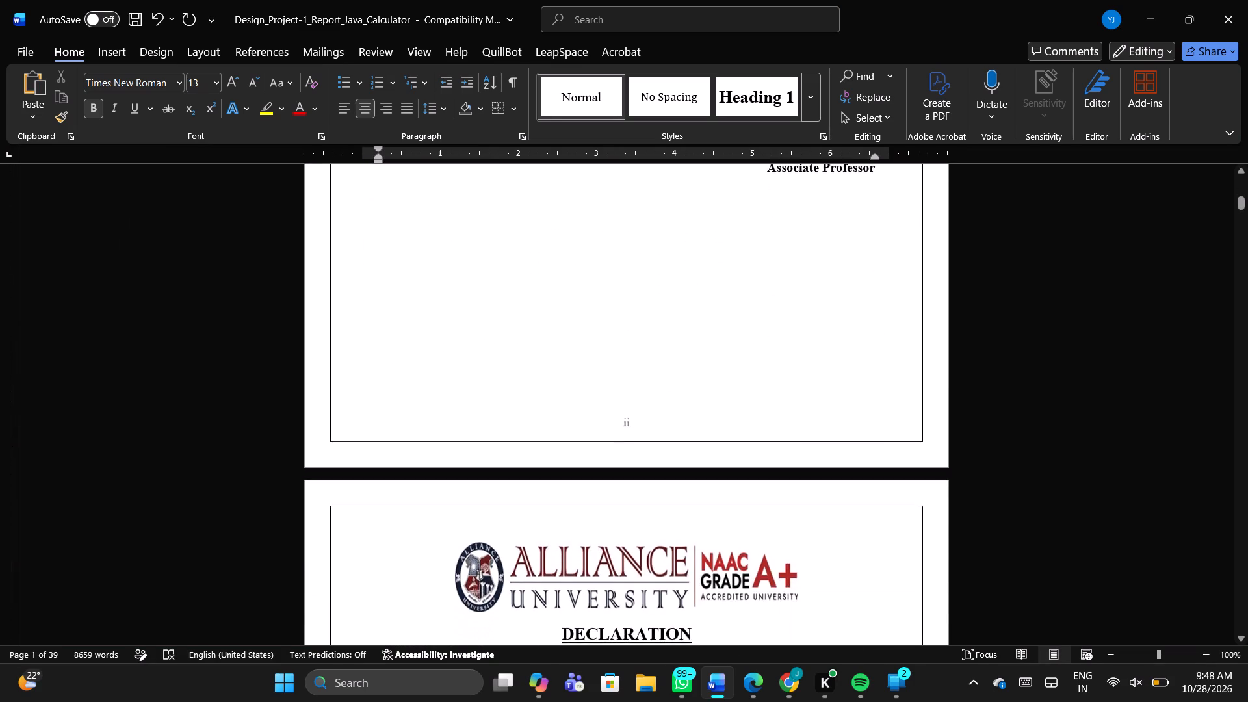
scroll(662, 477, down, 5)
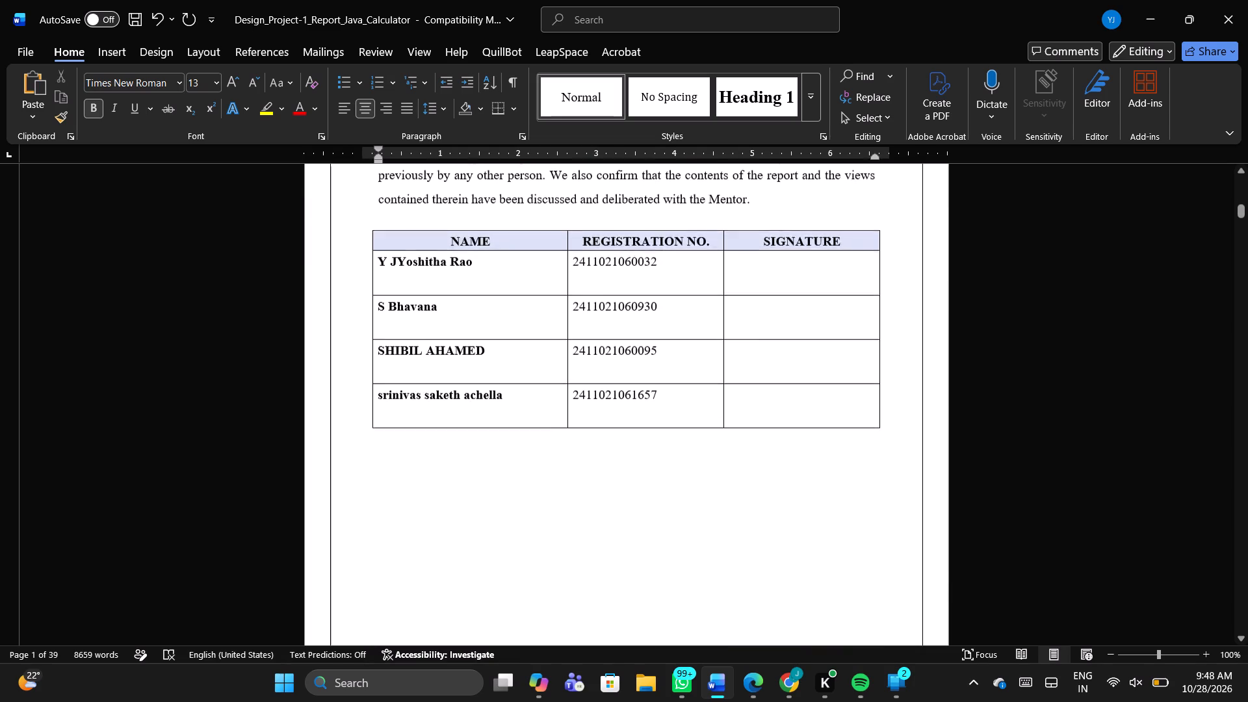
scroll(662, 477, down, 5)
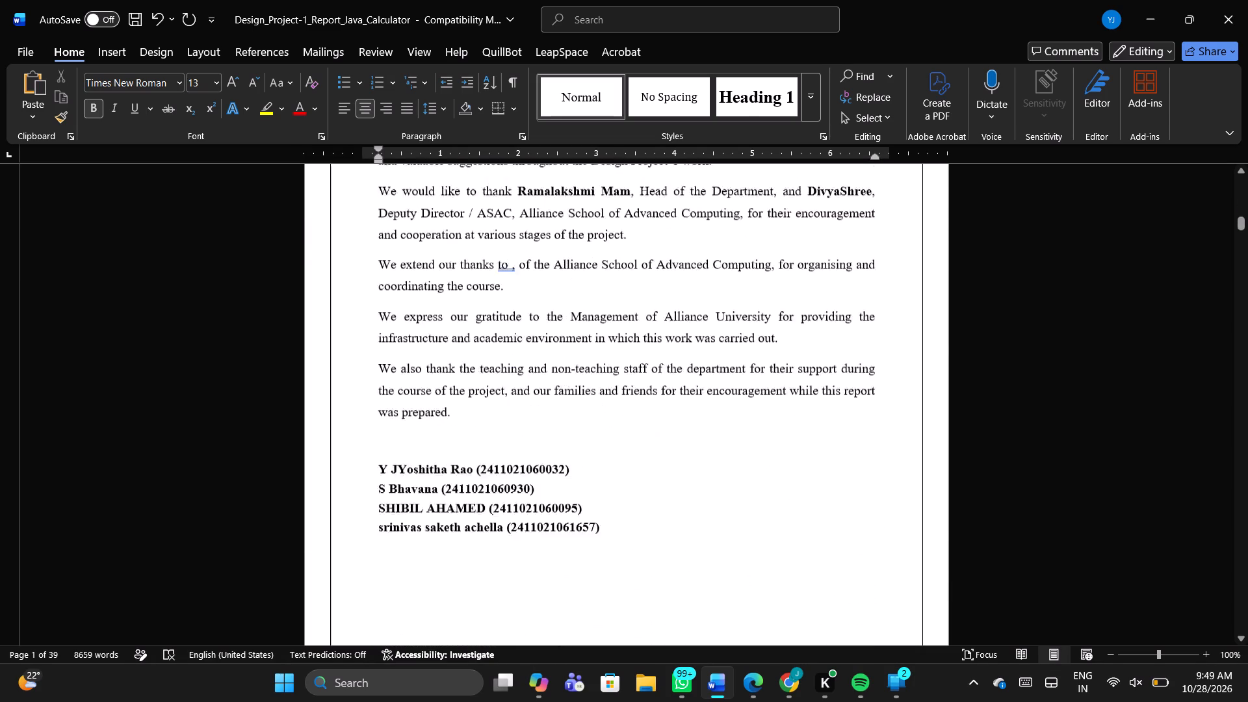
scroll(662, 477, down, 7)
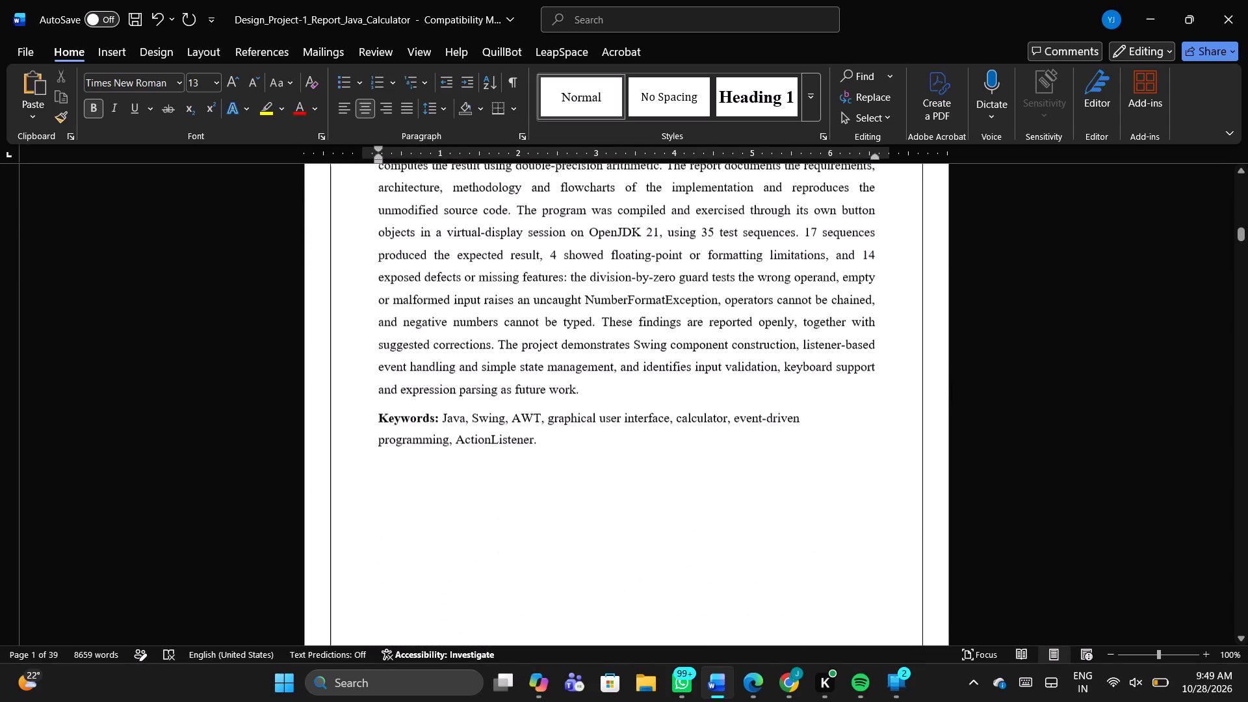
scroll(662, 477, down, 8)
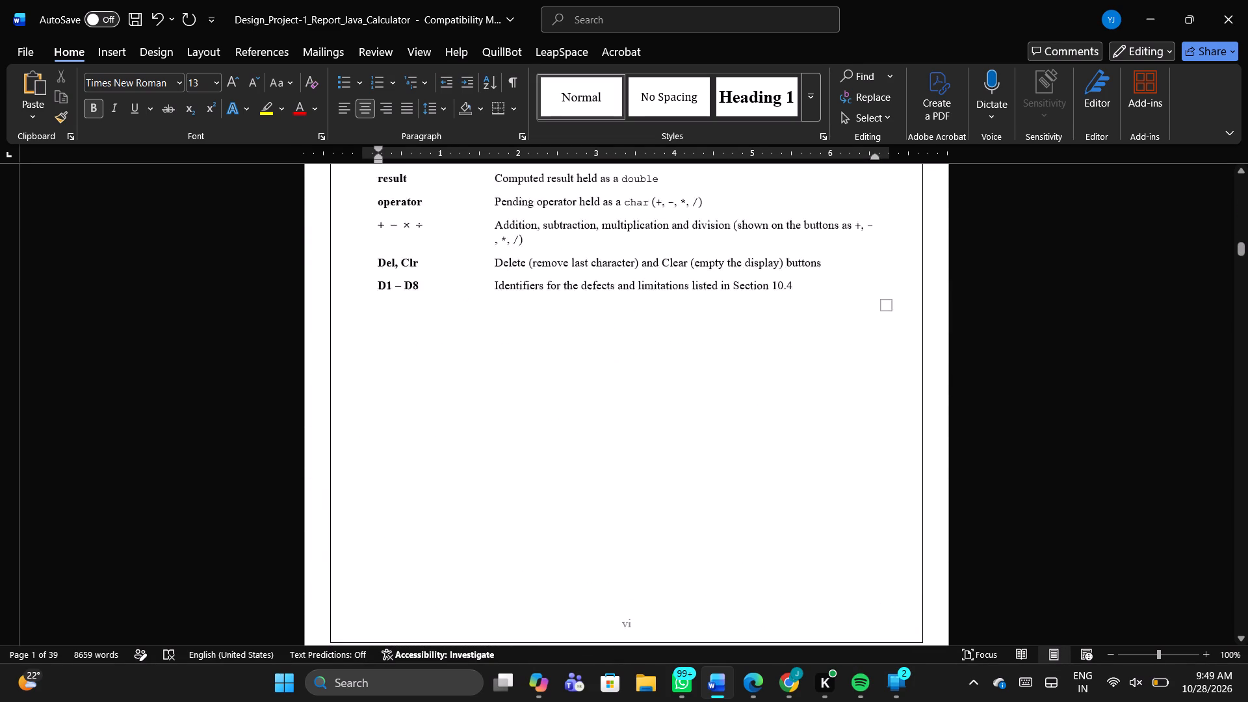
scroll(662, 477, down, 9)
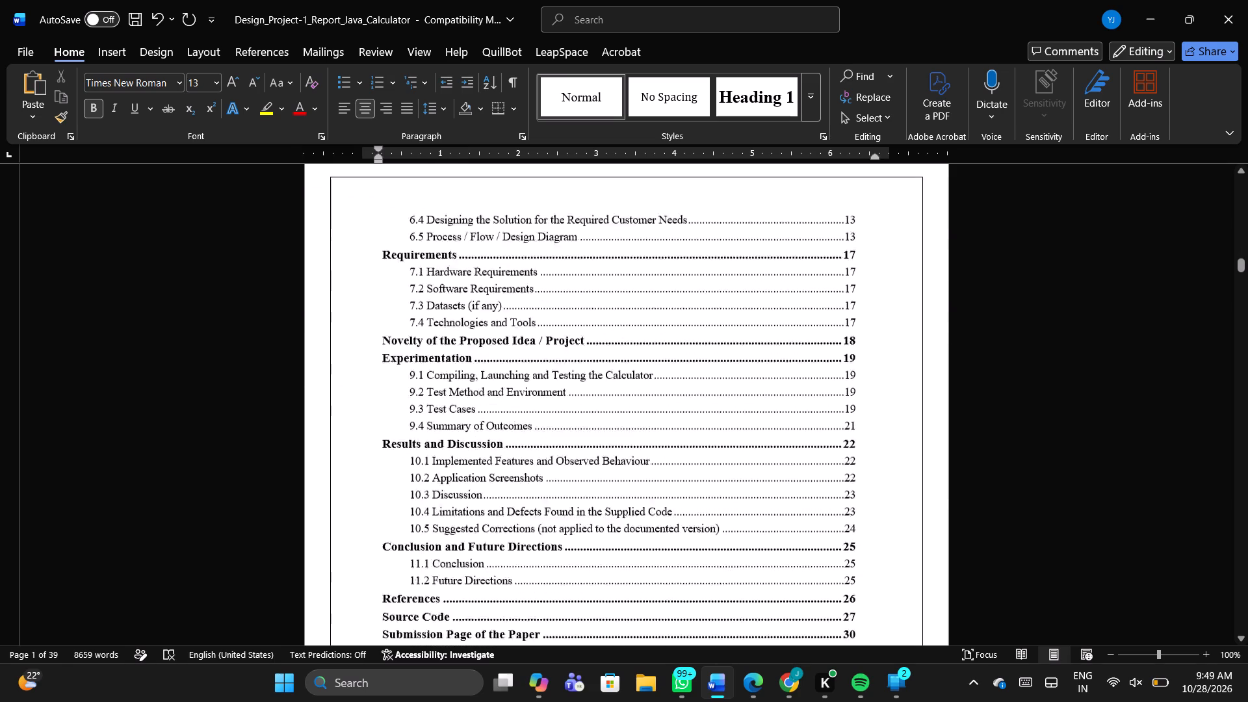
scroll(662, 477, down, 7)
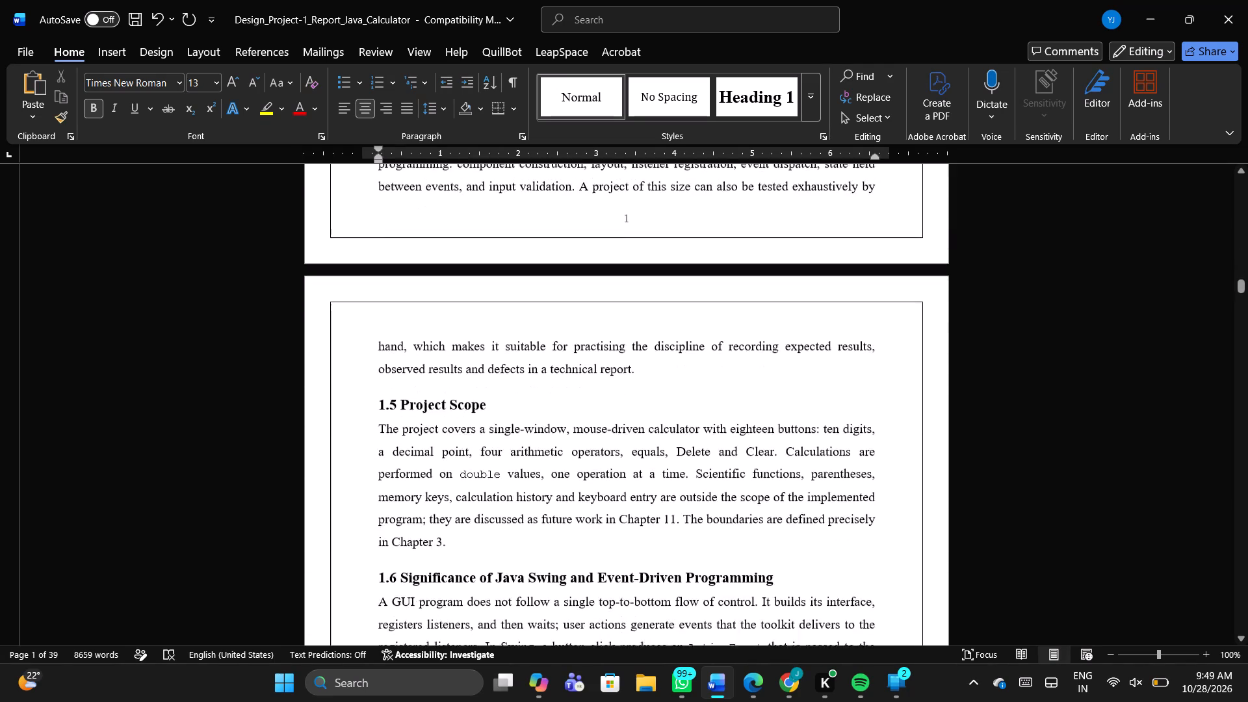
scroll(662, 477, down, 5)
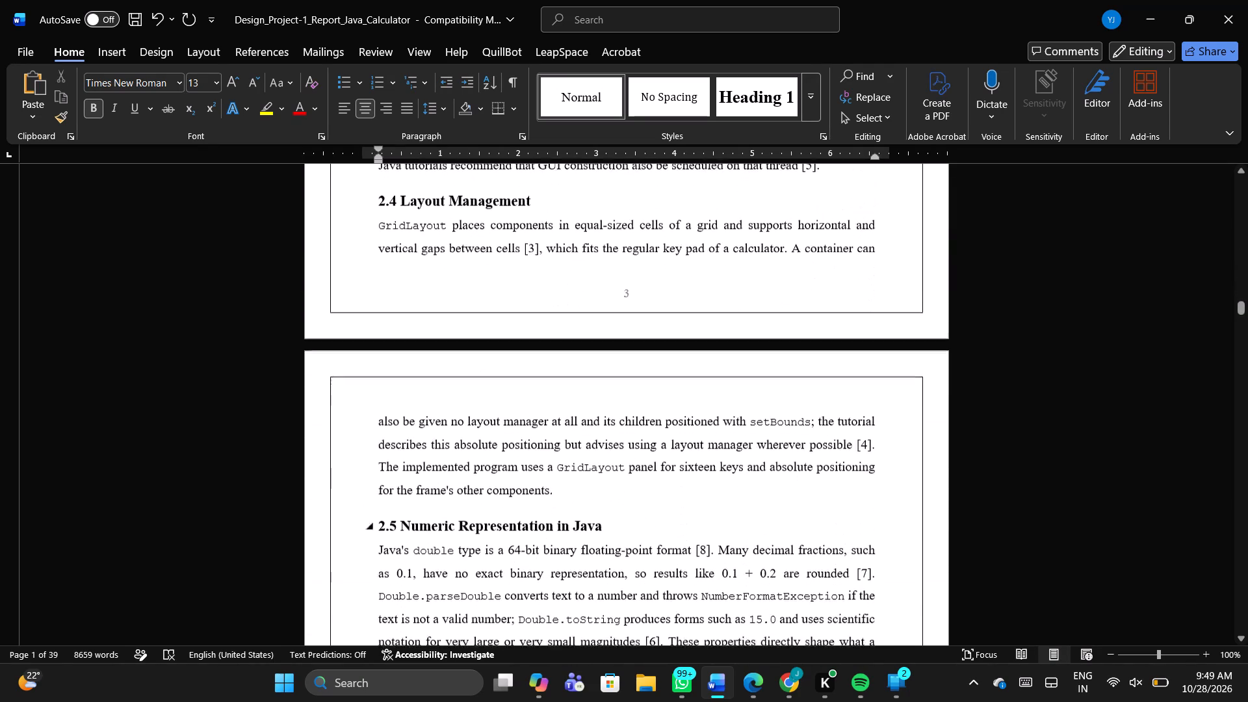
scroll(662, 477, down, 6)
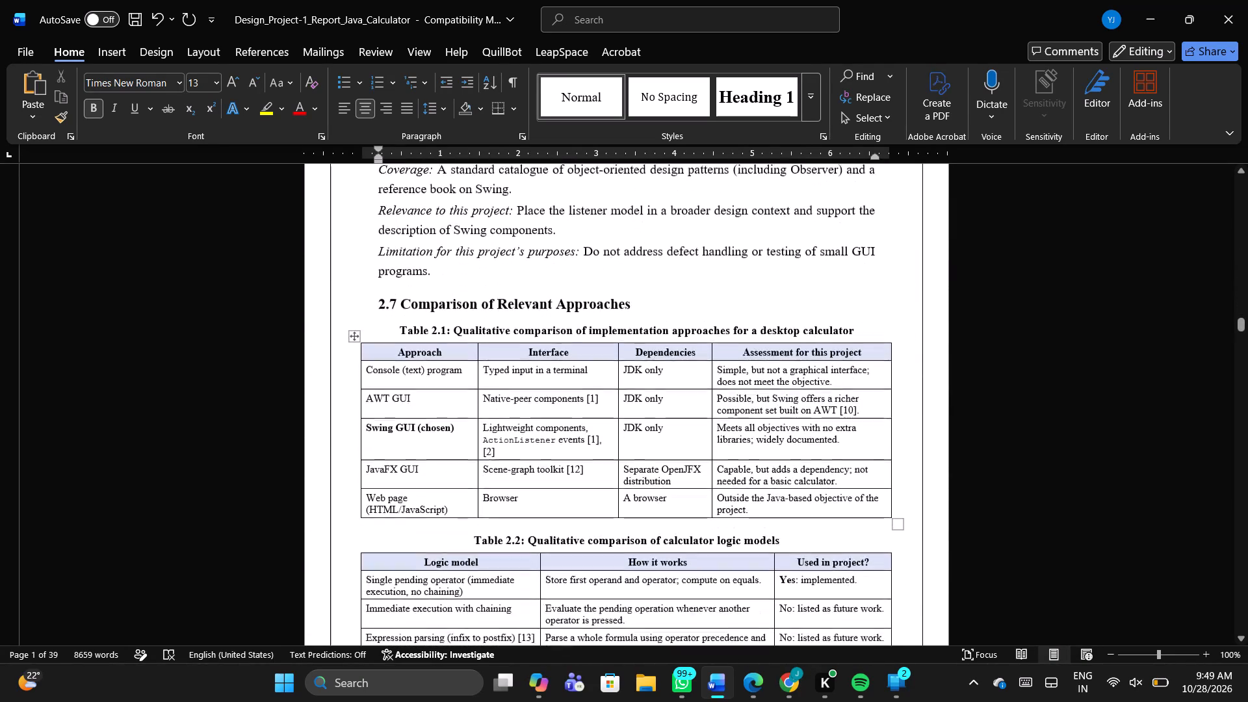
scroll(662, 477, down, 1)
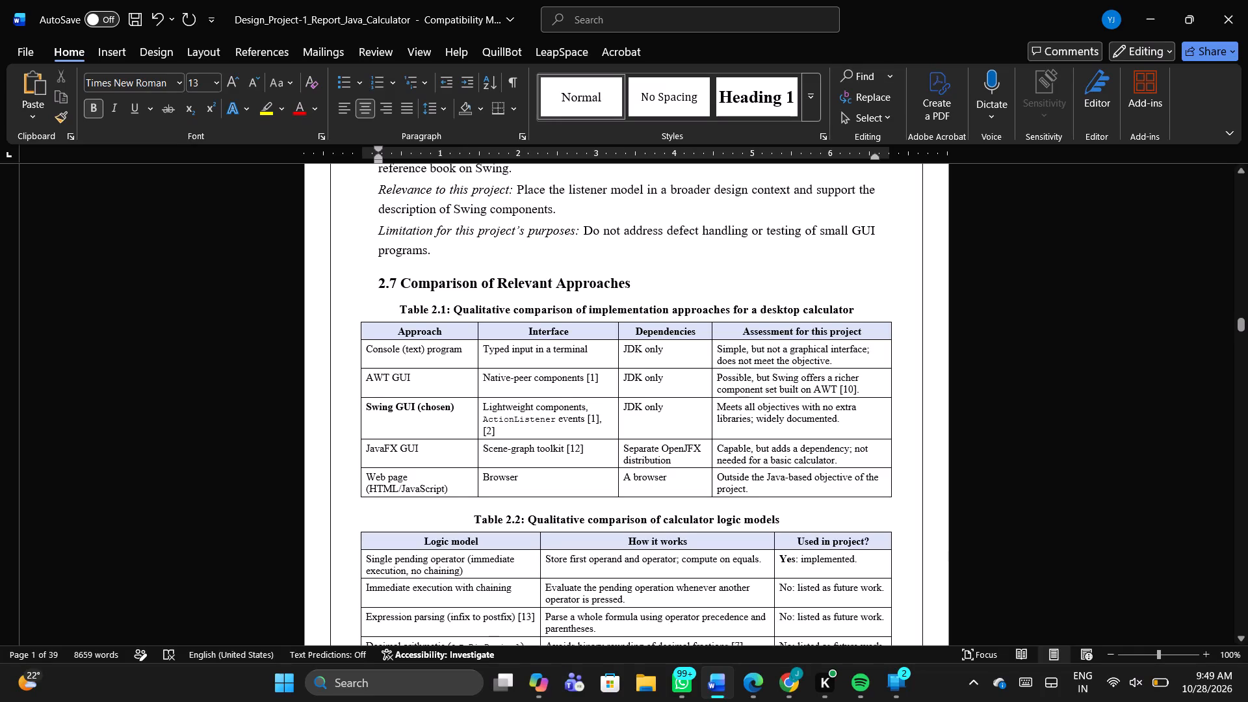
Remove the coloured header shading from the whole of Table 2.1 in section 2.7.
click(357, 314)
click(367, 324)
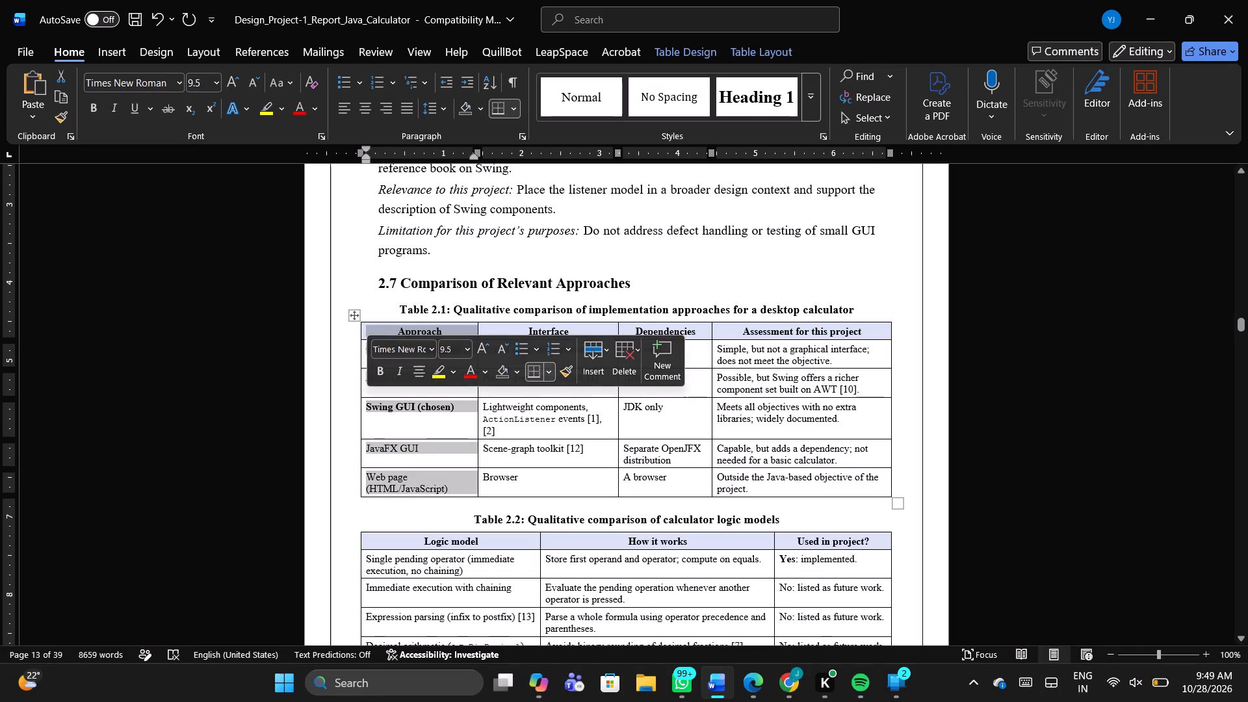
click(356, 315)
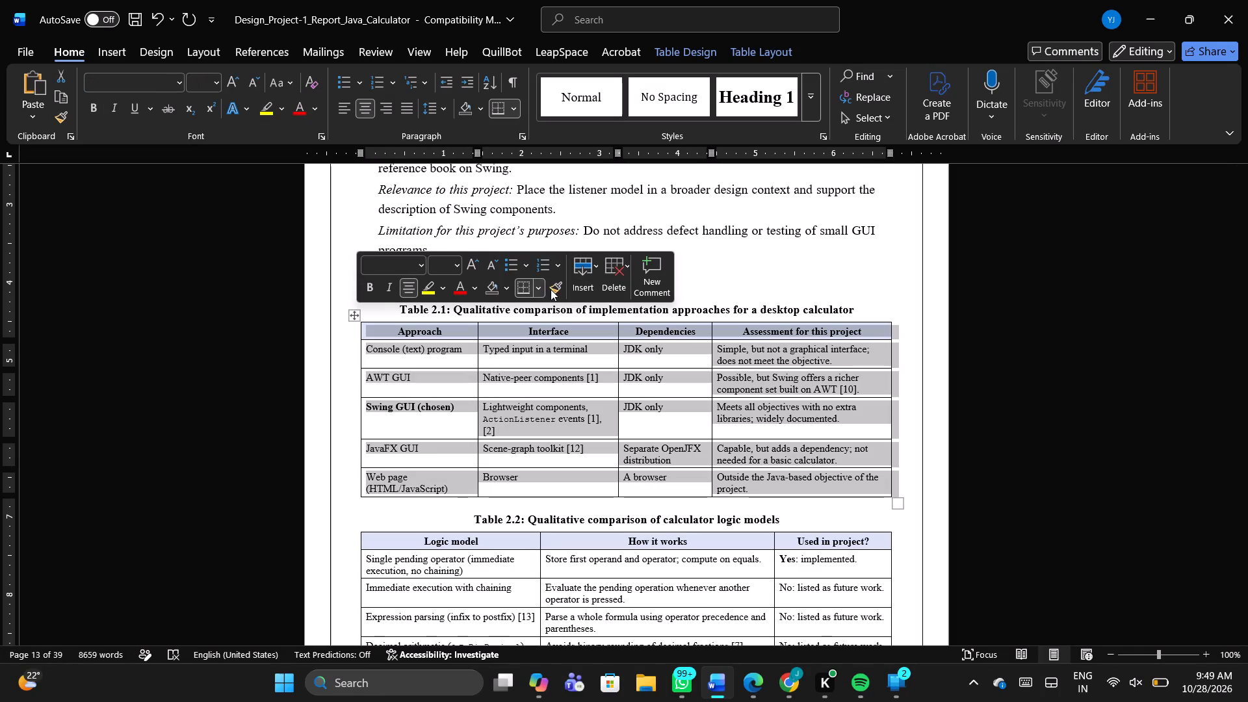
click(489, 290)
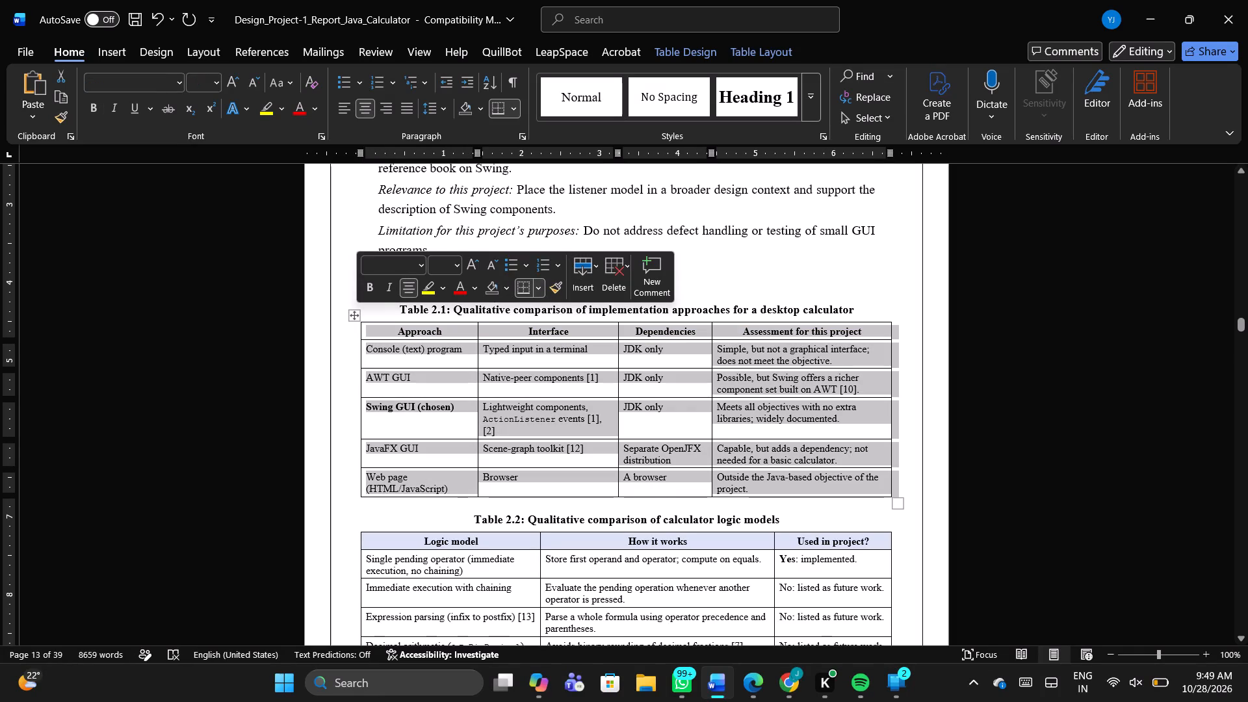
Remove the coloured header shading from the whole of Table 2.2, the comparison of calculator logic models.
click(375, 556)
click(356, 524)
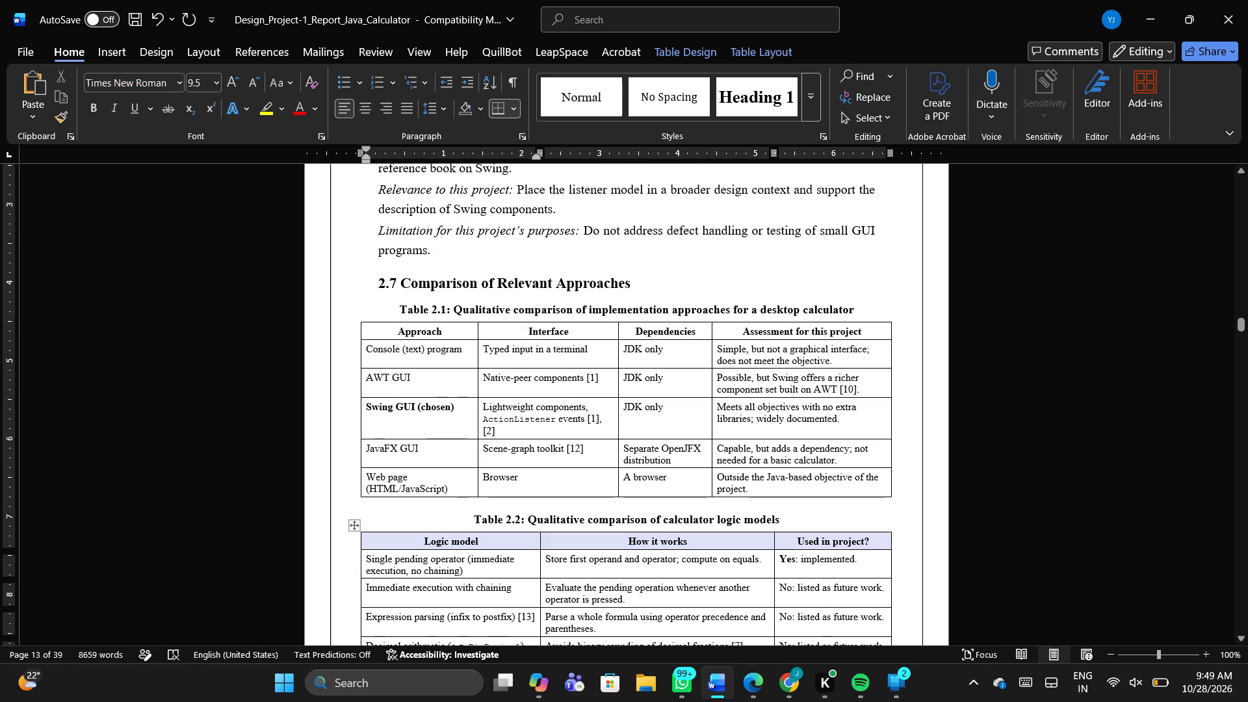
click(494, 497)
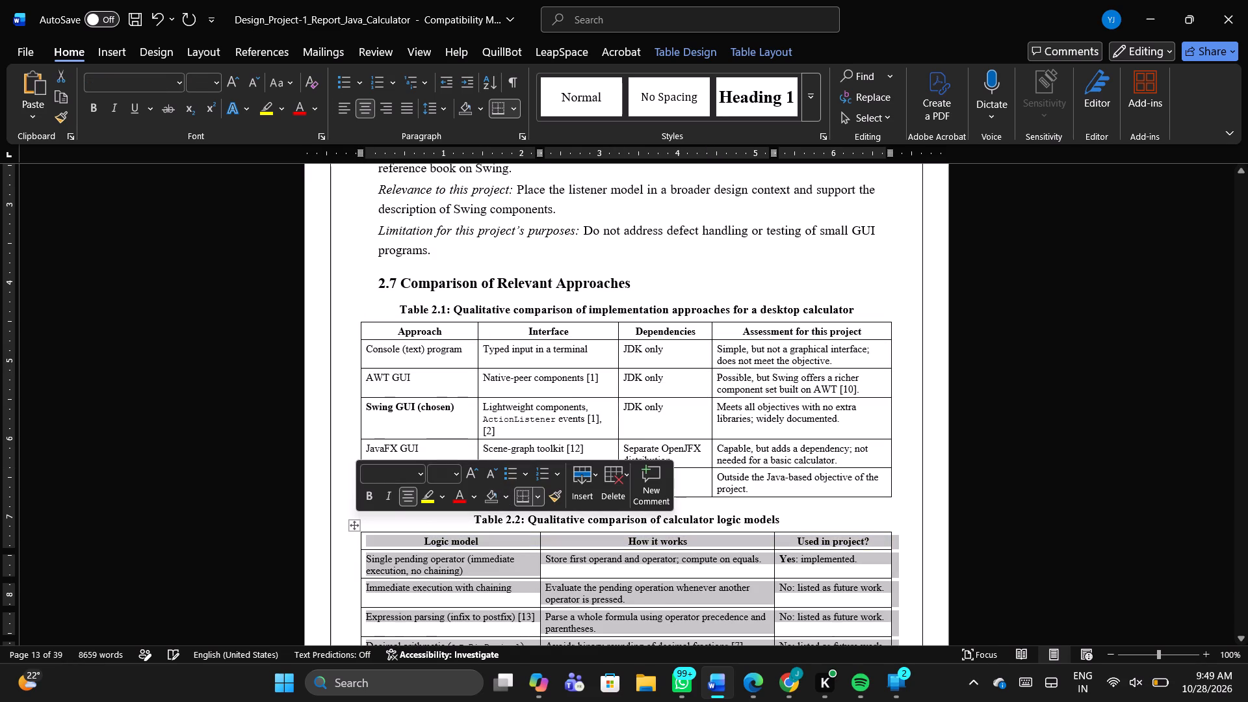
click(480, 547)
Remove the coloured header shading from the whole of Table 3.1, intended users and requirements, in section 3.2.
scroll(480, 547, down, 2)
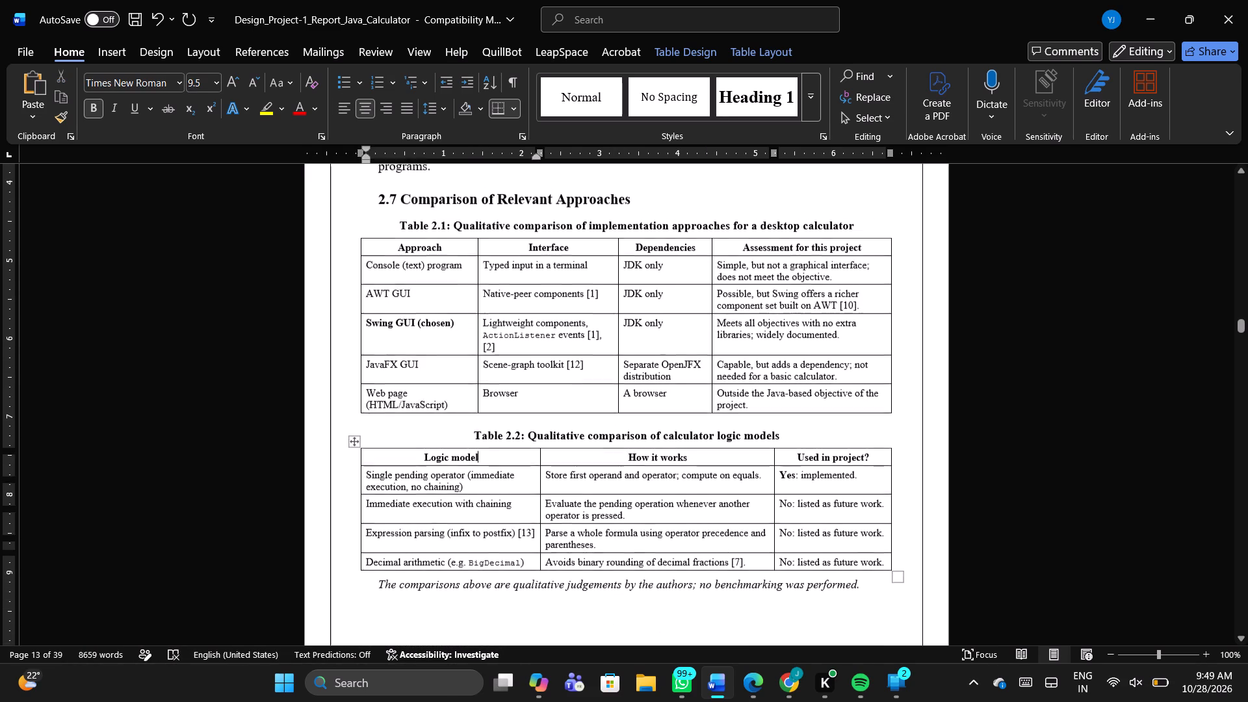
scroll(480, 547, down, 3)
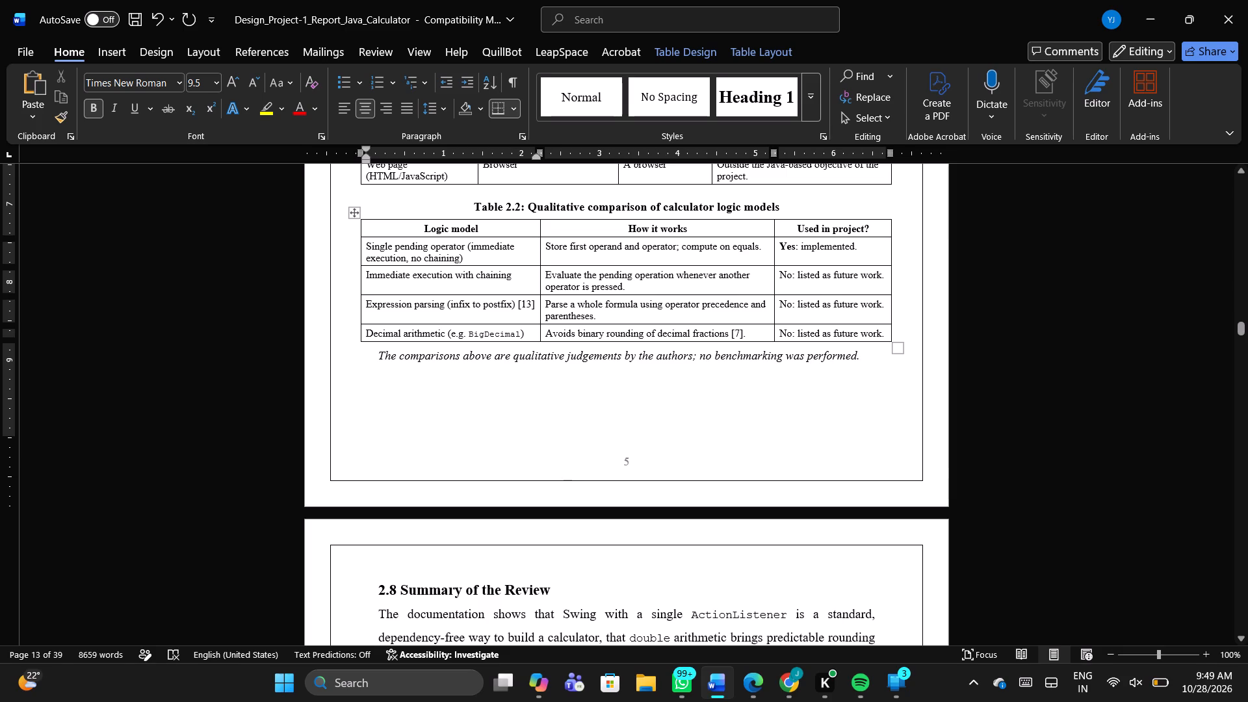
scroll(601, 485, down, 4)
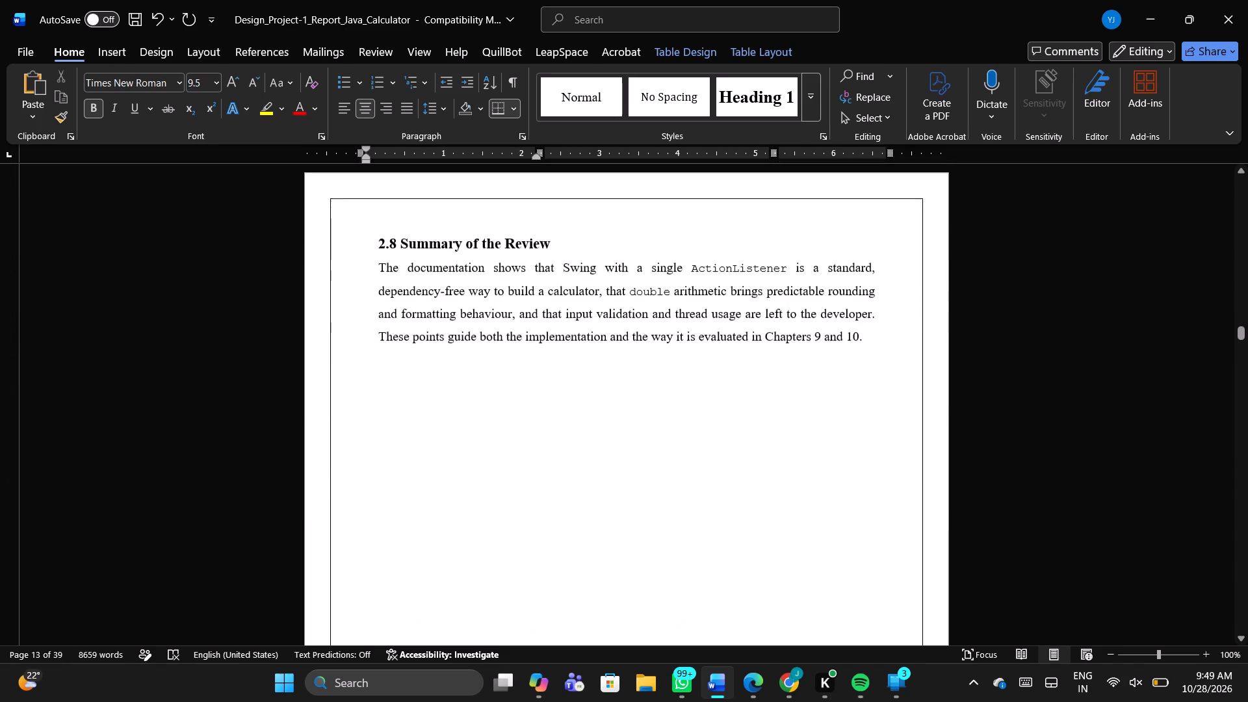
scroll(601, 485, down, 5)
scroll(601, 485, up, 1)
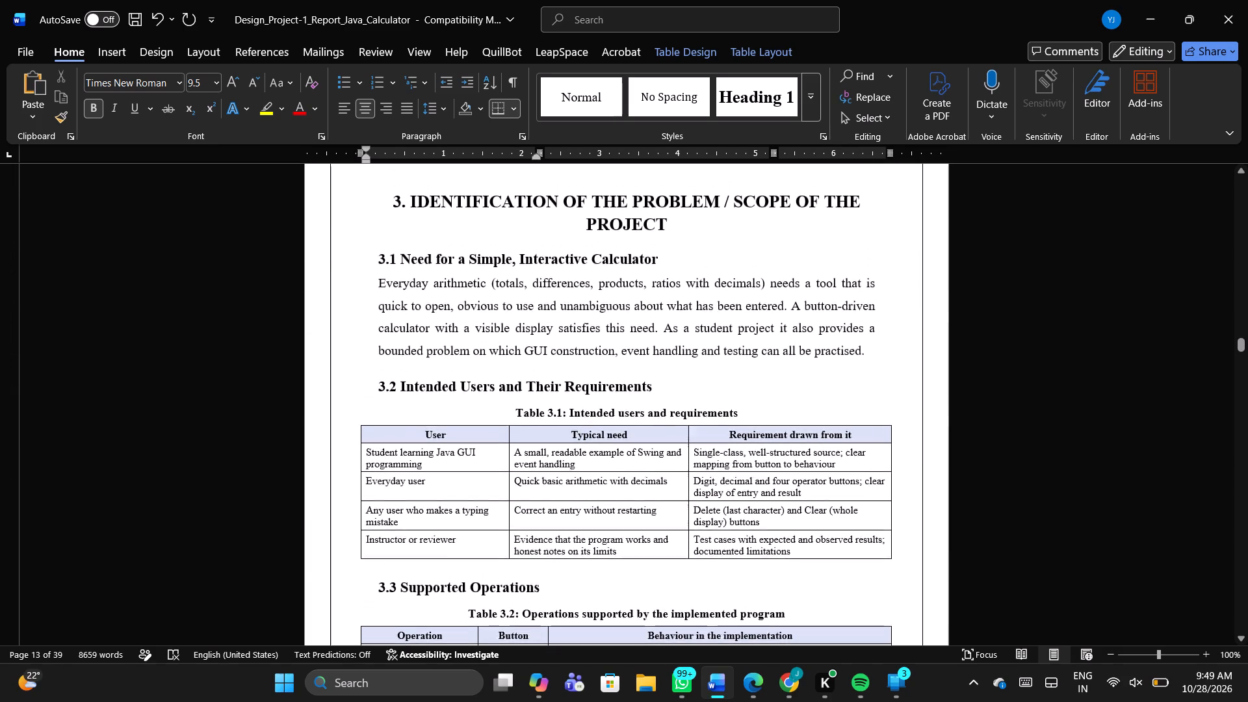
click(391, 434)
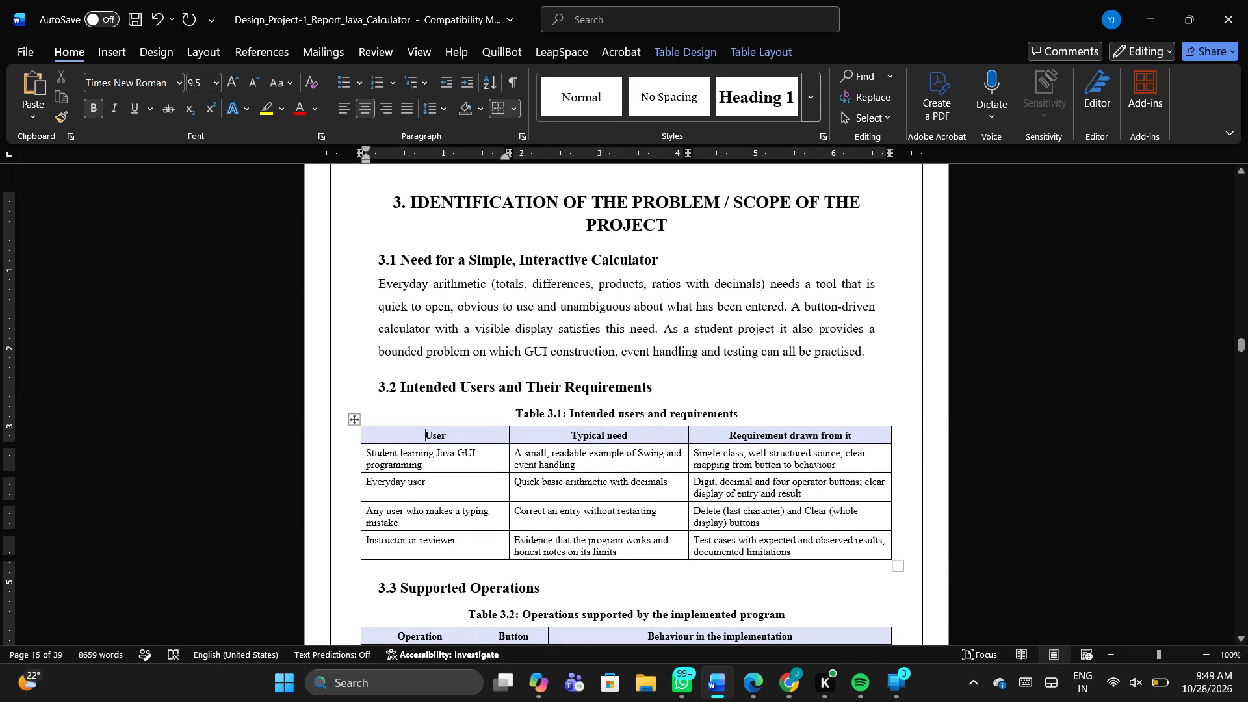
click(354, 421)
click(490, 391)
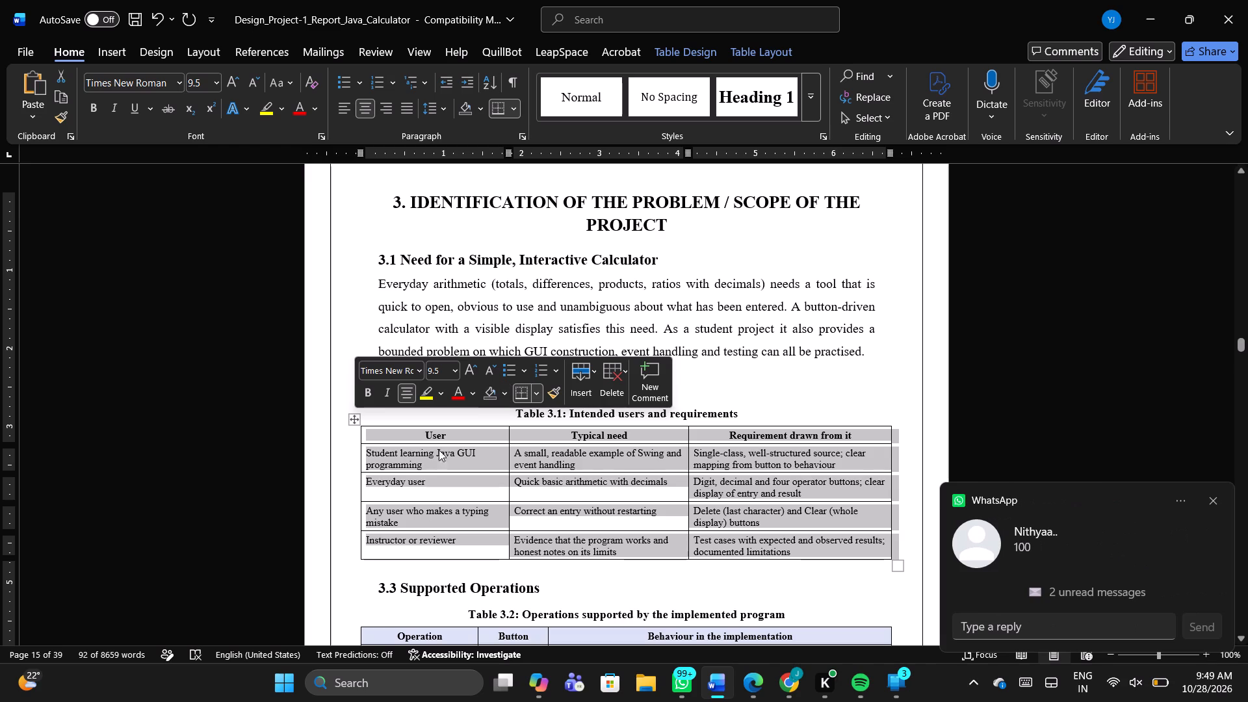
Remove the coloured header shading from the whole of Table 3.2, the supported operations, in section 3.3.
scroll(415, 469, down, 2)
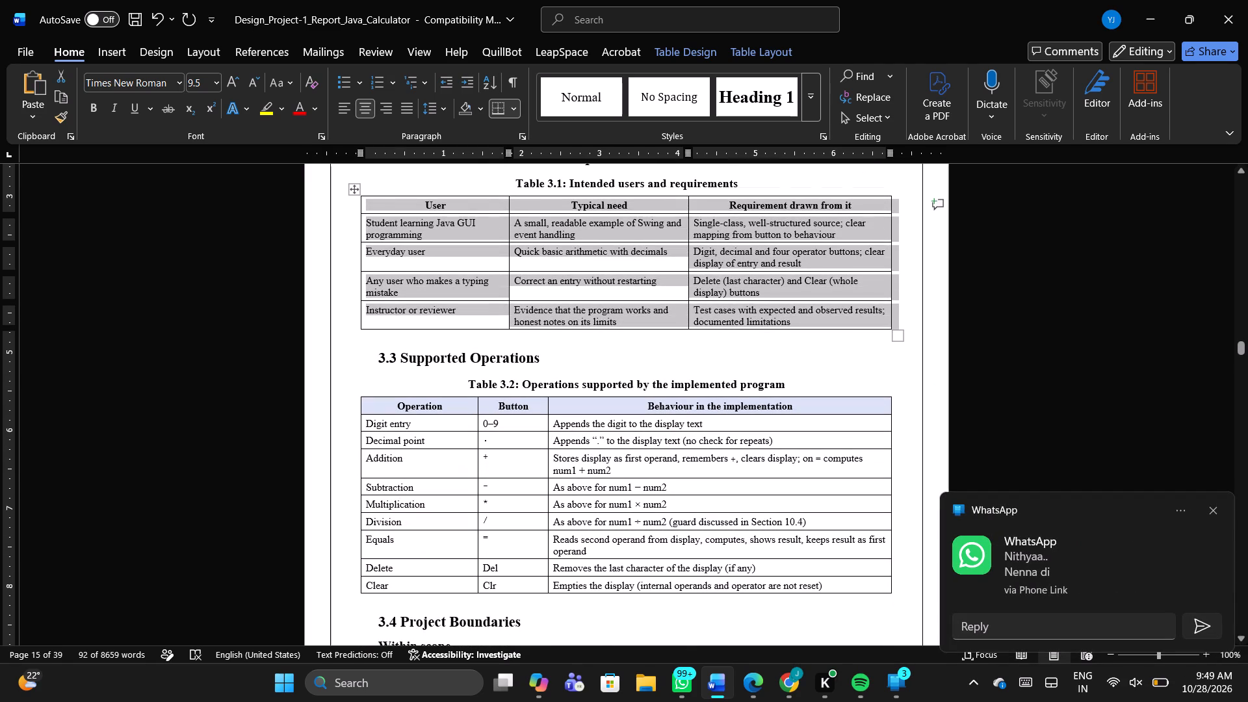
click(384, 408)
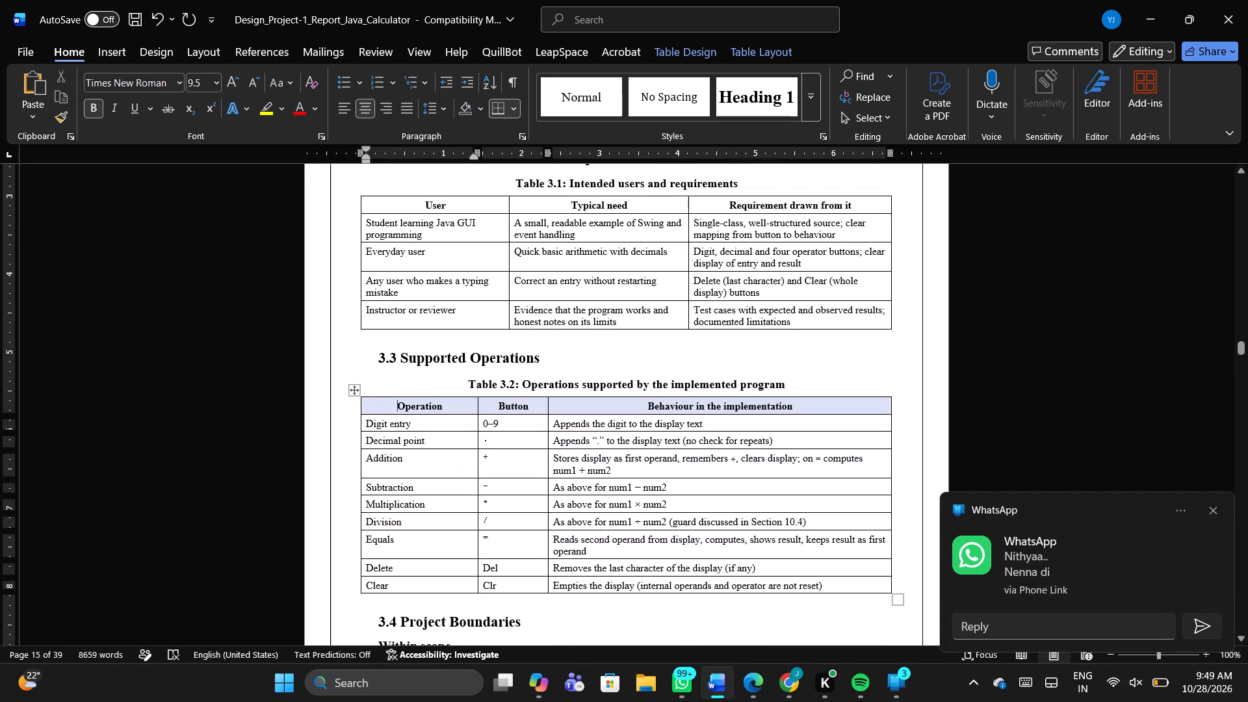
click(352, 390)
click(492, 368)
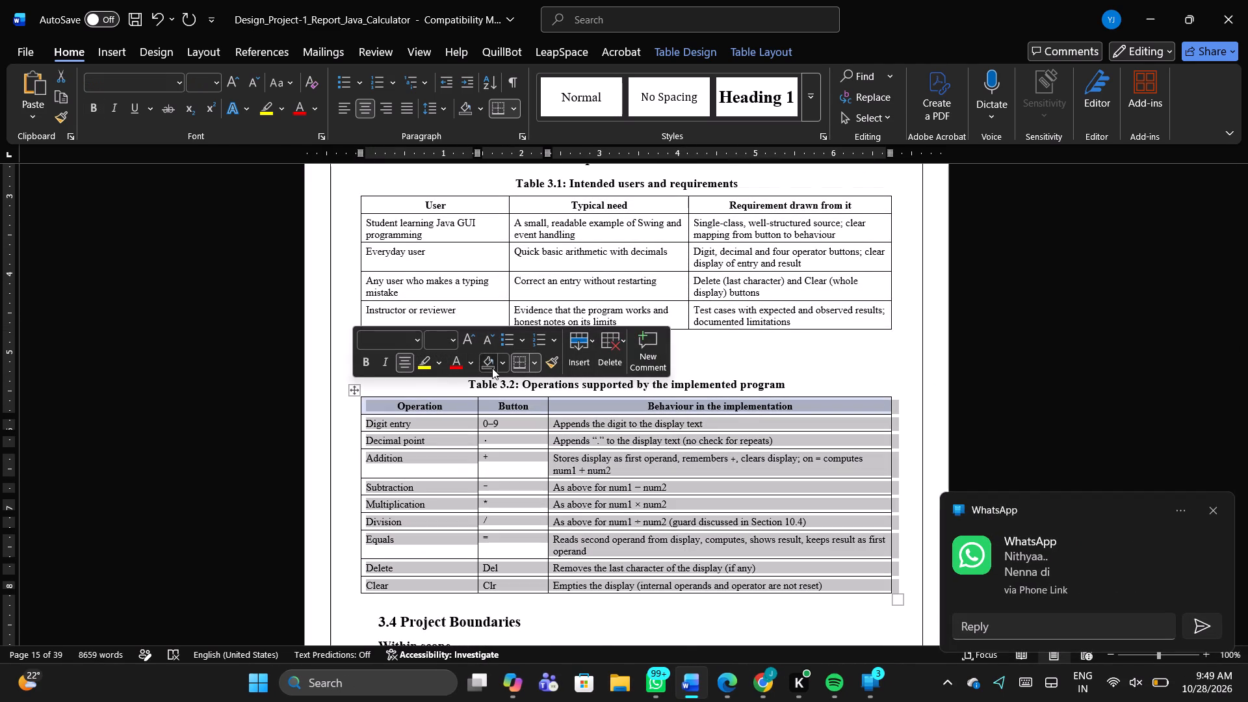
Remove the coloured header shading from the whole of Table 4.1, the calculator interface components, in section 4.2.
scroll(443, 492, down, 4)
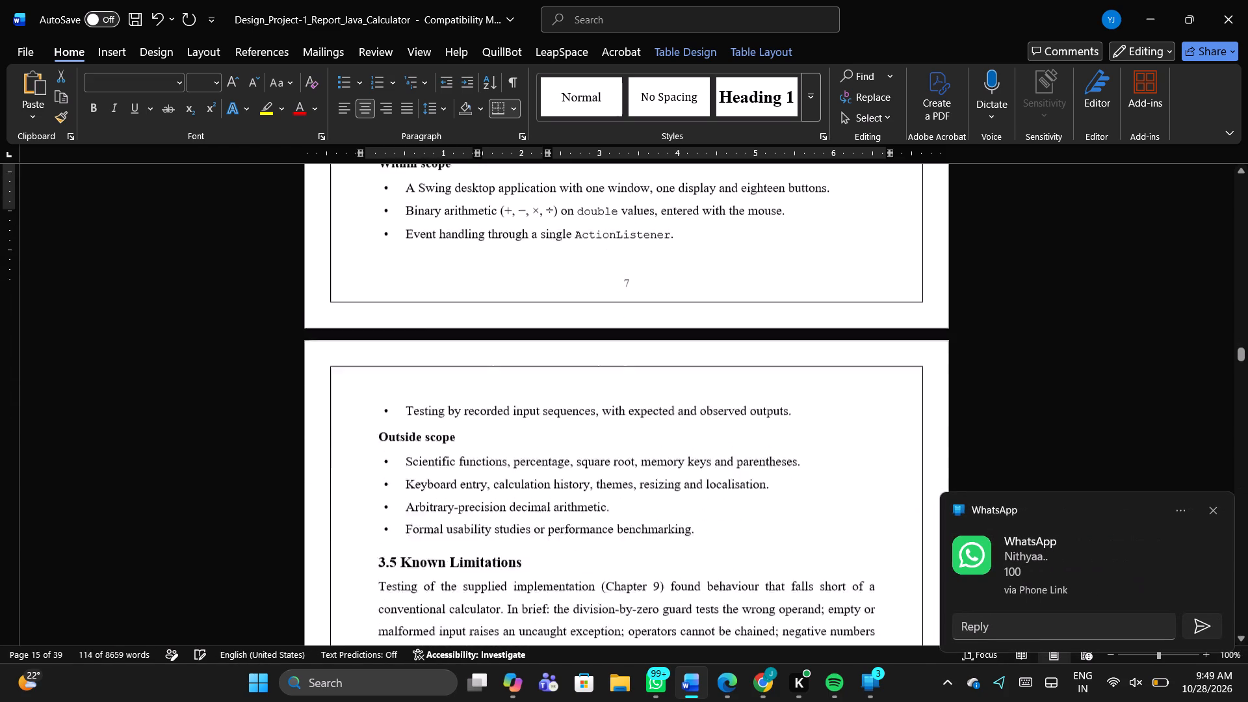
scroll(443, 492, down, 6)
scroll(443, 492, up, 1)
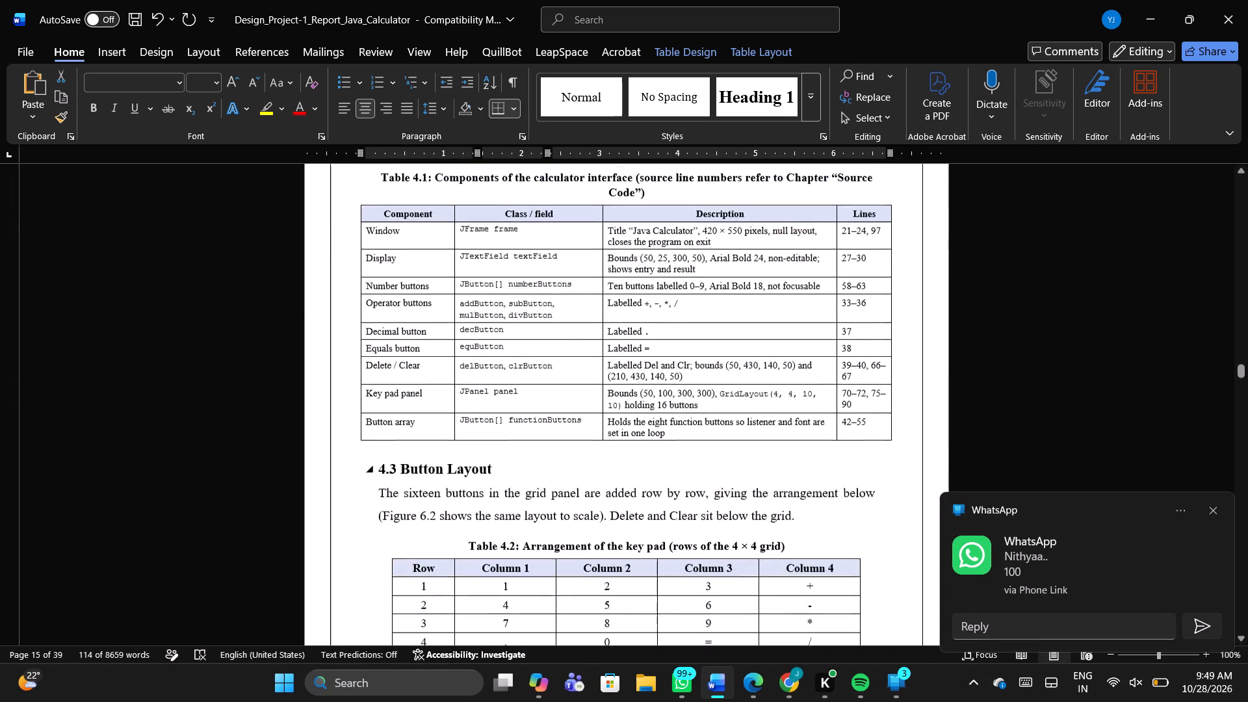
scroll(443, 492, up, 1)
click(387, 296)
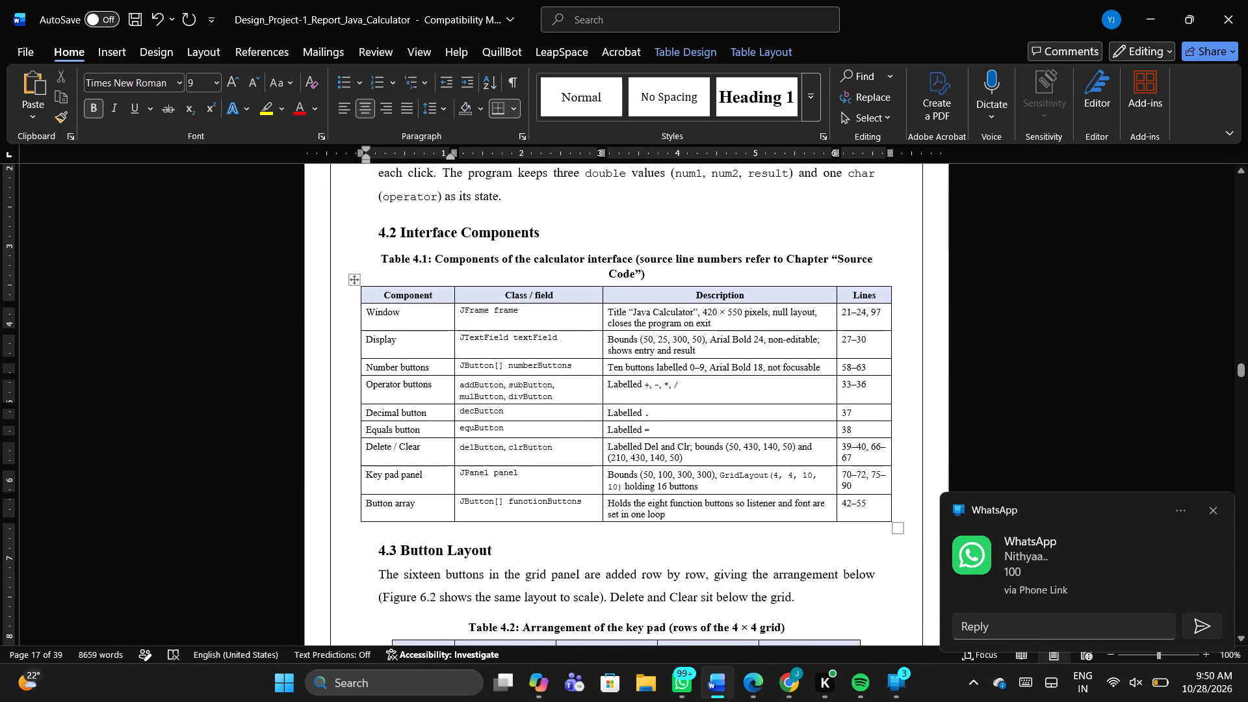
click(353, 276)
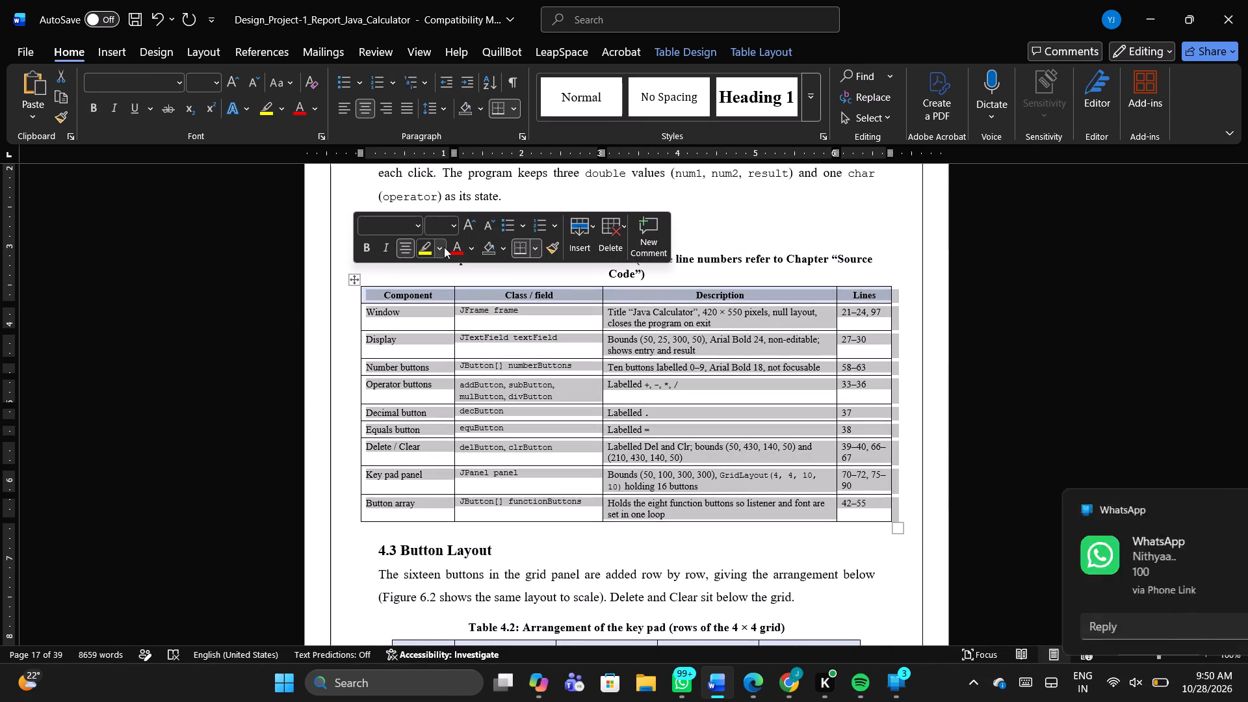
click(485, 249)
Remove the coloured header shading from the whole of Table 4.2, the key pad arrangement in section 4.3.
scroll(444, 397, down, 1)
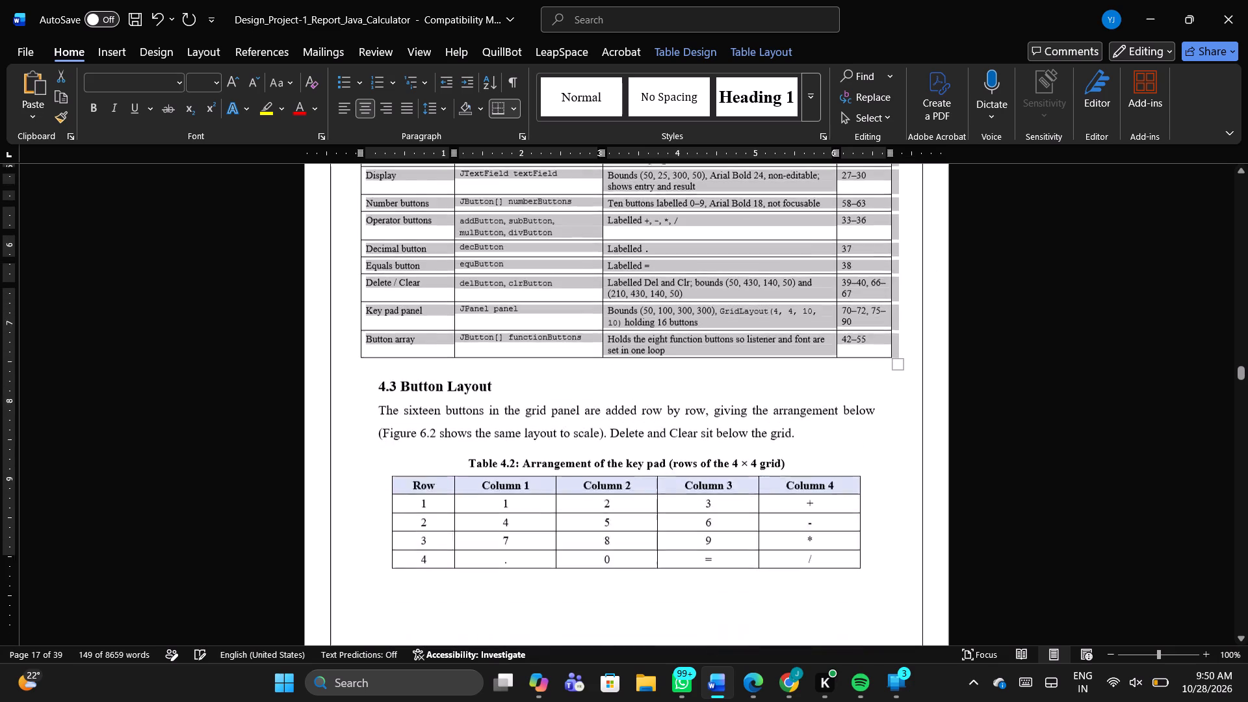
scroll(444, 397, down, 1)
click(415, 402)
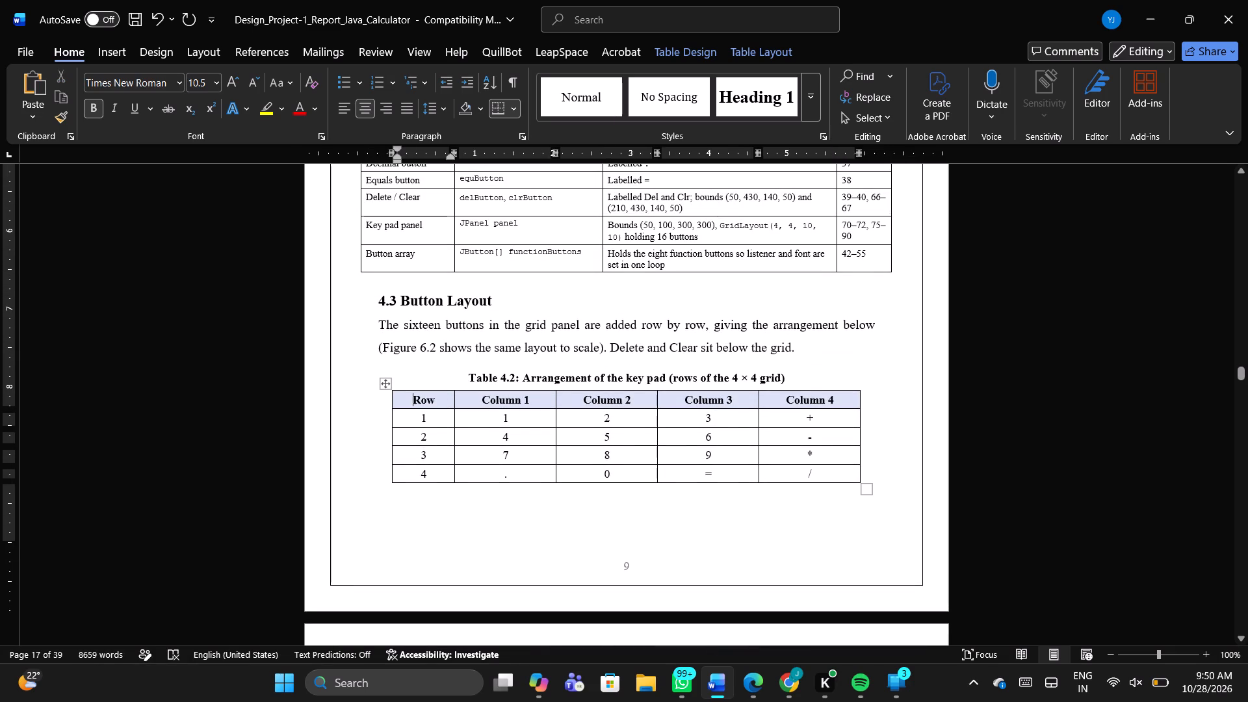
click(383, 383)
click(515, 356)
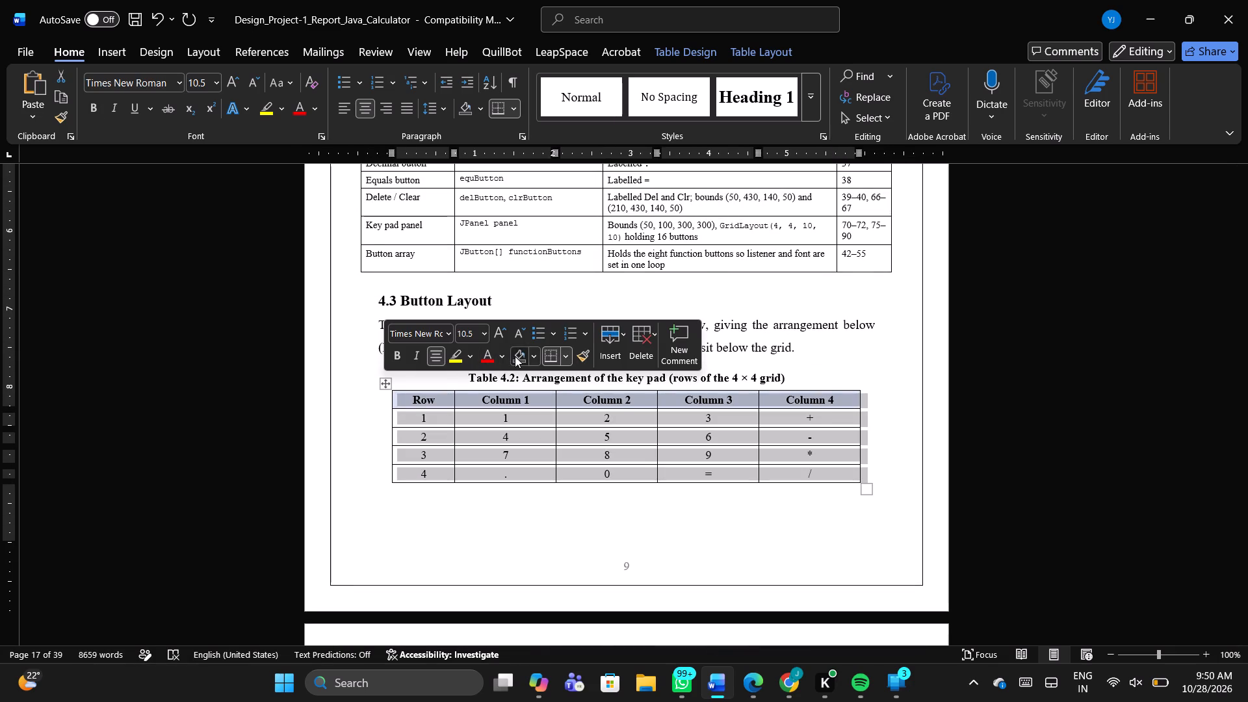
Remove the coloured header shading from the whole of Table 4.3, the state trace in section 4.5.
scroll(489, 457, down, 5)
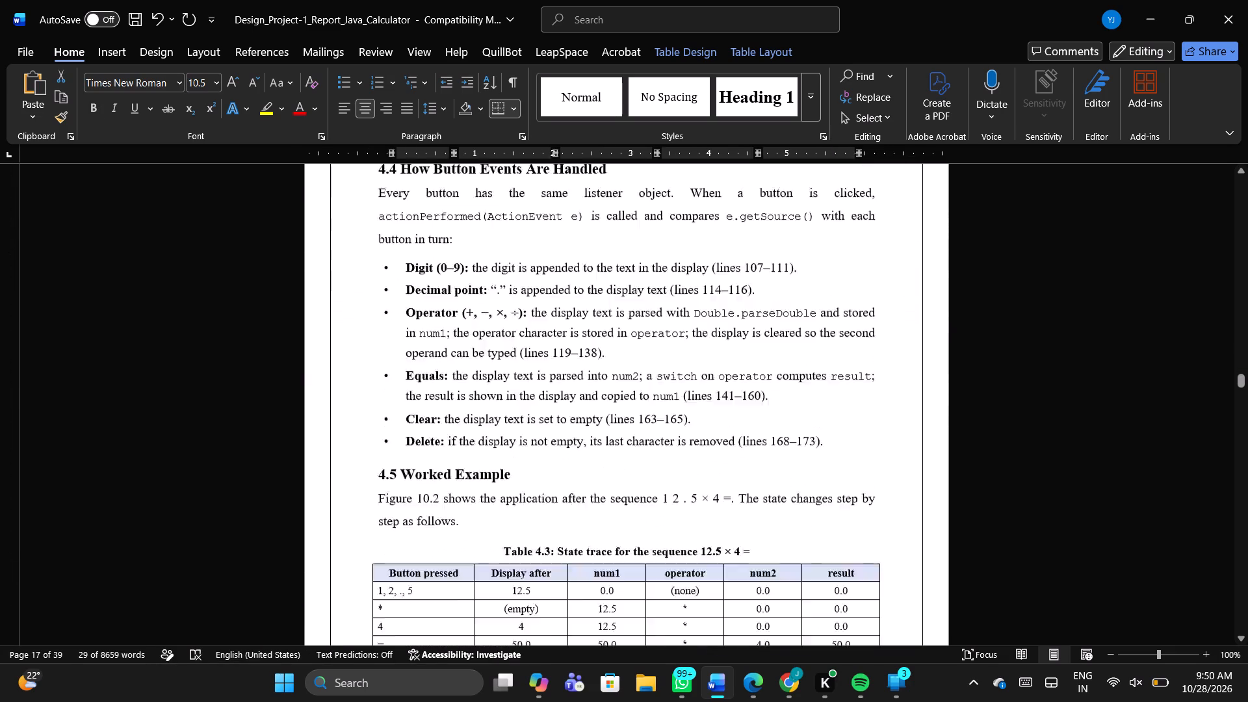
scroll(489, 457, down, 1)
click(413, 372)
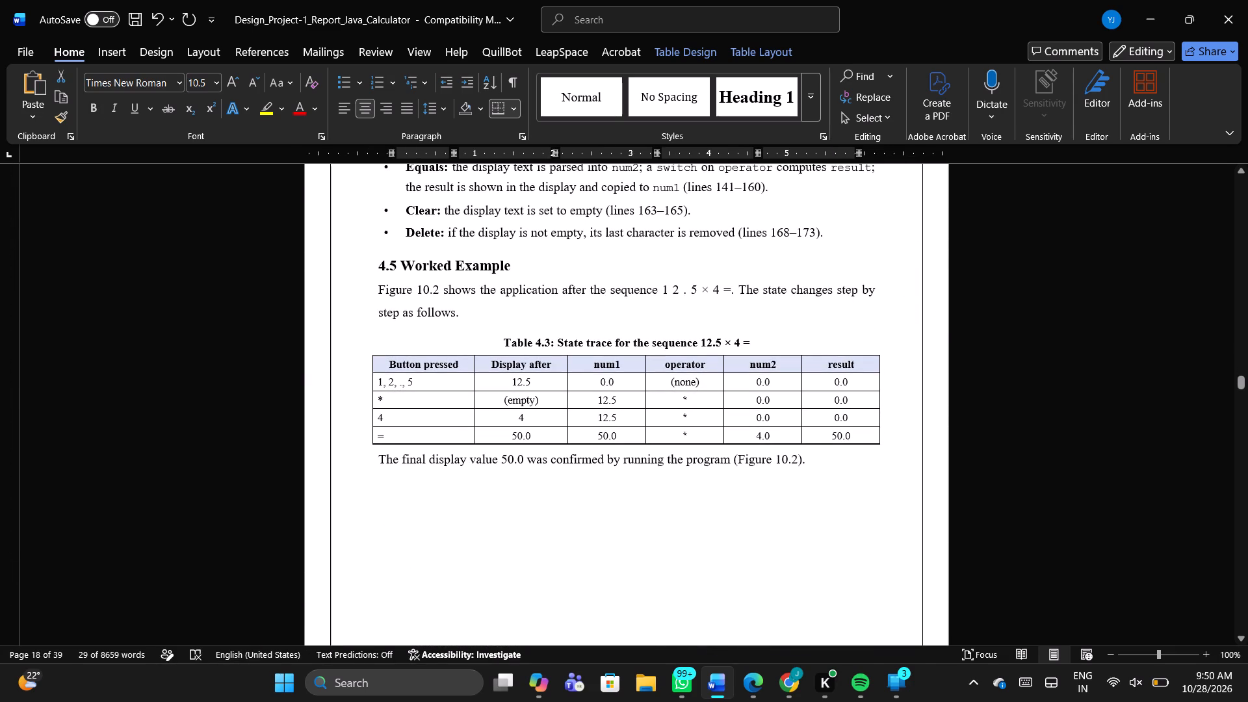
click(383, 358)
click(365, 346)
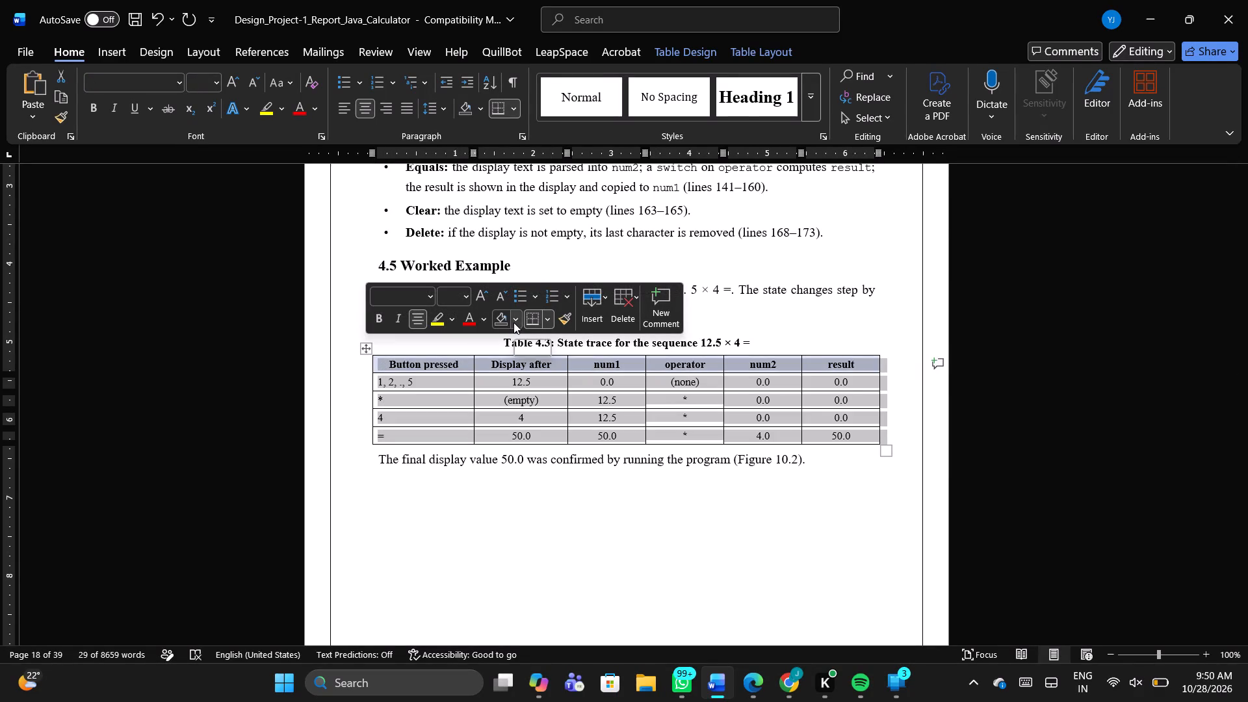
click(503, 322)
Remove the coloured header shading from the whole of Table 5.1, the objectives table in chapter 5.
scroll(463, 463, down, 3)
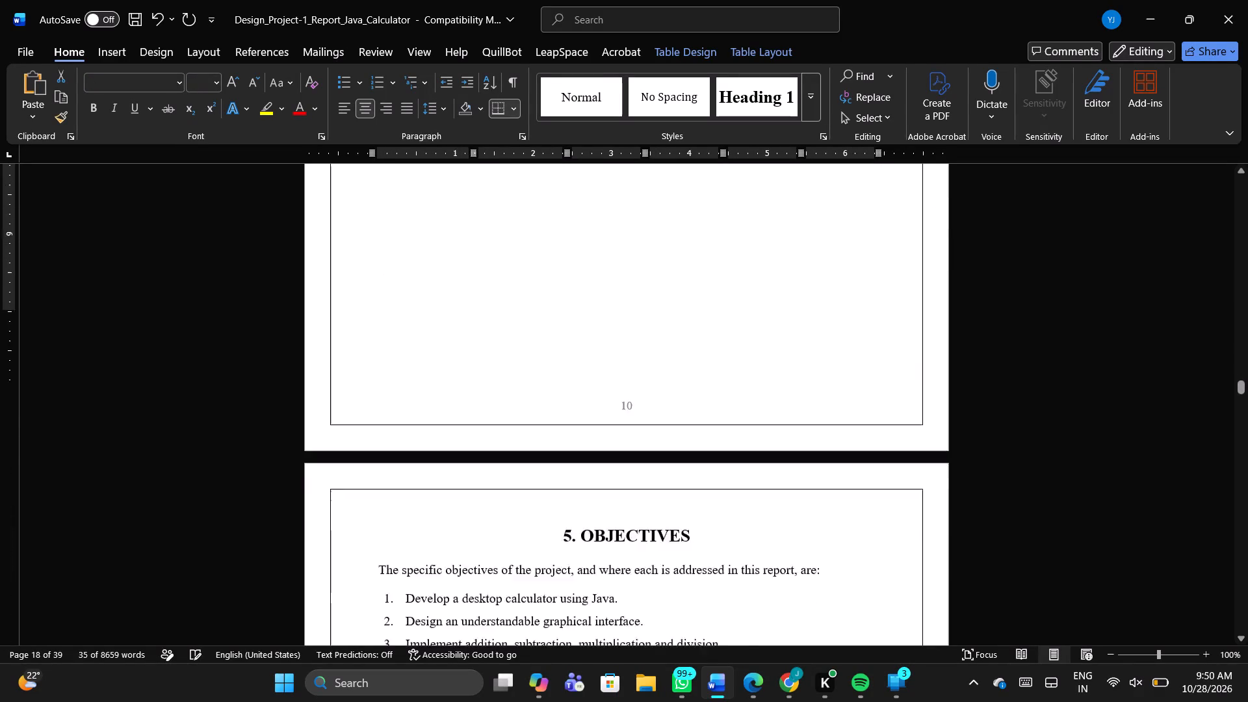
scroll(463, 463, down, 3)
click(409, 317)
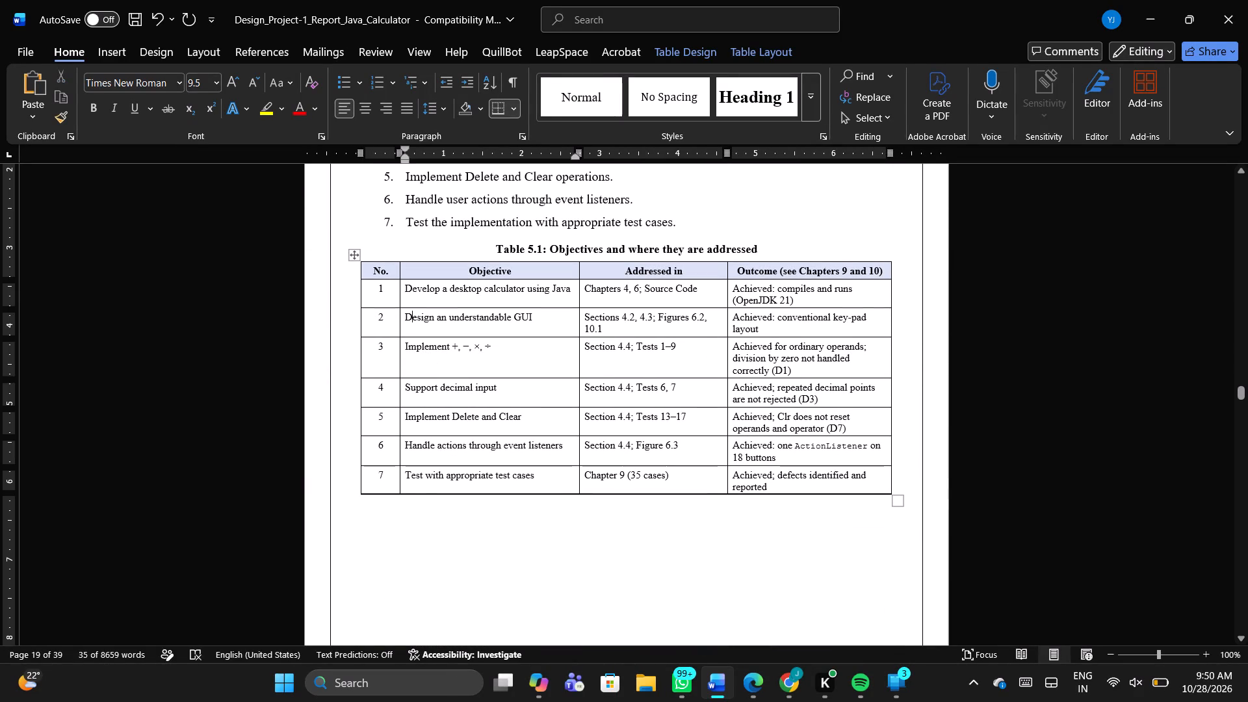
click(354, 255)
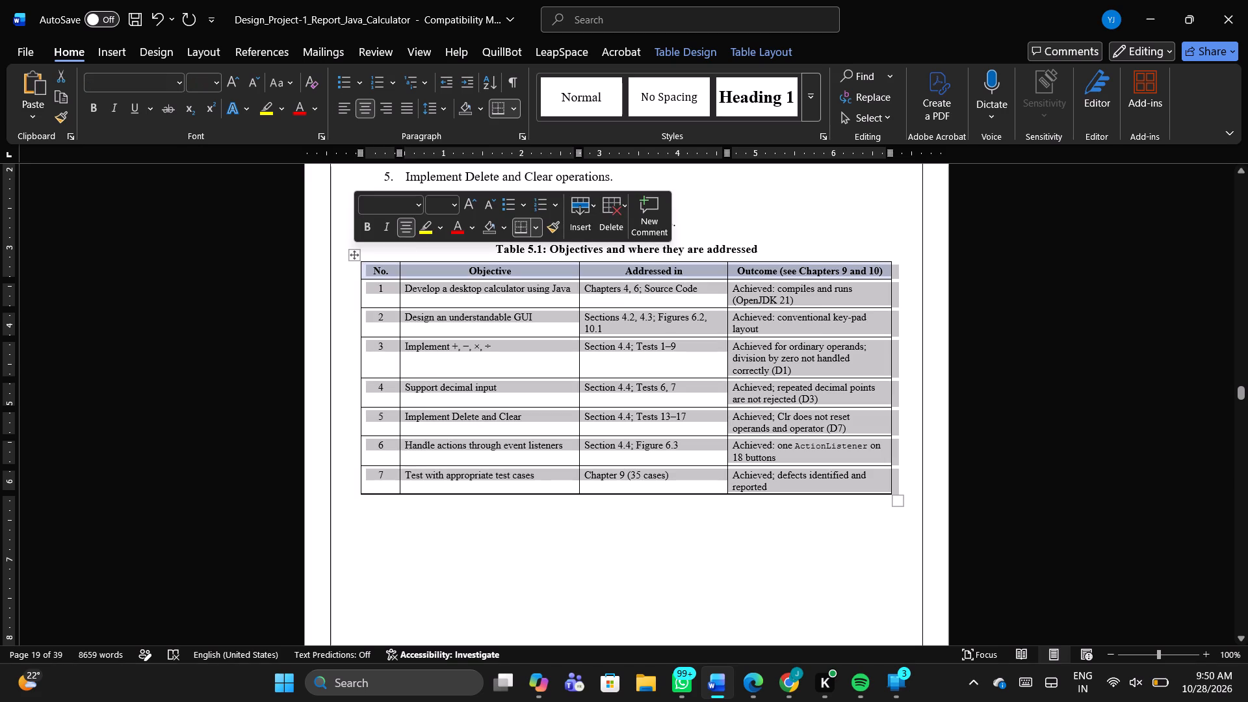
click(480, 225)
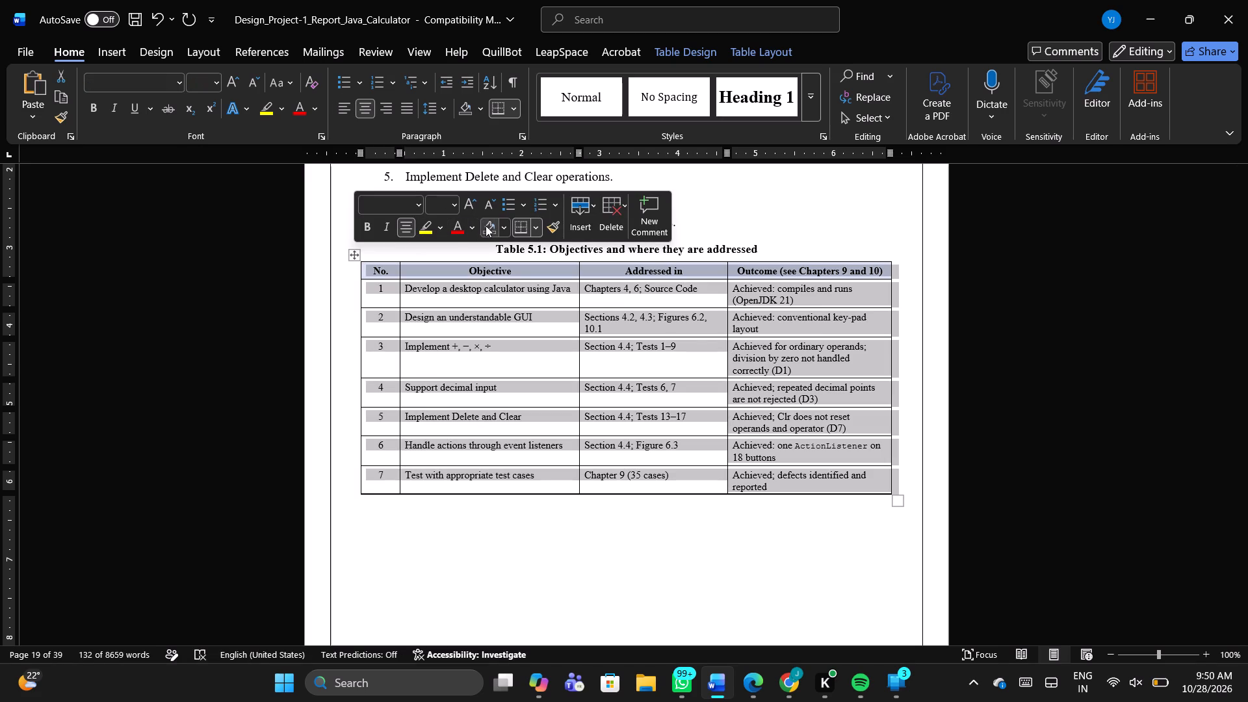
click(486, 226)
Remove the coloured header shading from the whole of Table 6.1, the design-thinking stages in section 6.1.
scroll(432, 396, down, 5)
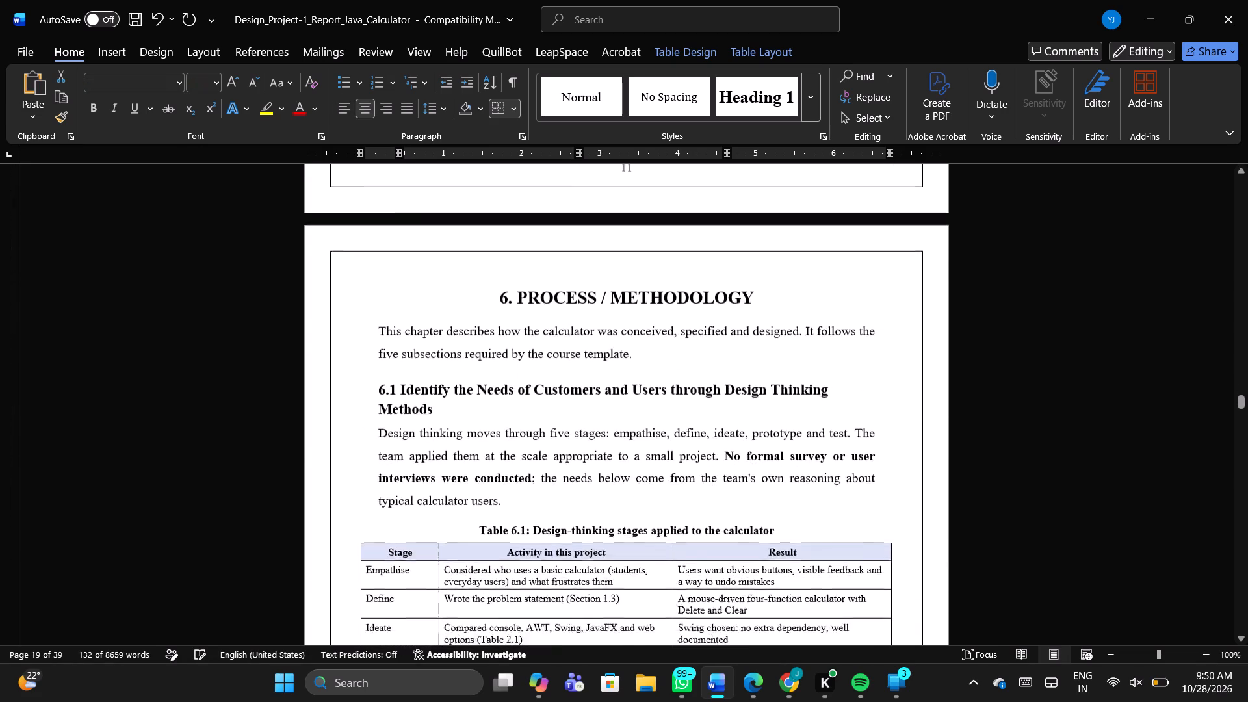
scroll(432, 396, down, 1)
click(396, 266)
click(392, 275)
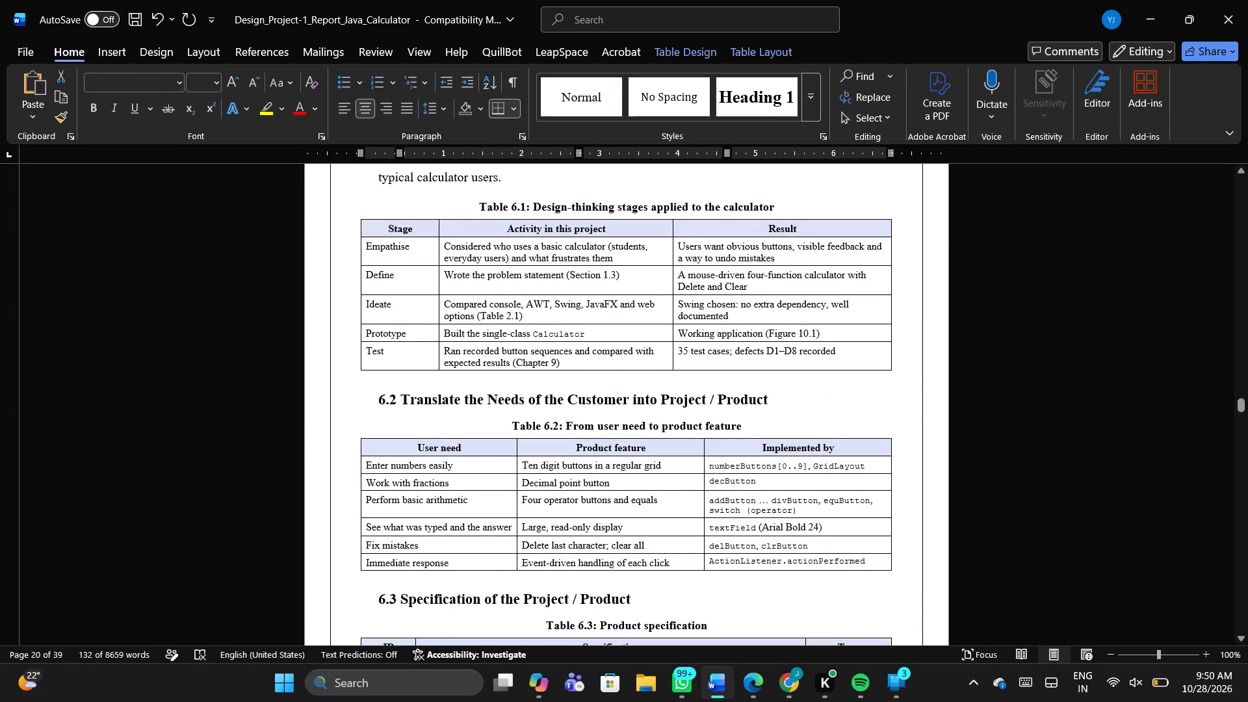
click(358, 209)
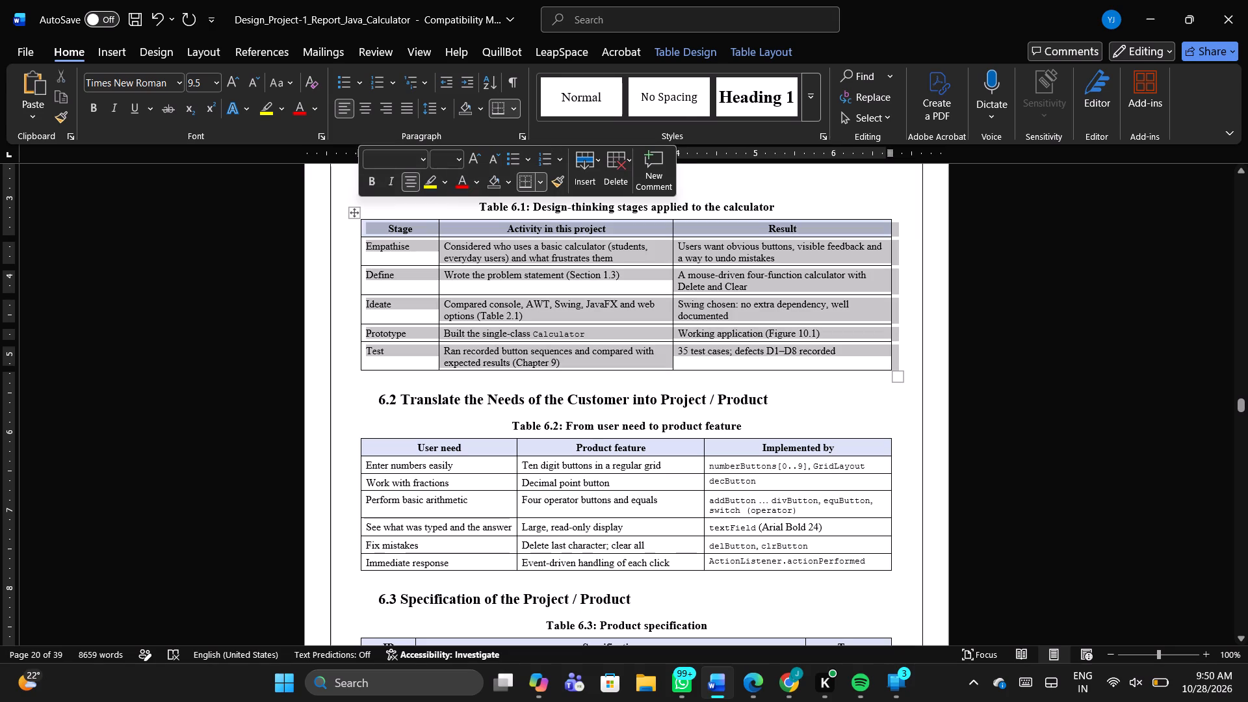
click(491, 176)
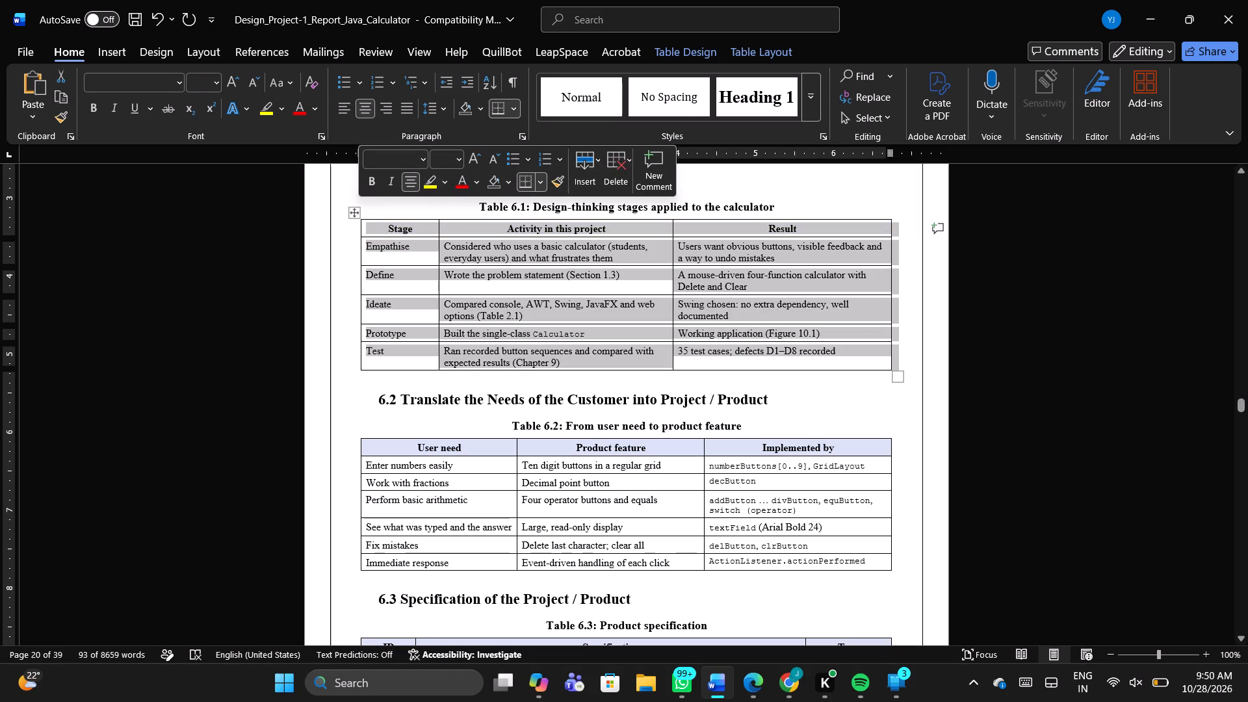
Remove the coloured header shading from the whole of Table 6.2, the user need to product feature table.
click(376, 460)
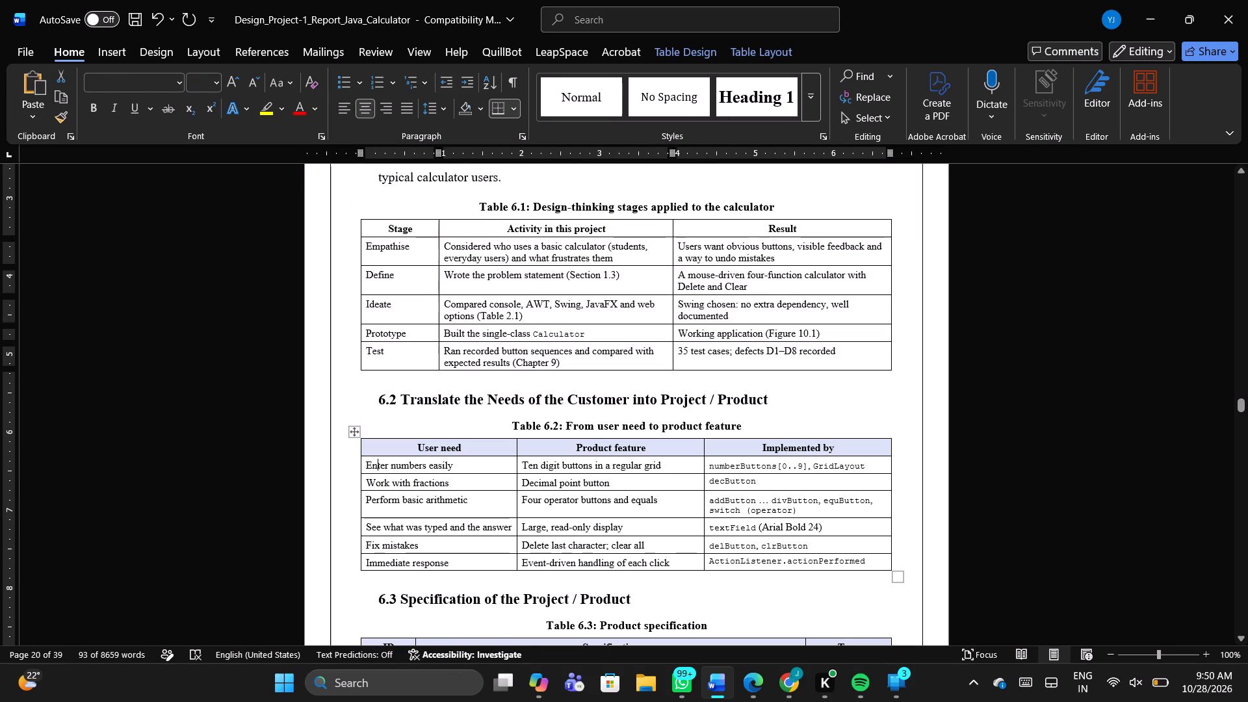
click(357, 434)
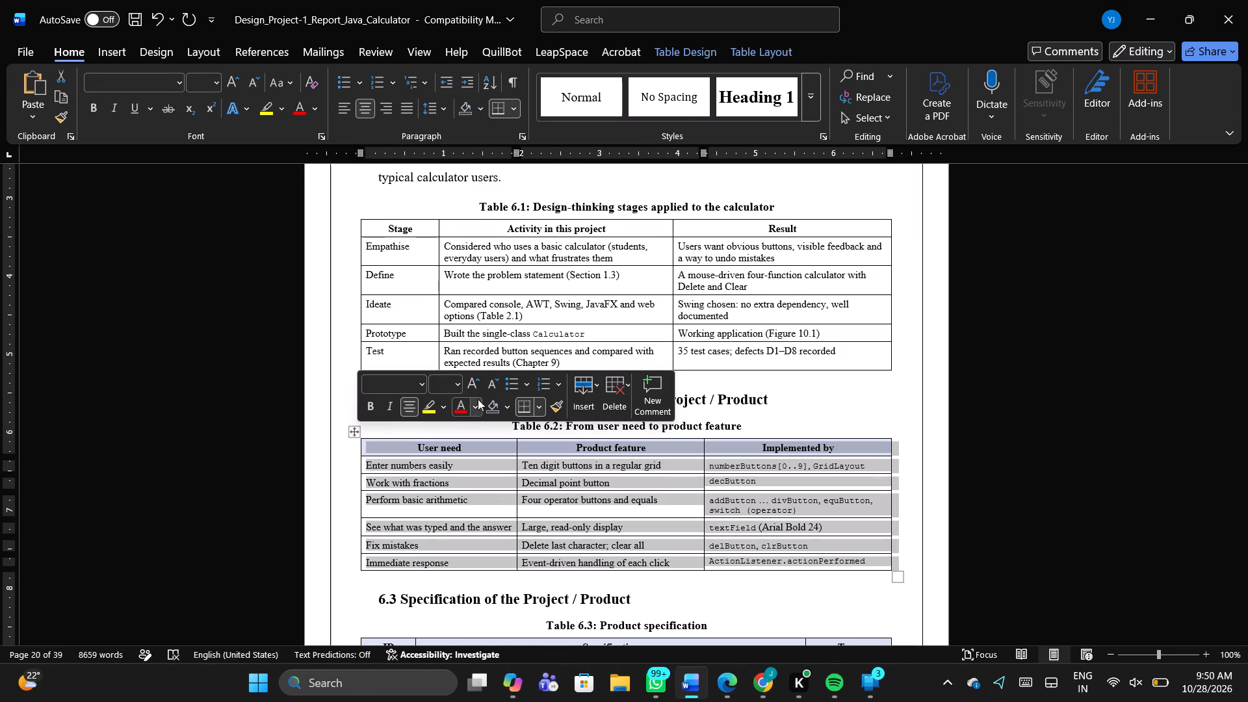
click(489, 406)
Remove the coloured header shading from the whole of Table 6.3, the product specification spanning two pages.
scroll(466, 474, down, 2)
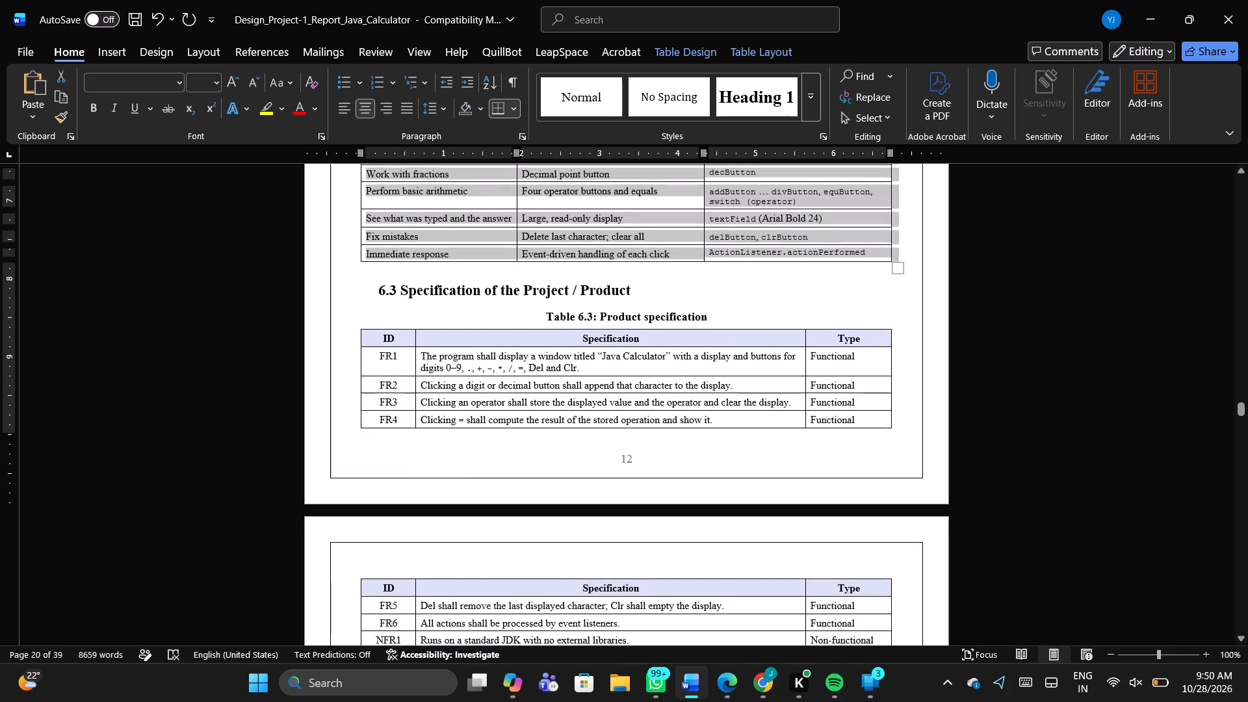
click(387, 364)
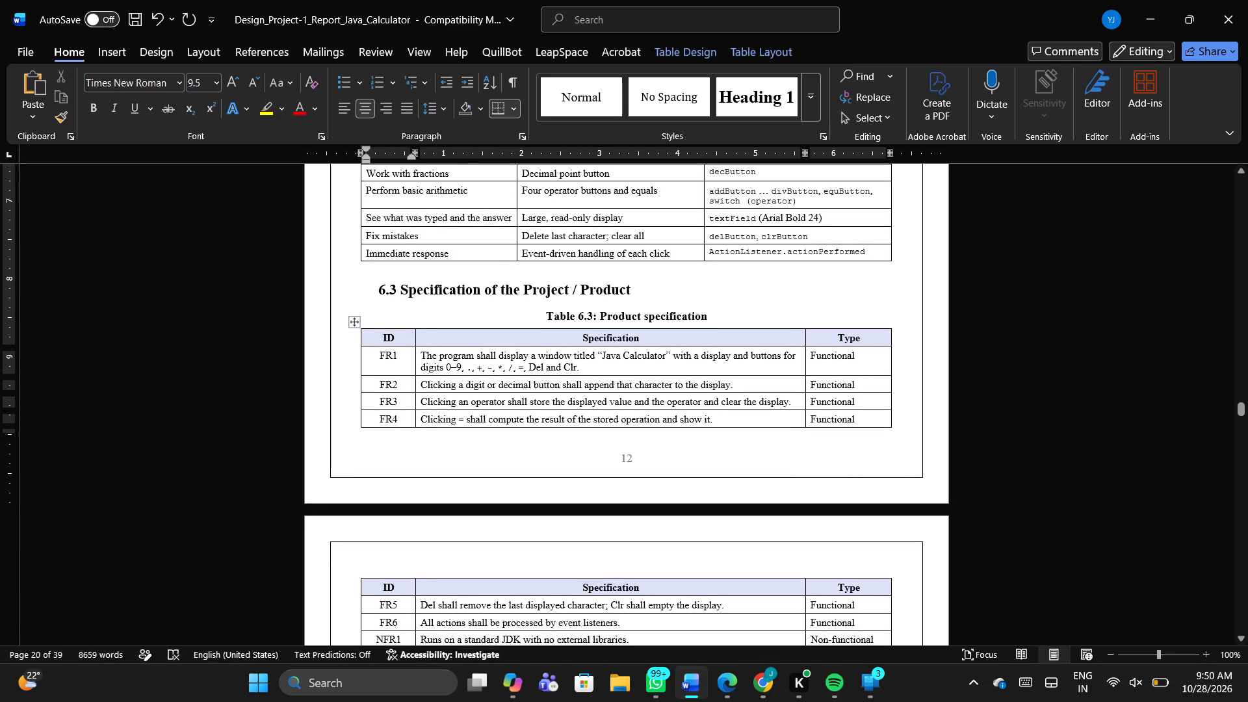
click(356, 328)
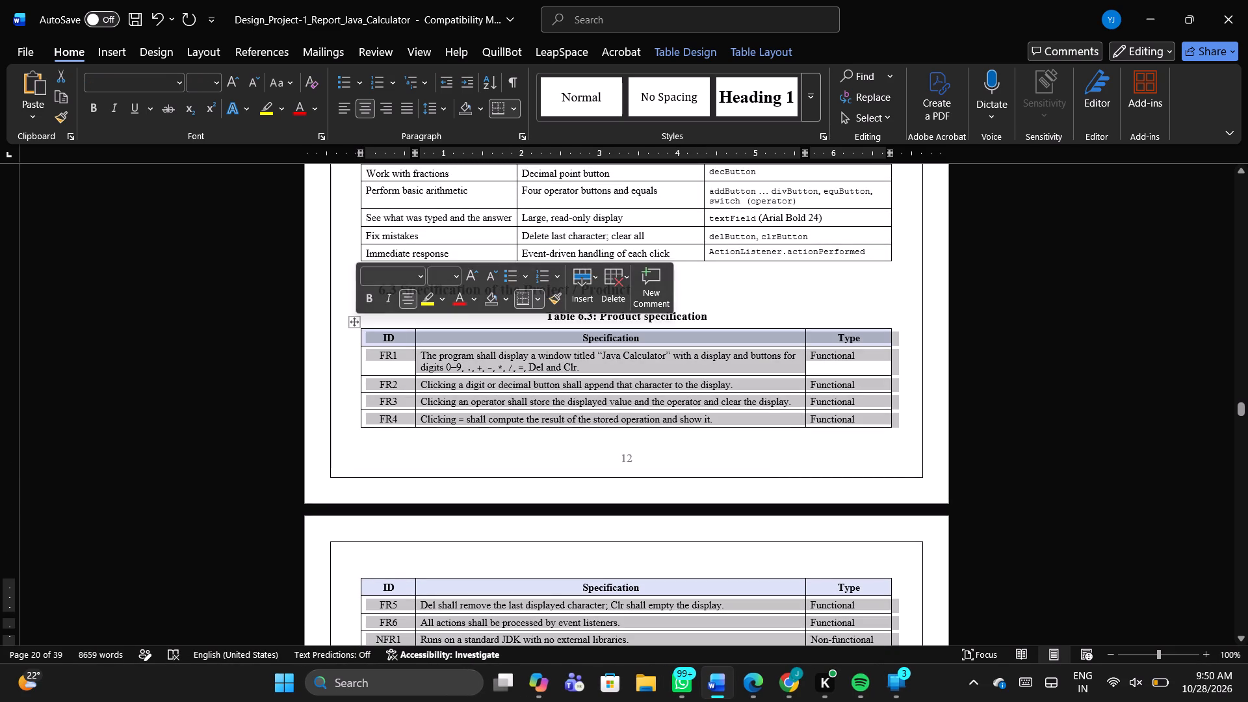
click(490, 306)
Look through the section 6.5 diagrams, Figures 6.1 to 6.4, checking the architecture, interface layout, workflow and flowchart.
scroll(444, 428, down, 1)
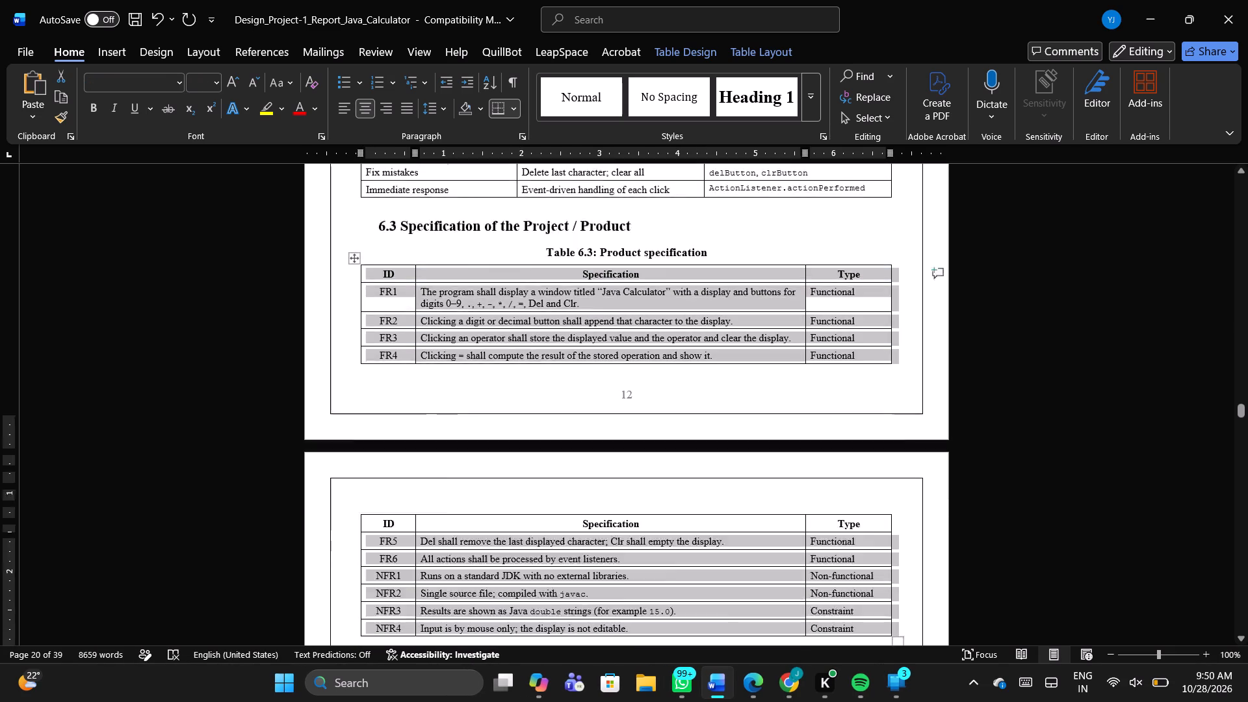
scroll(444, 428, down, 6)
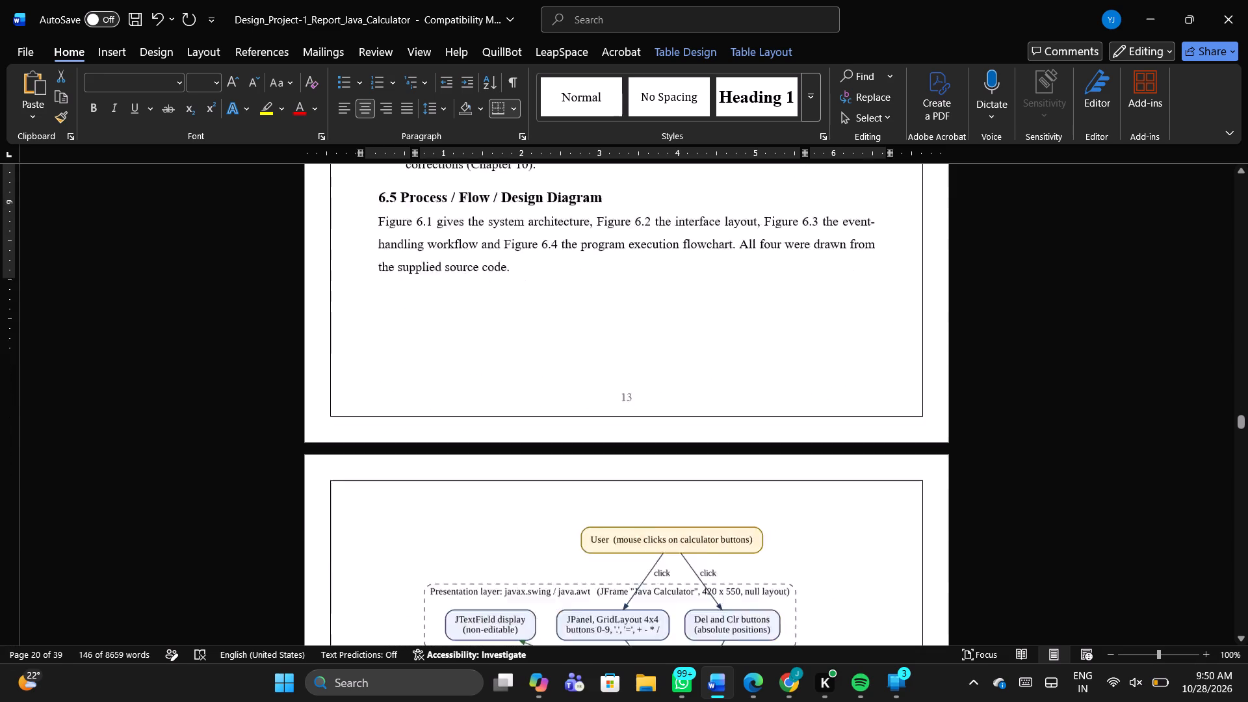
scroll(444, 428, down, 6)
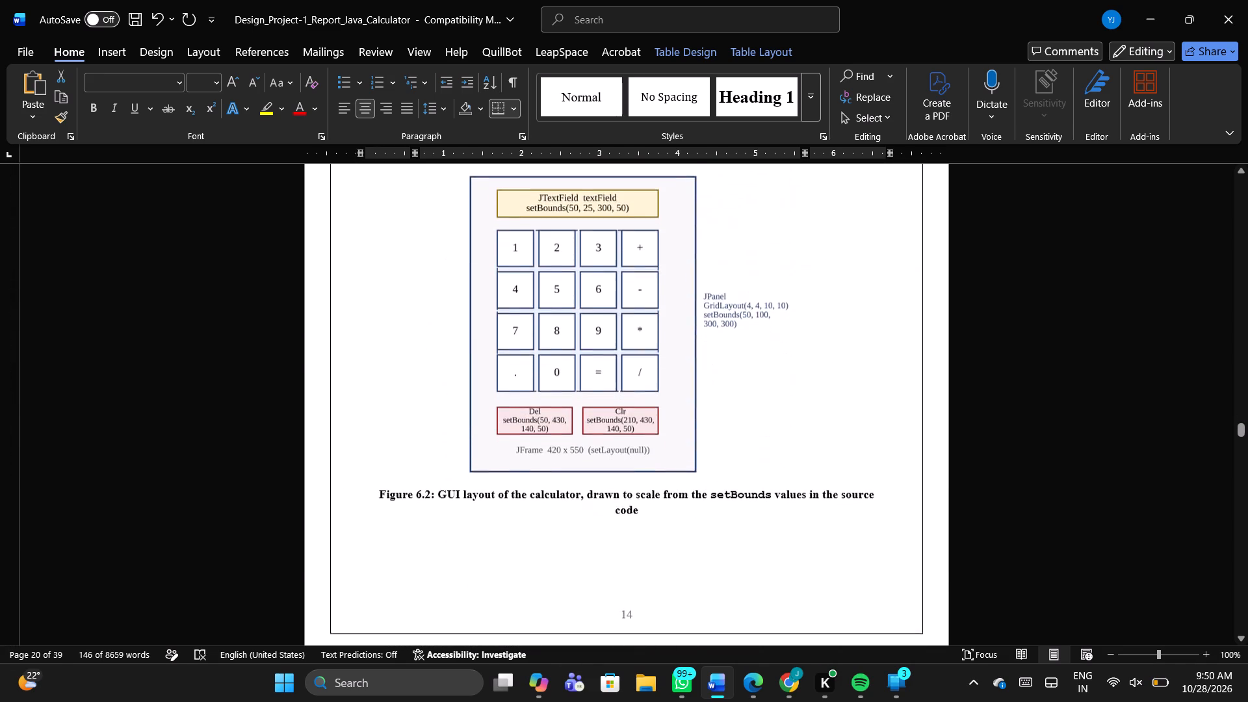
scroll(444, 428, down, 5)
scroll(444, 428, up, 2)
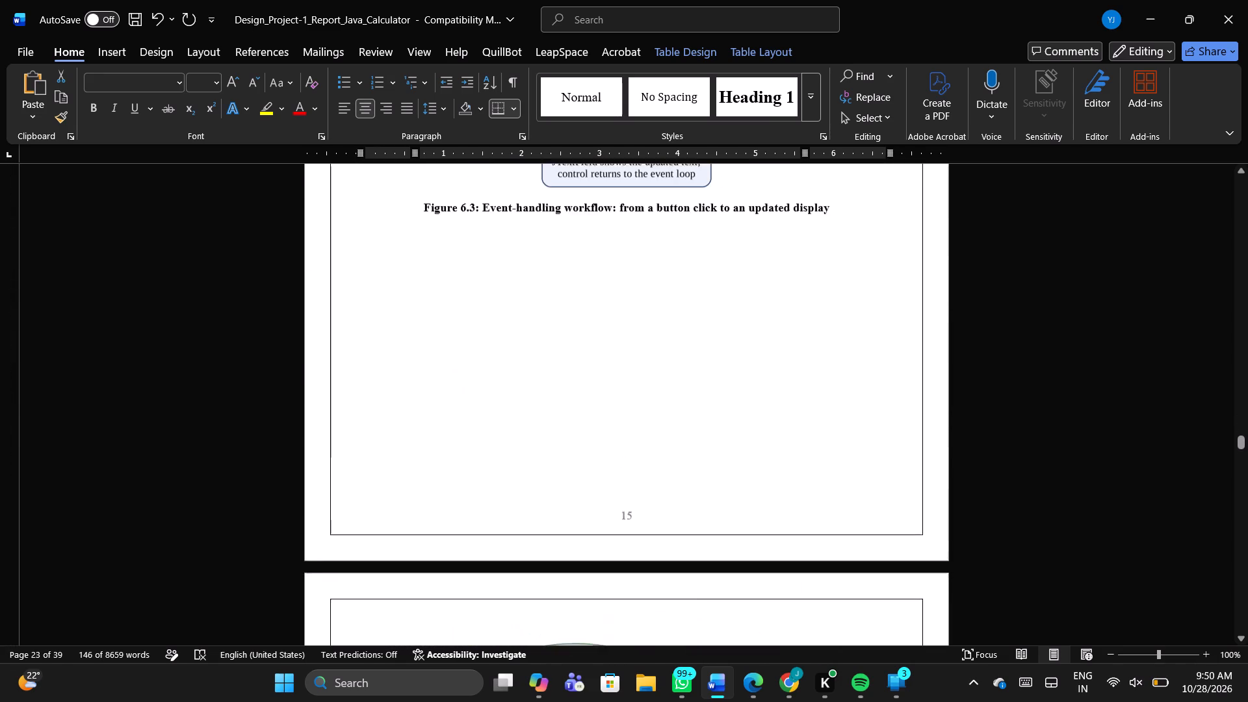
scroll(444, 428, down, 3)
scroll(444, 428, up, 2)
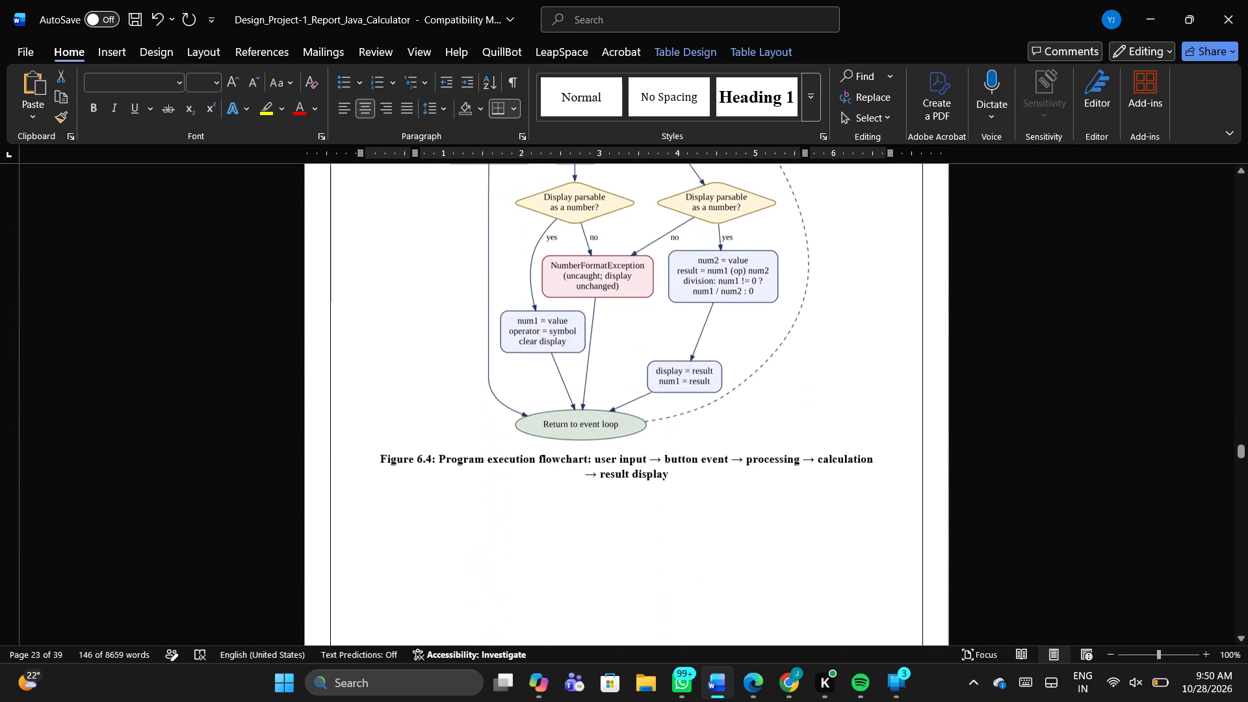
scroll(444, 428, up, 1)
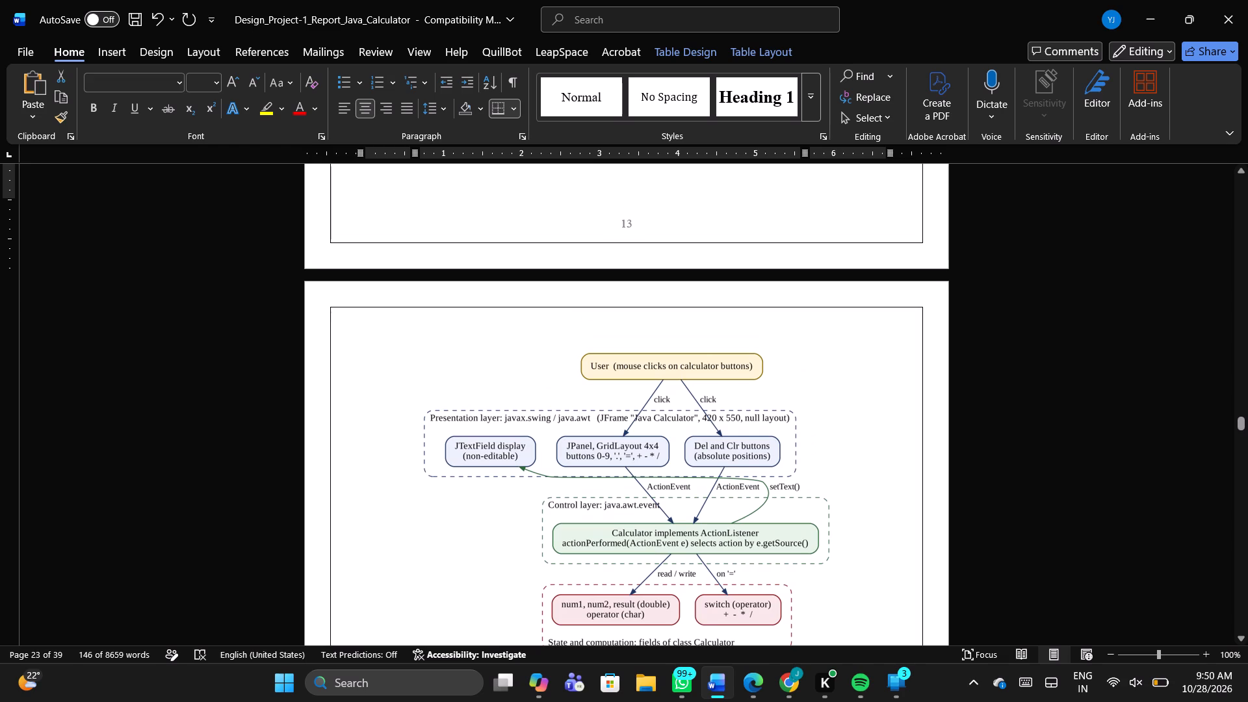
click(627, 370)
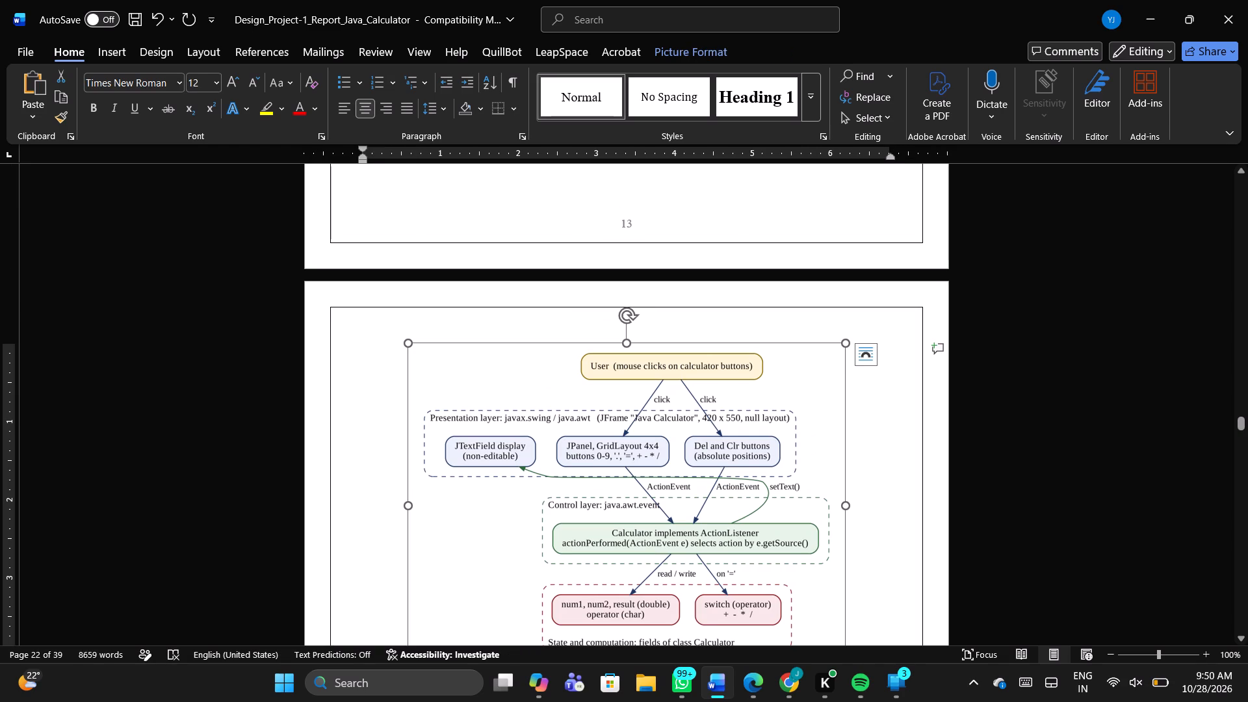
click(641, 370)
scroll(641, 370, down, 6)
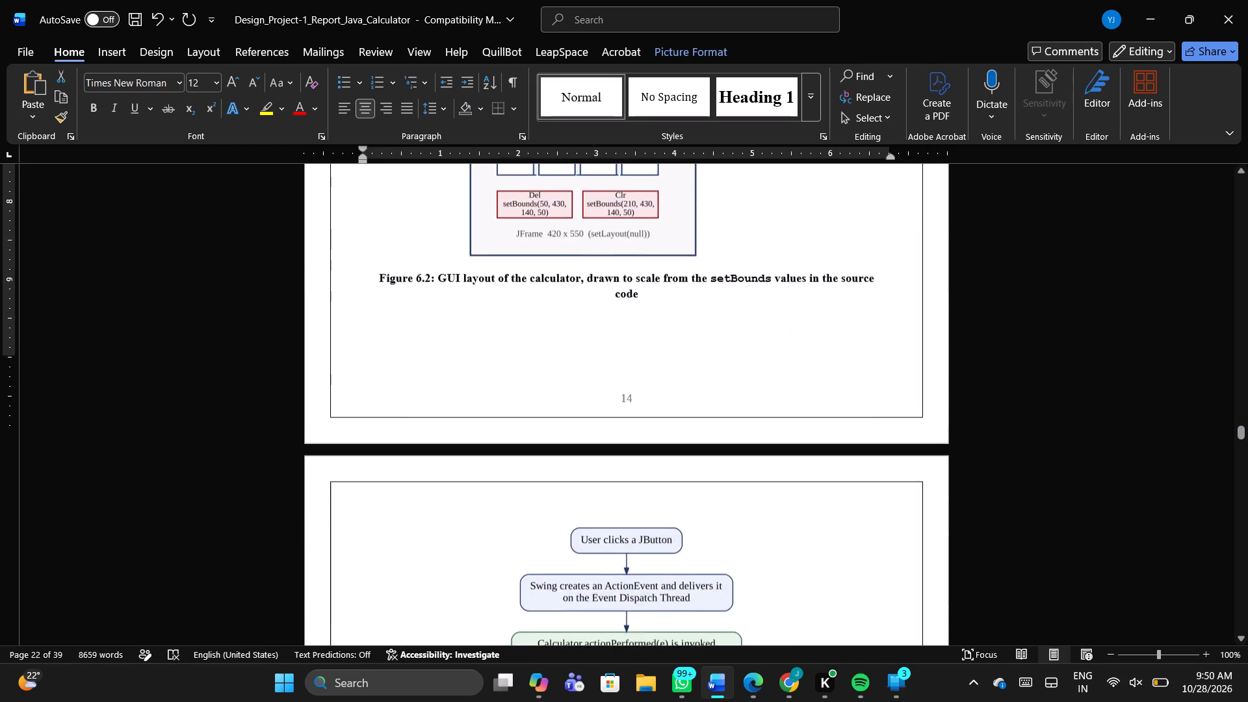
scroll(641, 370, down, 4)
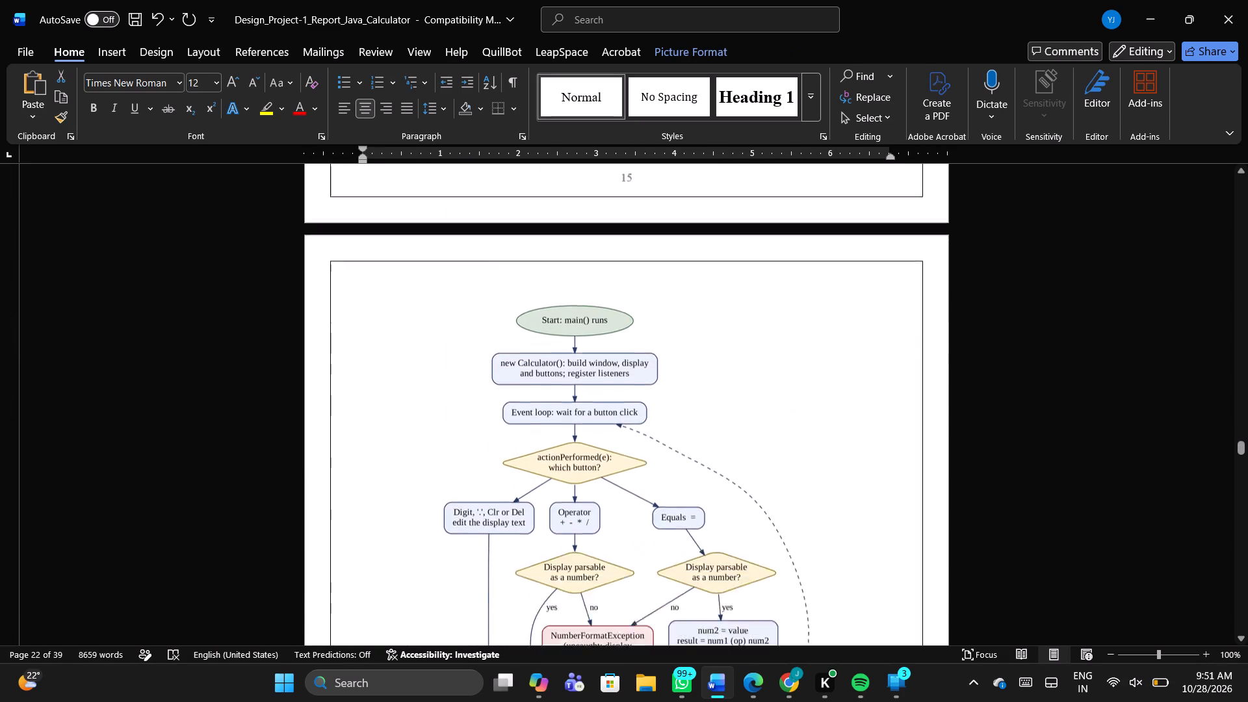
Remove the coloured header shading from the whole of Table 7.1, the indicative hardware requirements in section 7.1.
scroll(641, 370, down, 5)
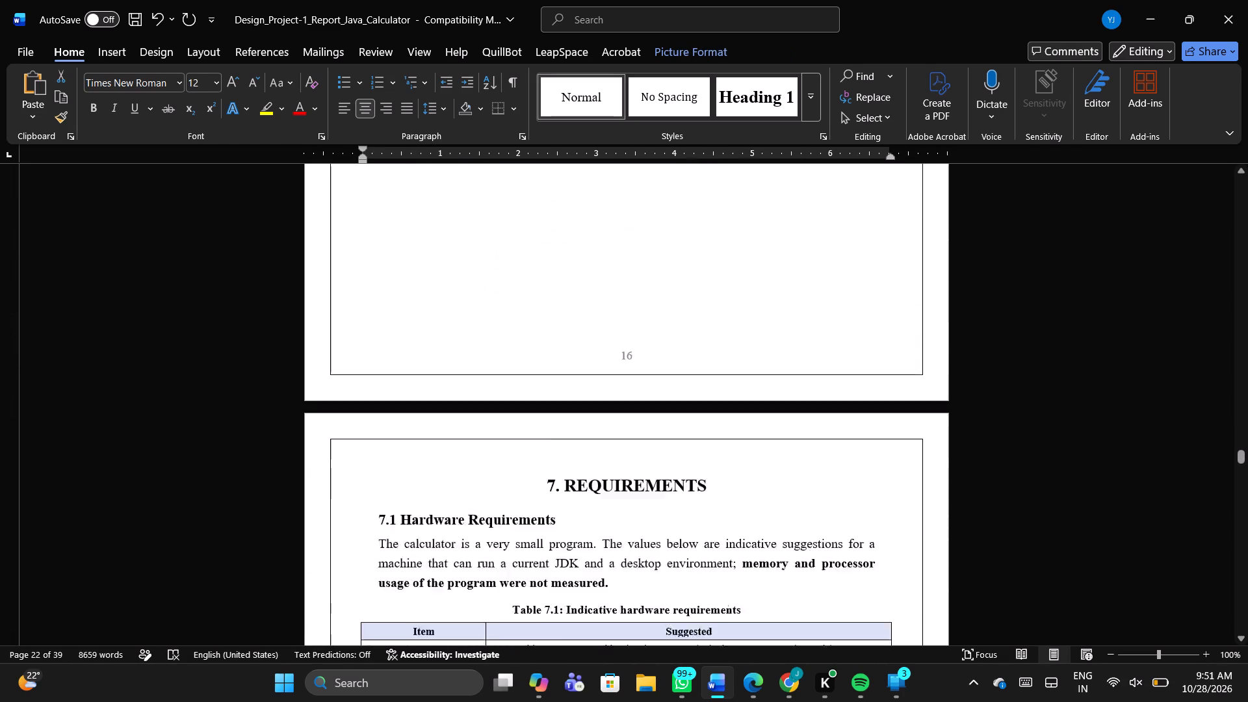
scroll(641, 370, down, 2)
scroll(467, 255, up, 1)
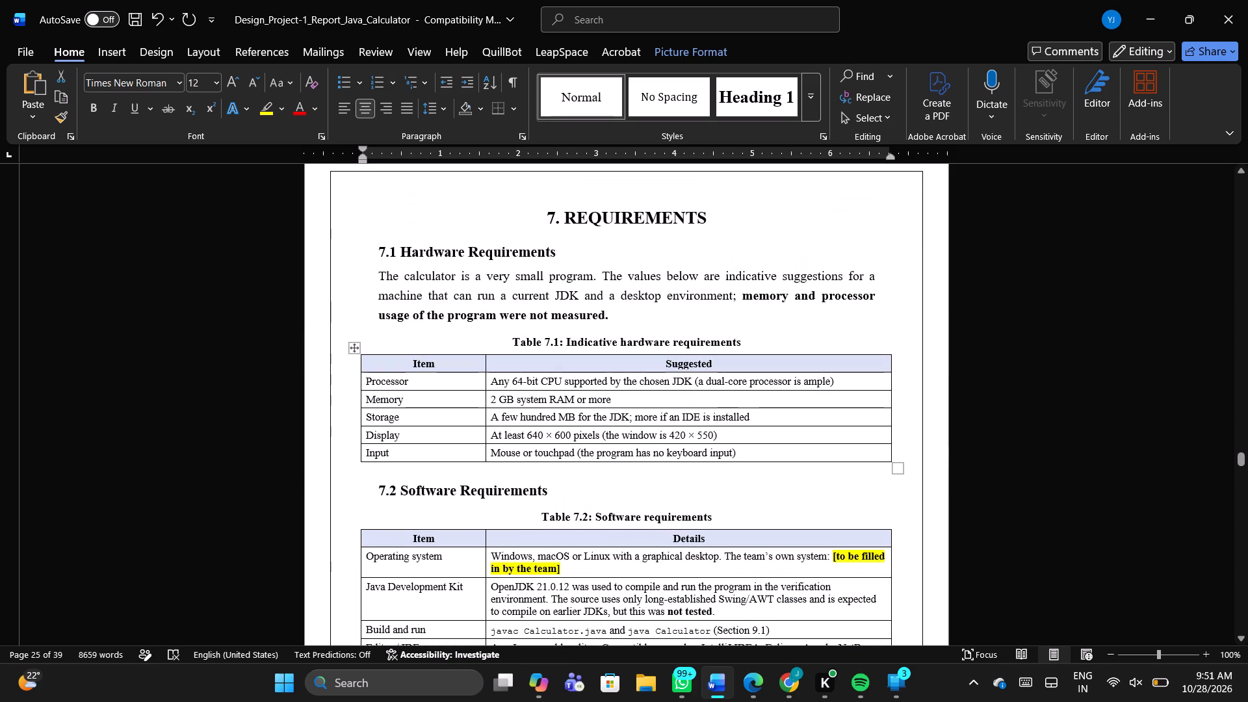
click(355, 348)
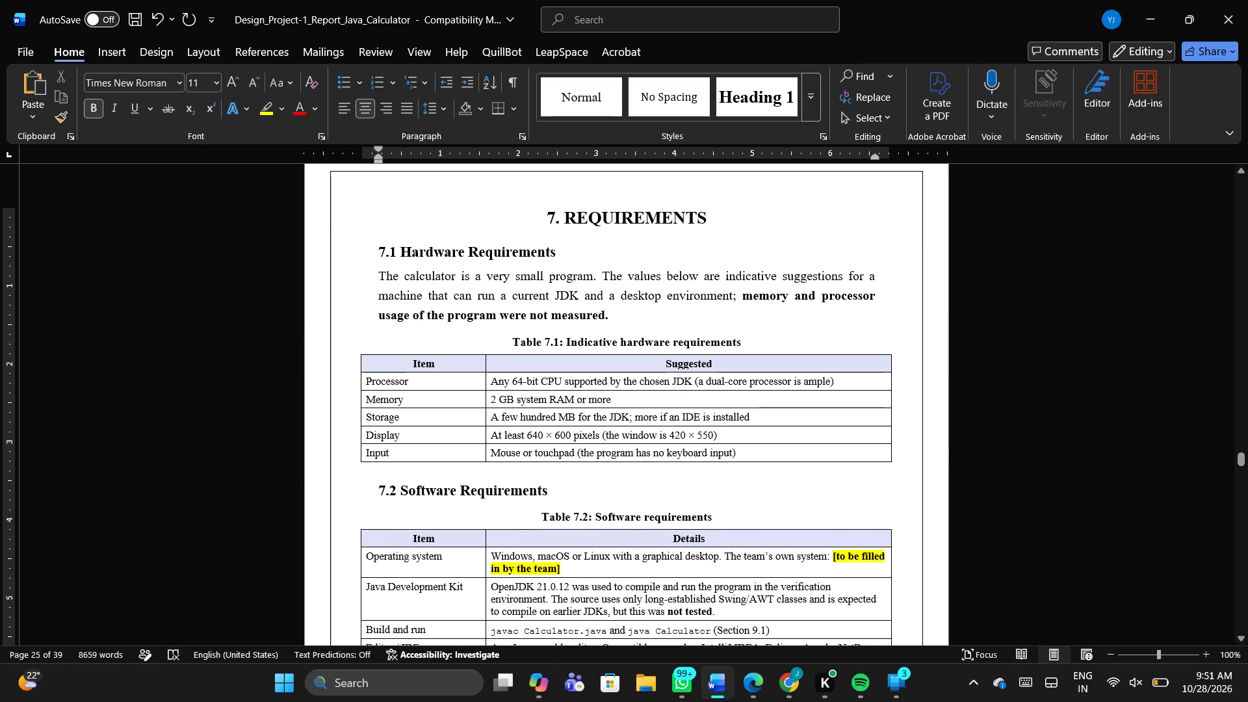
click(374, 361)
click(353, 353)
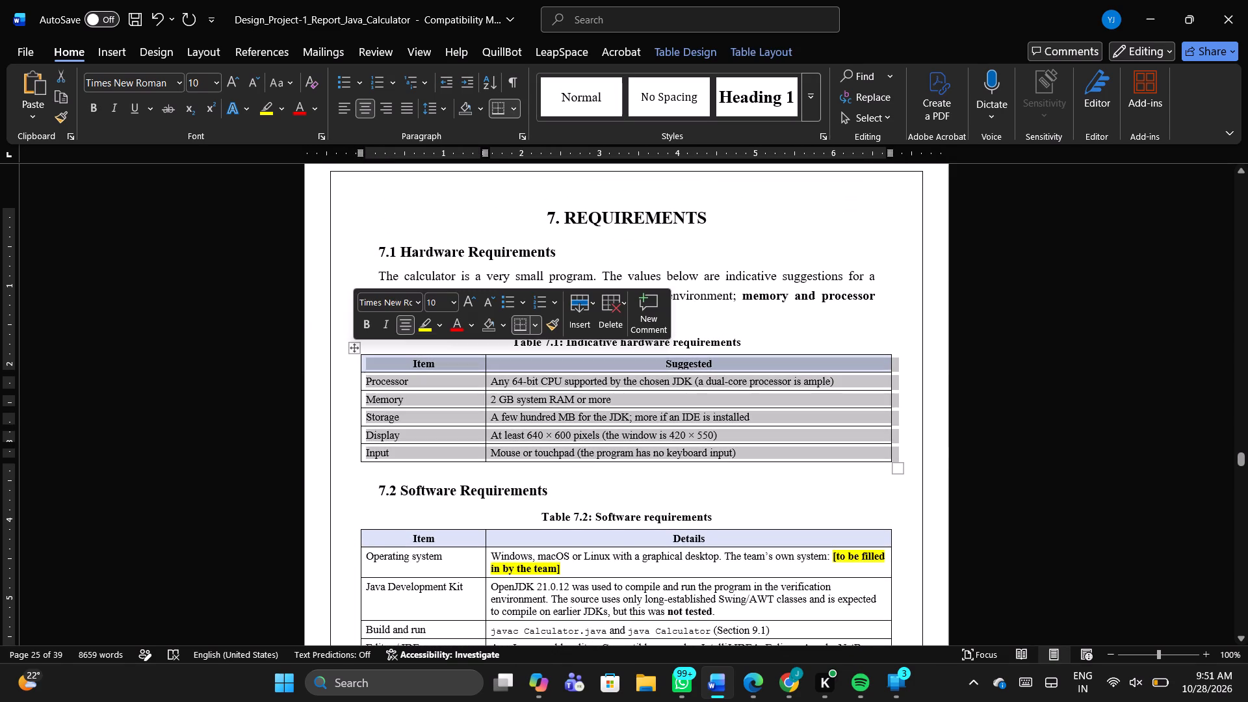
click(482, 318)
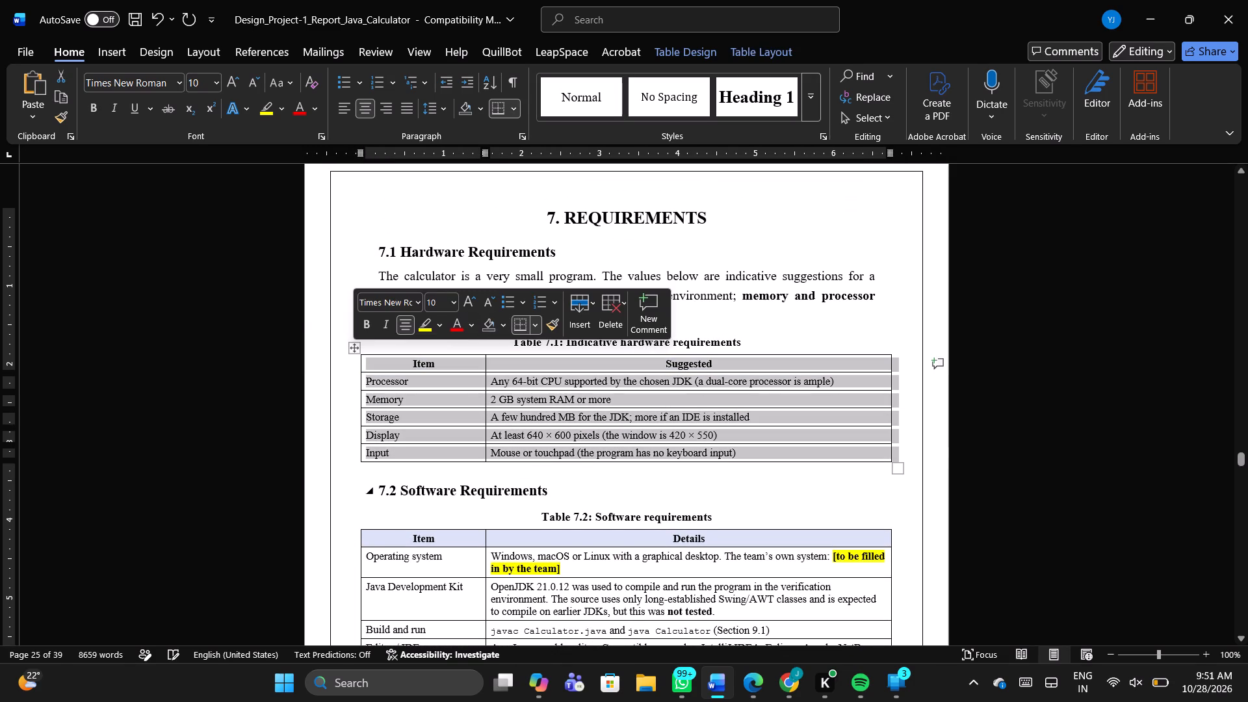
Replace the highlighted team placeholder in the Operating system row of Table 7.2 with HP.
click(562, 569)
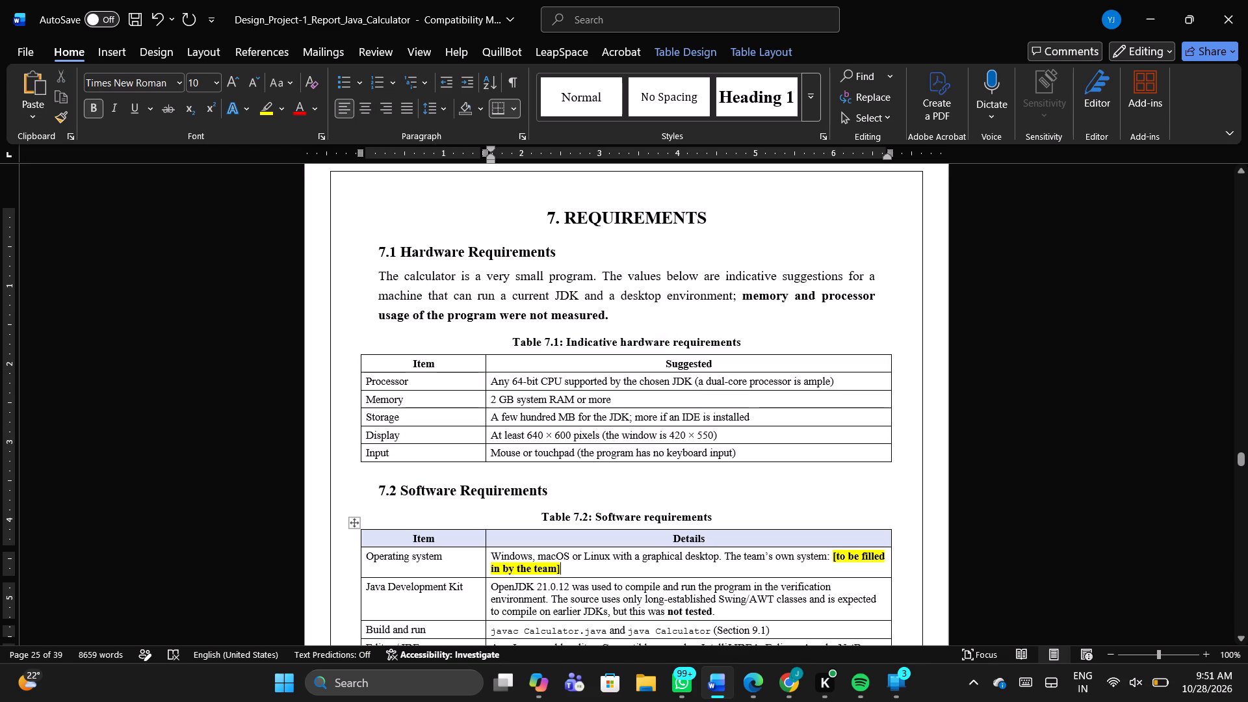
key(BackSpace)
key(BackSpace)
key(BackSpace)
key(BackSpace)
key(BackSpace)
key(BackSpace)
key(BackSpace)
key(BackSpace)
key(BackSpace)
key(BackSpace)
key(BackSpace)
key(BackSpace)
key(BackSpace)
key(BackSpace)
key(BackSpace)
key(BackSpace)
key(BackSpace)
key(BackSpace)
key(BackSpace)
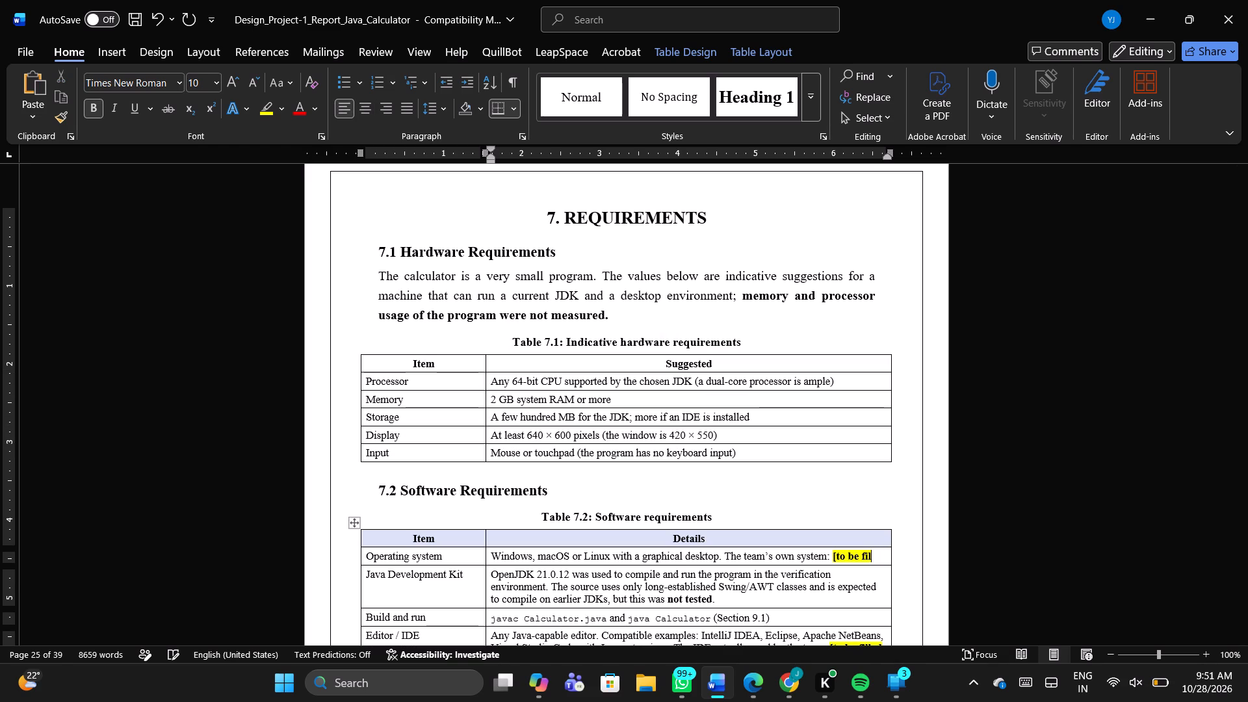
key(BackSpace)
key(BackSpace)
key(BackSpace)
key(BackSpace)
key(BackSpace)
key(BackSpace)
key(BackSpace)
key(BackSpace)
key(BackSpace)
key(BackSpace)
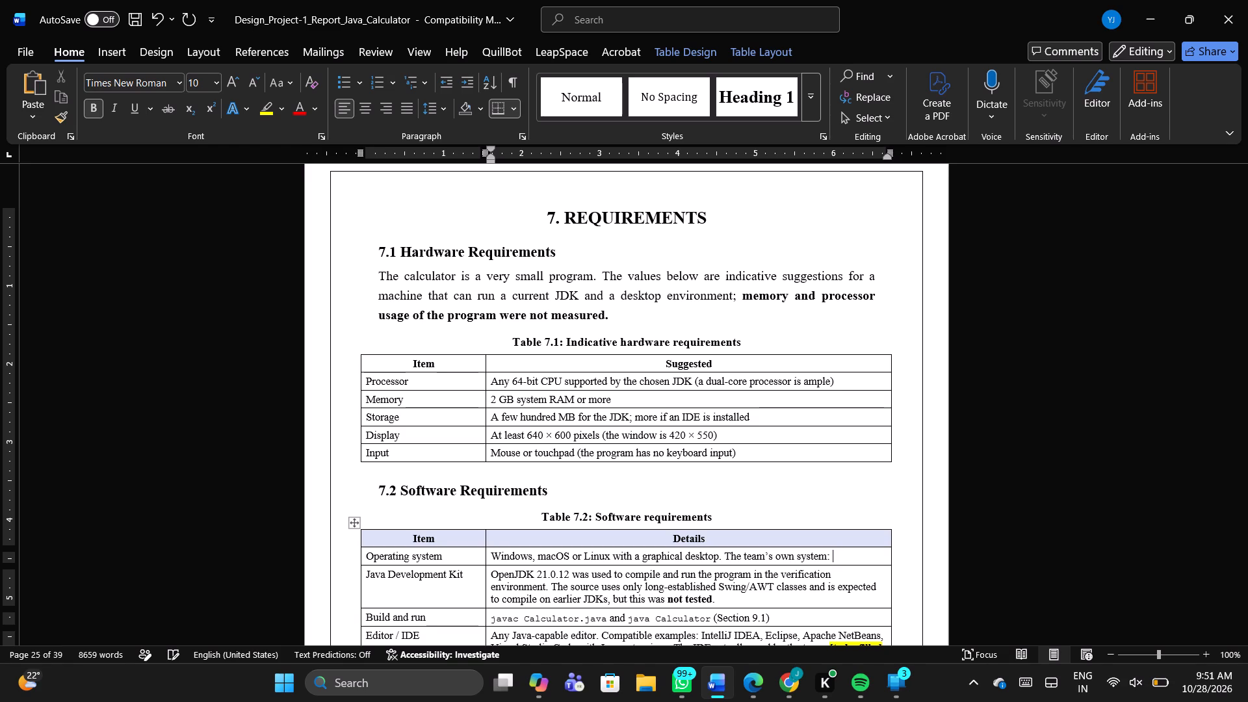
text(HP)
Delete the sentence about the IDE actually used by the team, including its highlighted placeholder, from Table 7.2's Editor / IDE row.
scroll(562, 569, down, 1)
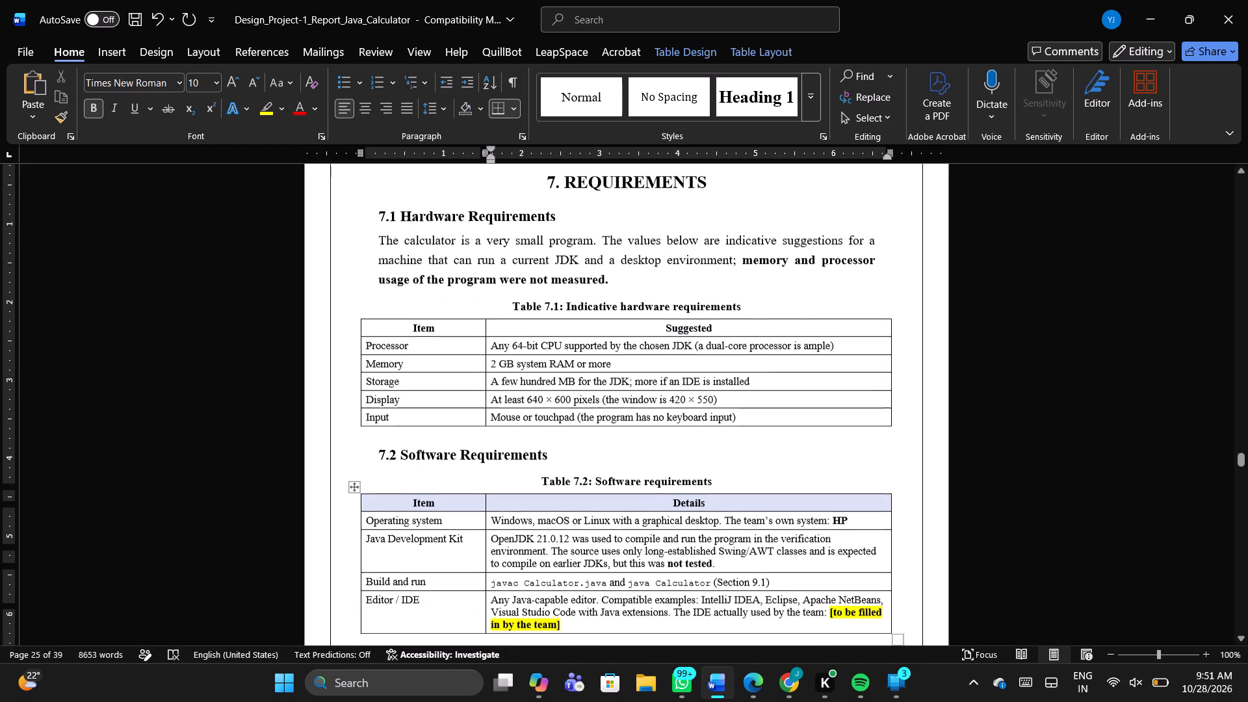
scroll(562, 569, down, 1)
click(562, 541)
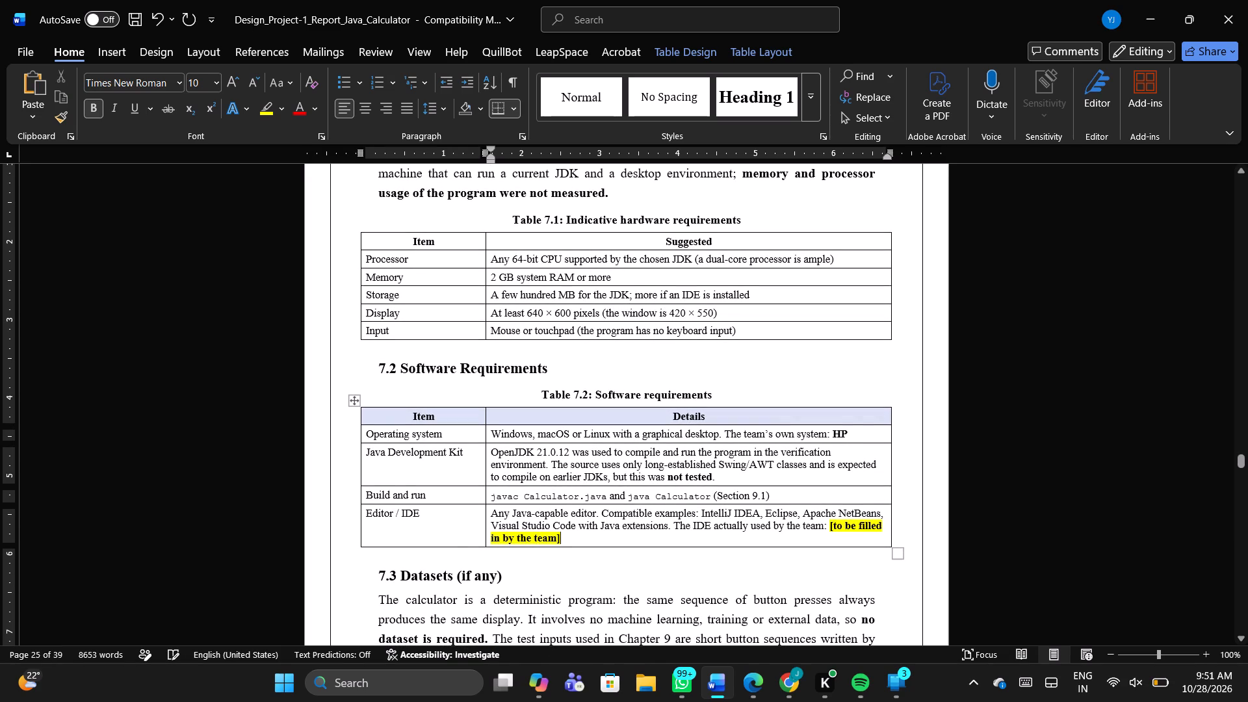
key(BackSpace)
key(BackSpace)
key(BackSpace)
key(BackSpace)
key(BackSpace)
key(BackSpace)
key(BackSpace)
key(BackSpace)
key(BackSpace)
key(BackSpace)
key(BackSpace)
key(BackSpace)
key(BackSpace)
key(BackSpace)
key(BackSpace)
key(BackSpace)
key(BackSpace)
key(BackSpace)
key(BackSpace)
key(BackSpace)
key(BackSpace)
key(BackSpace)
key(BackSpace)
key(BackSpace)
key(BackSpace)
key(BackSpace)
key(BackSpace)
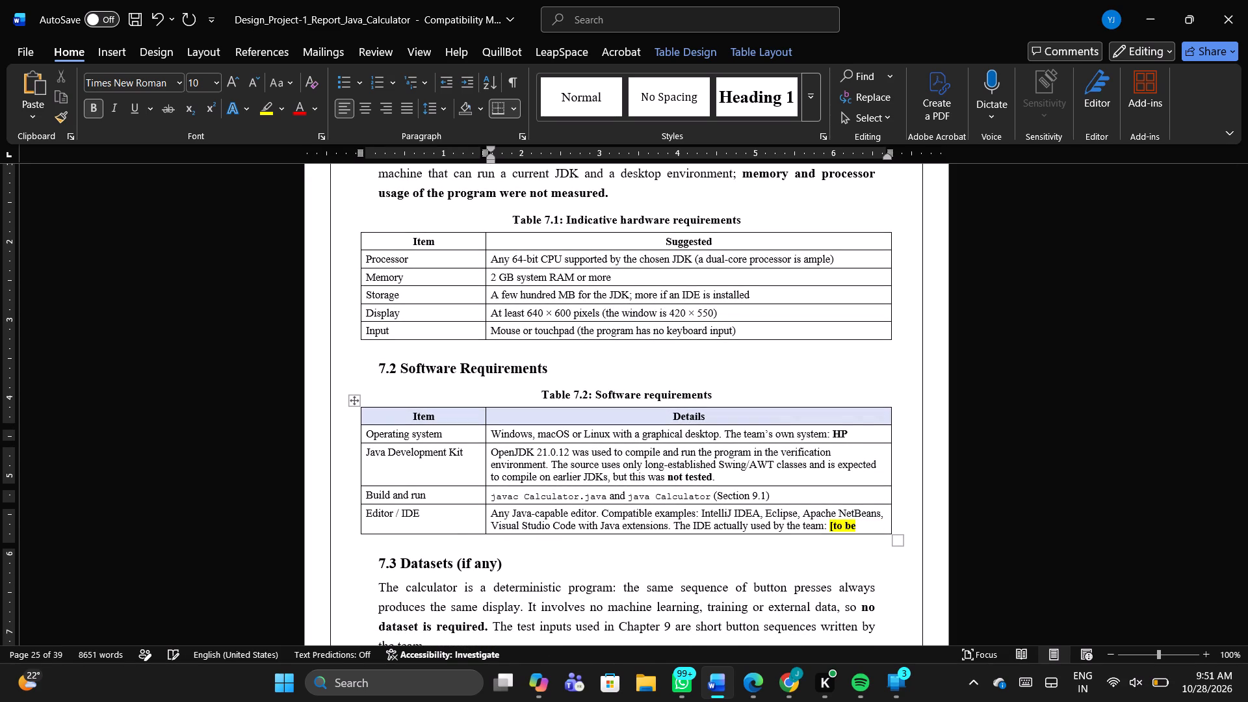
key(BackSpace)
key(BackSpace)
key(BackSpace)
key(BackSpace)
key(BackSpace)
key(BackSpace)
key(BackSpace)
key(BackSpace)
key(BackSpace)
key(BackSpace)
key(BackSpace)
key(BackSpace)
key(BackSpace)
key(BackSpace)
key(BackSpace)
key(BackSpace)
key(BackSpace)
key(BackSpace)
key(BackSpace)
key(BackSpace)
key(BackSpace)
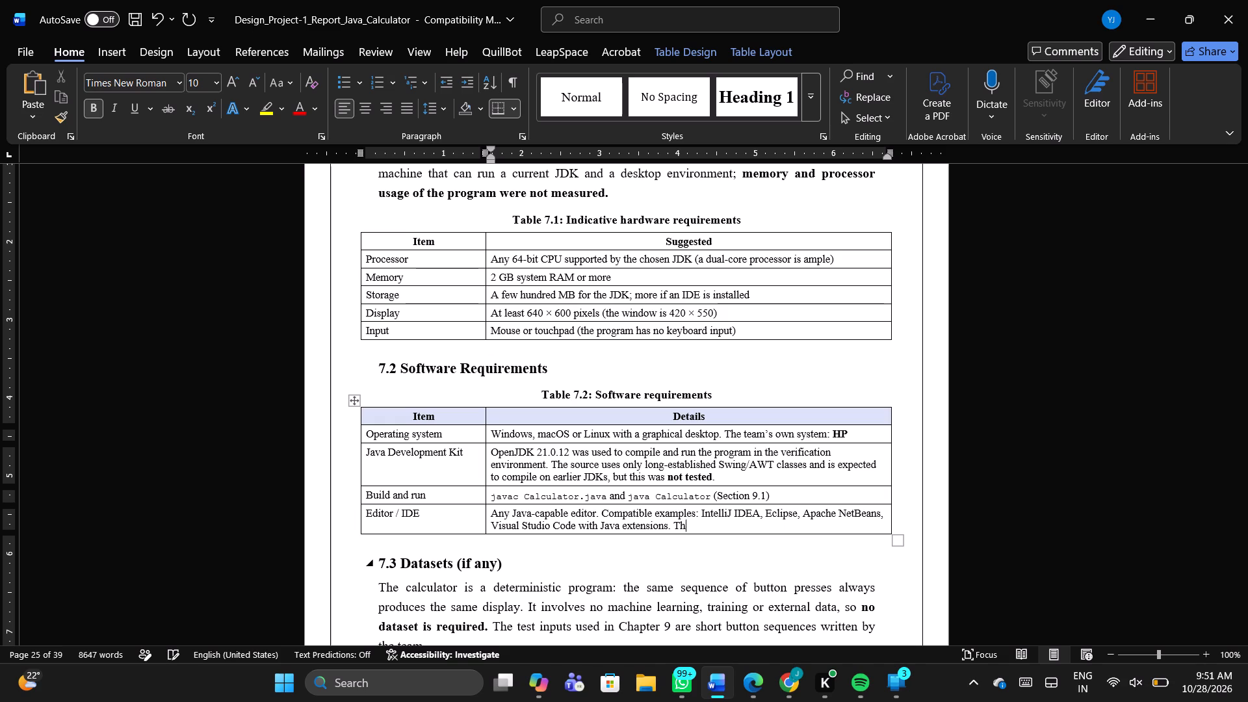
key(BackSpace)
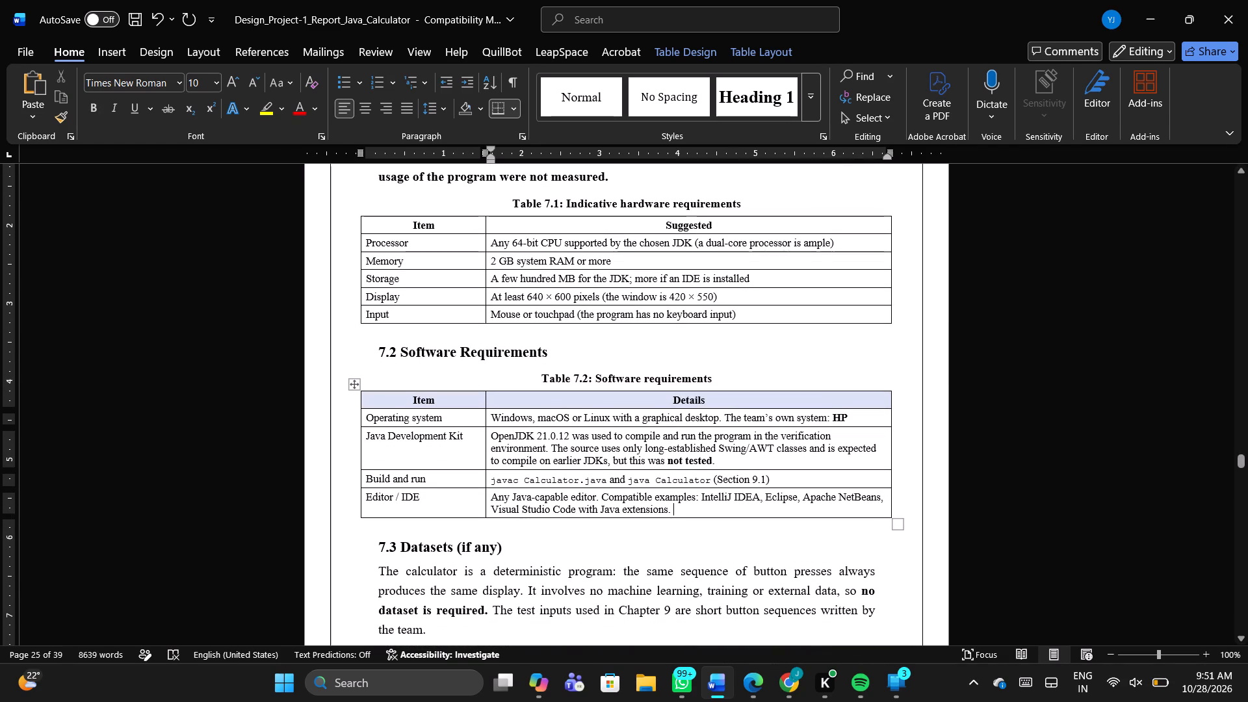
Remove the coloured header shading from the whole of Table 7.2, the software requirements.
click(358, 384)
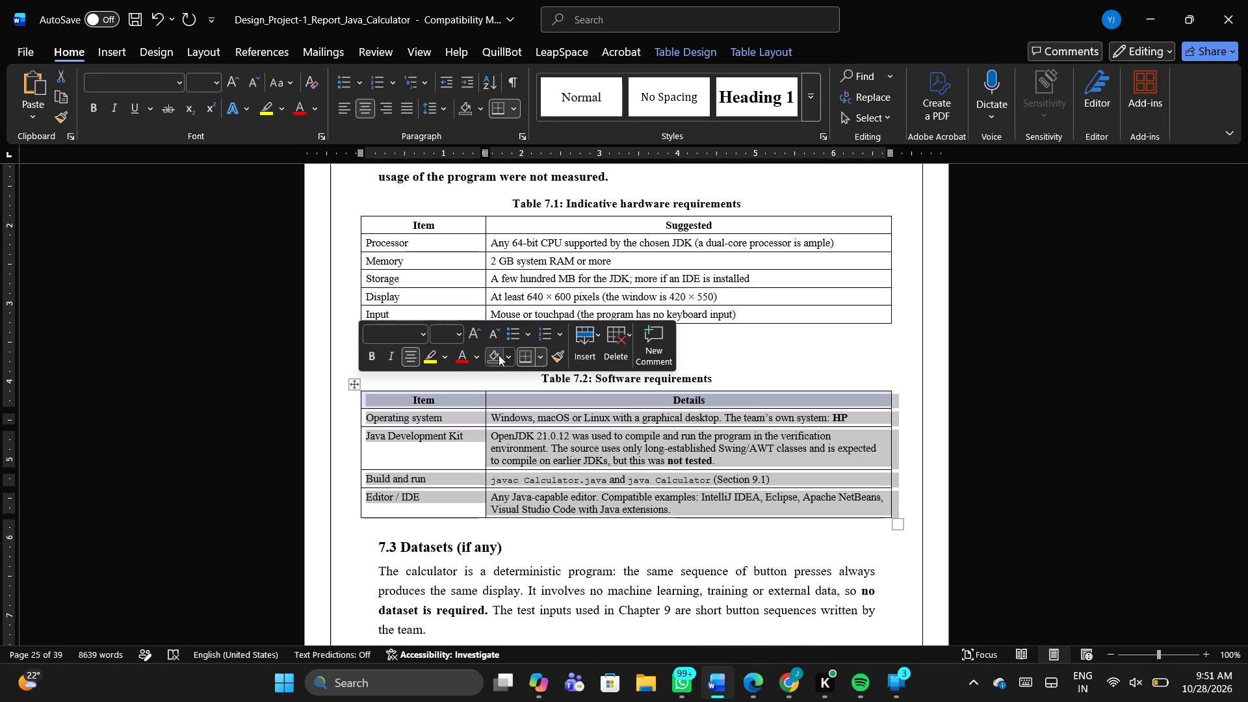
click(494, 354)
Remove the coloured header shading from the whole of Table 7.3, the technologies and tools in section 7.4.
scroll(495, 448, down, 1)
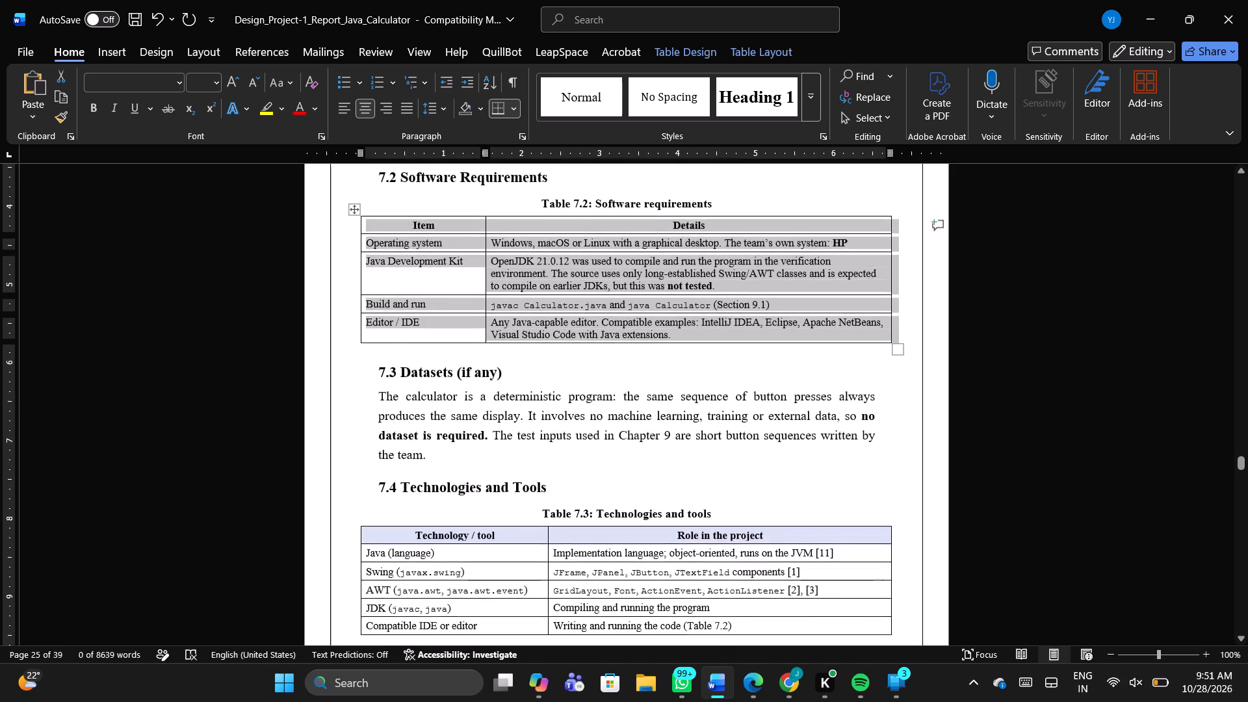
scroll(495, 448, down, 1)
click(442, 447)
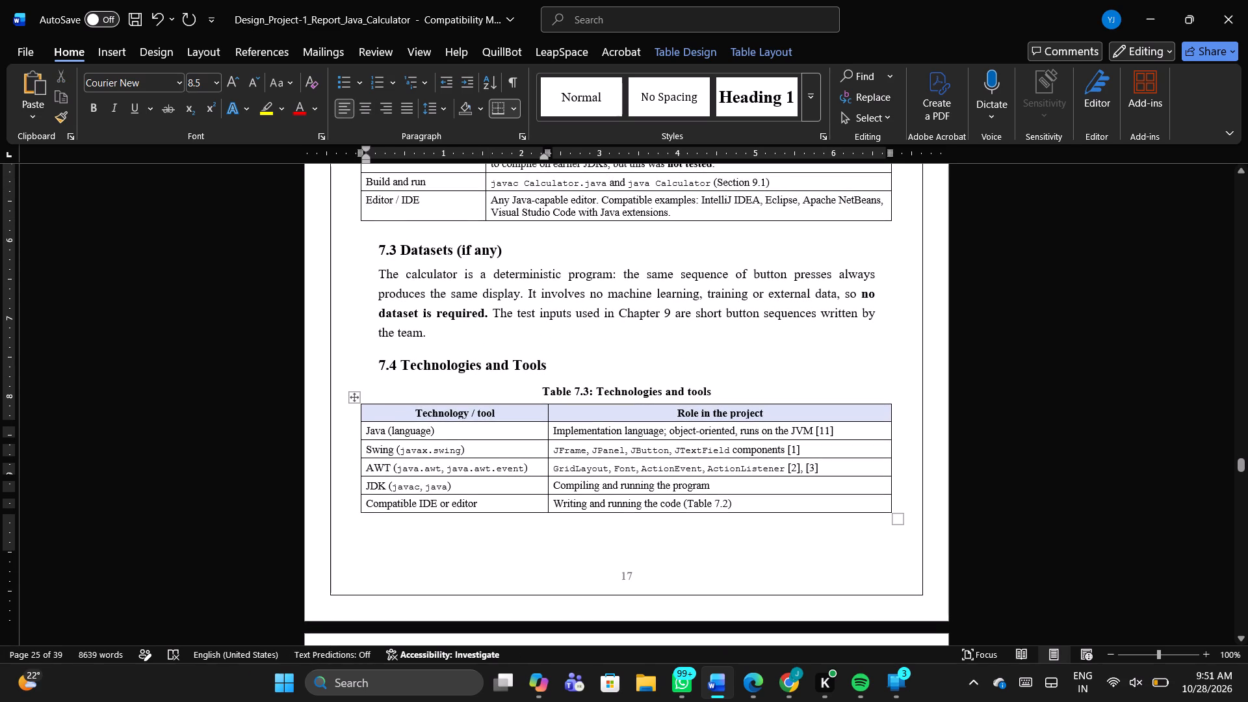
click(354, 397)
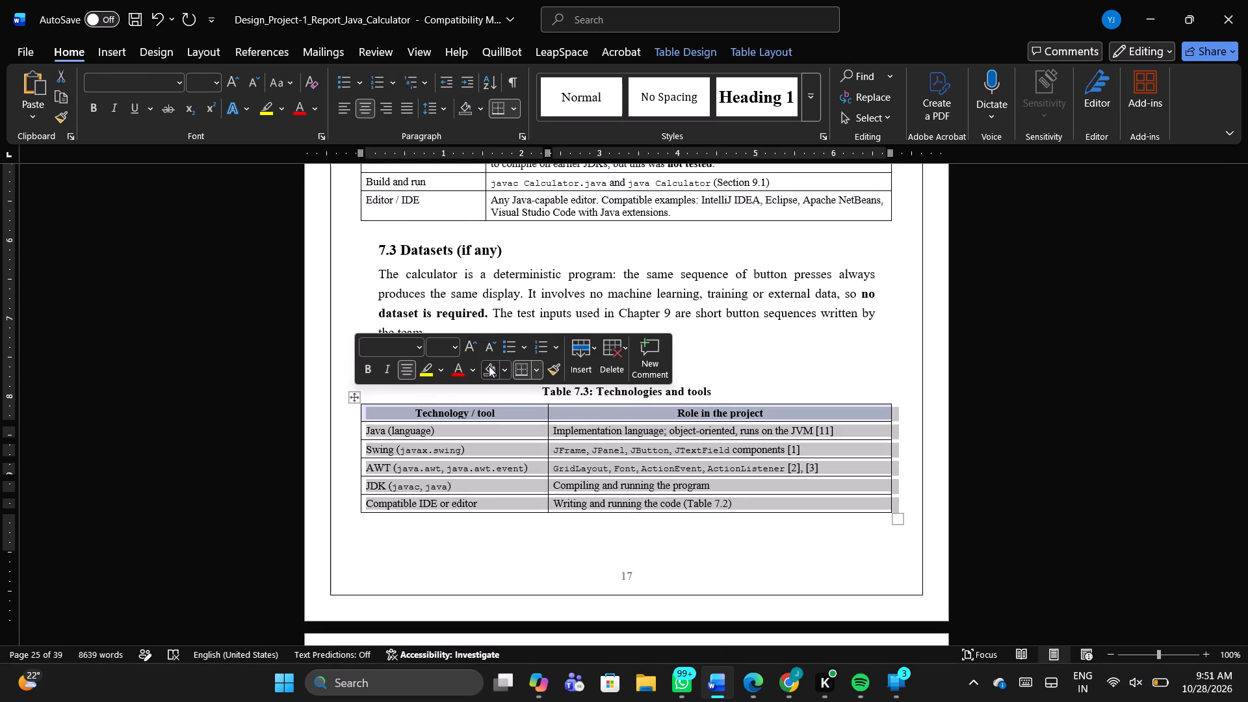
click(489, 366)
Remove the coloured header and status-cell shading from the whole of Table 9.1, the test cases in section 9.3.
scroll(489, 366, down, 8)
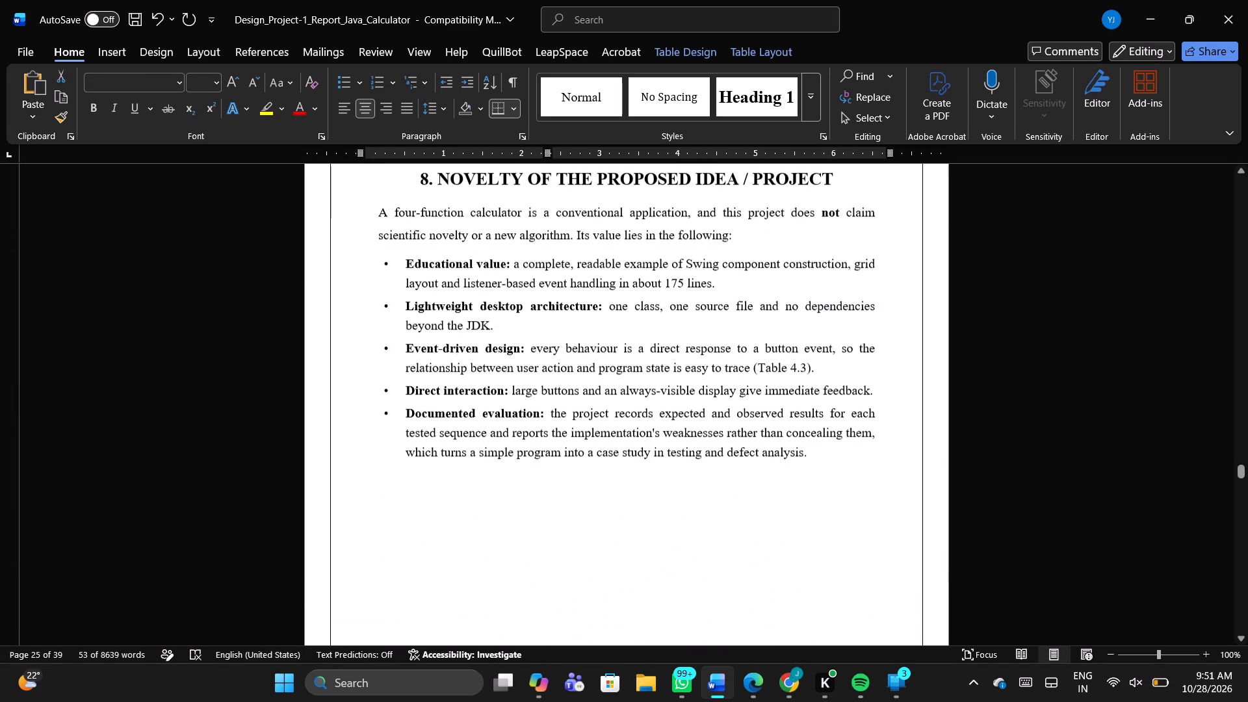
scroll(489, 366, down, 7)
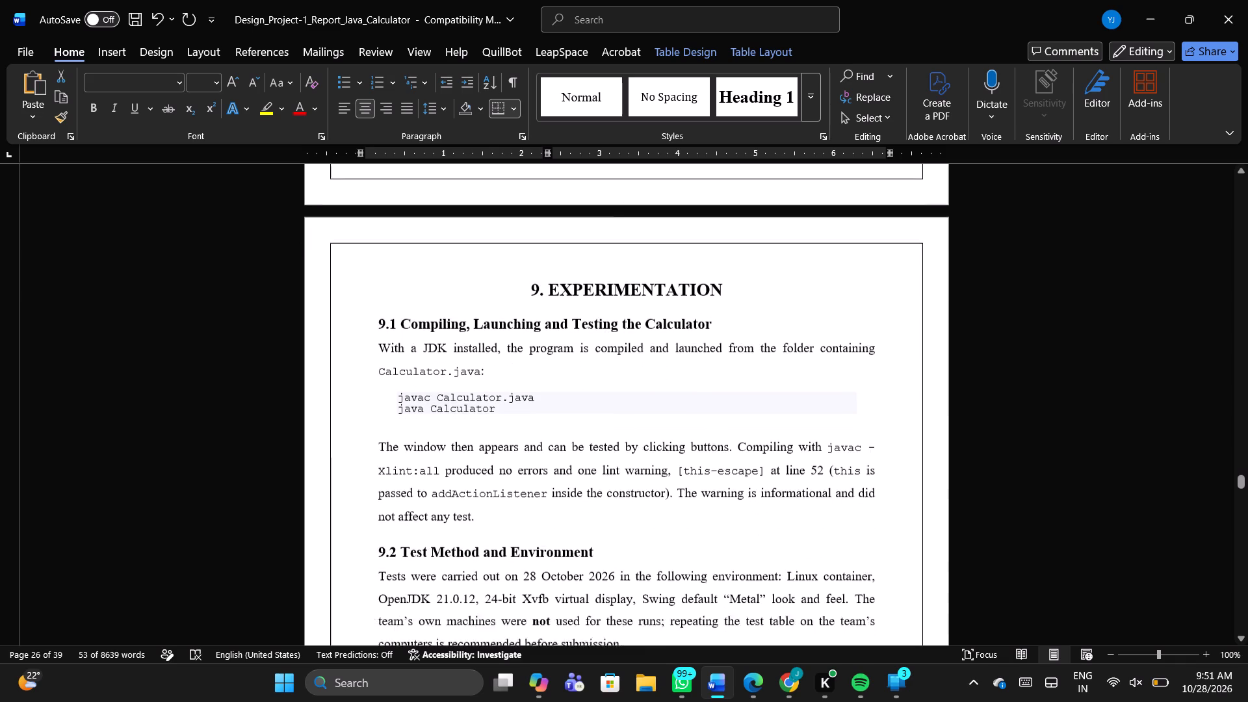
scroll(489, 366, down, 4)
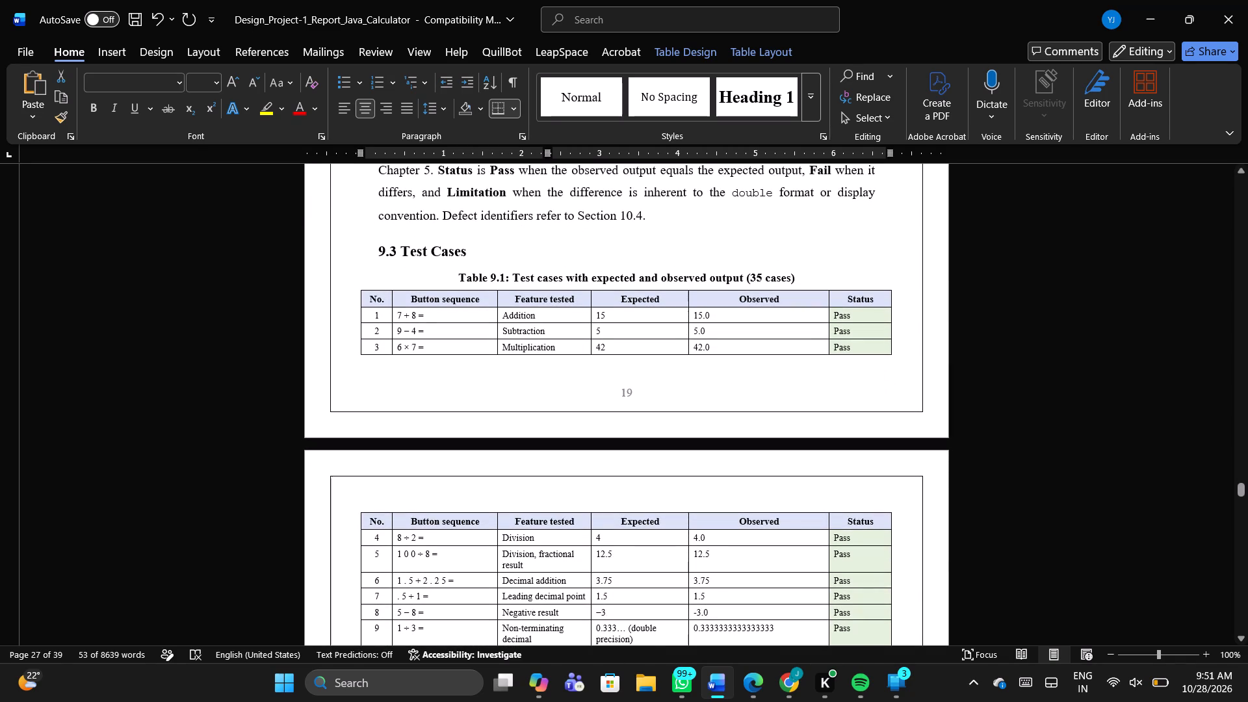
click(374, 302)
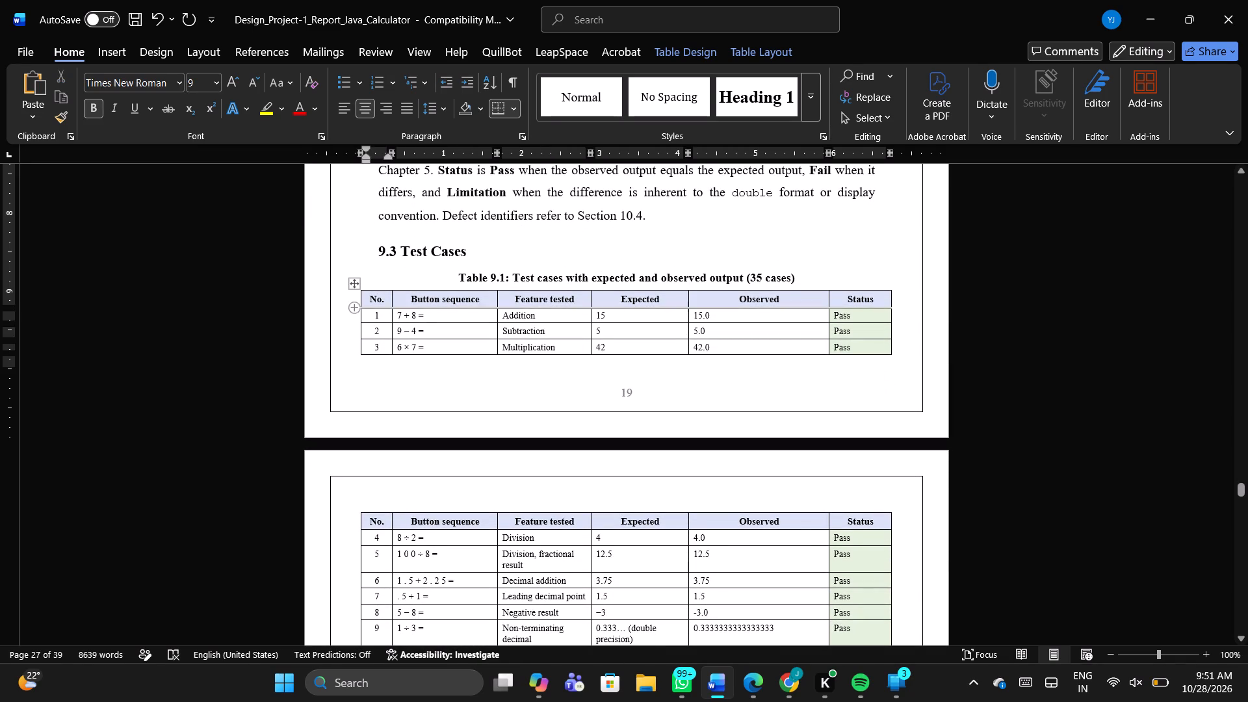
click(353, 285)
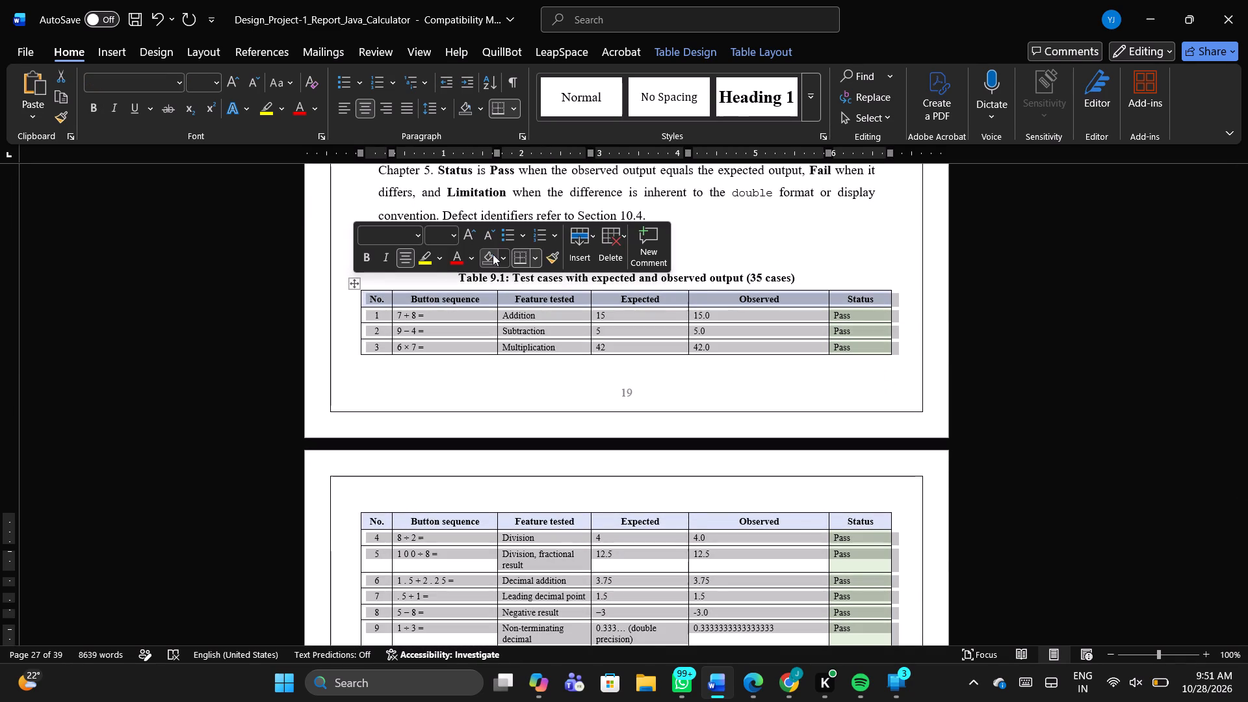
click(488, 255)
Remove the coloured header and status-cell shading from the whole of Table 9.2, the summary of test outcomes.
scroll(507, 407, down, 2)
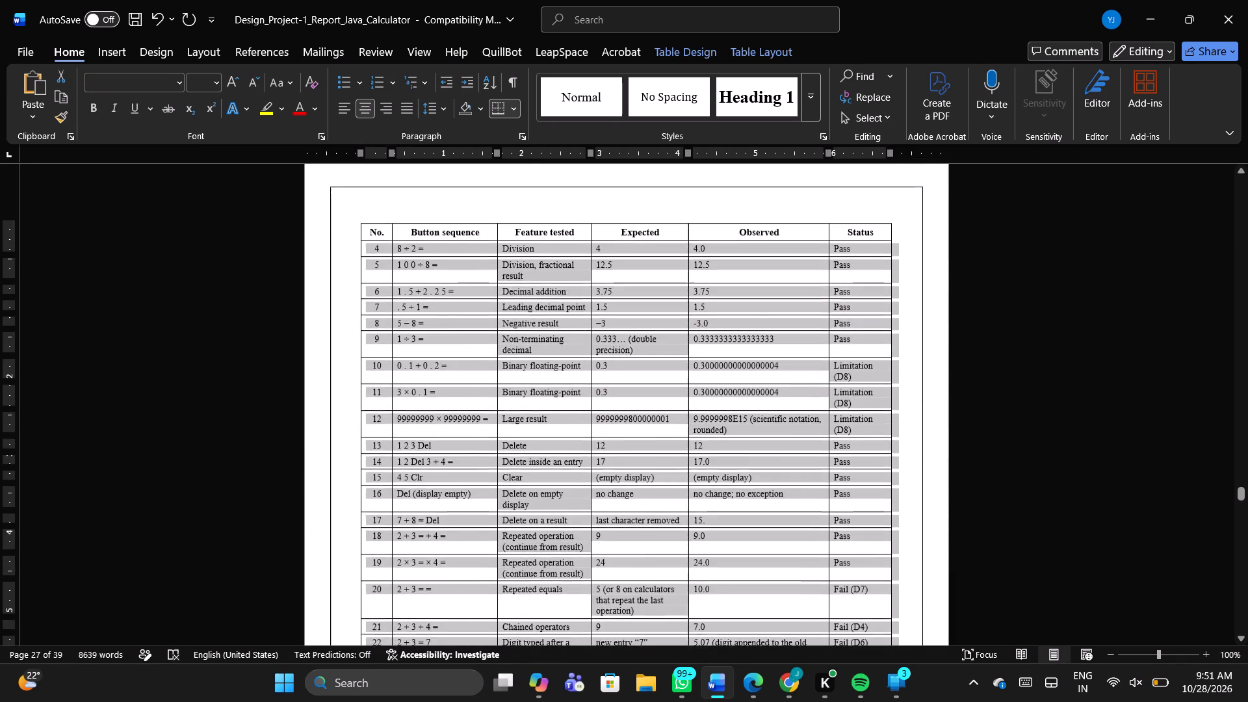
scroll(507, 407, down, 4)
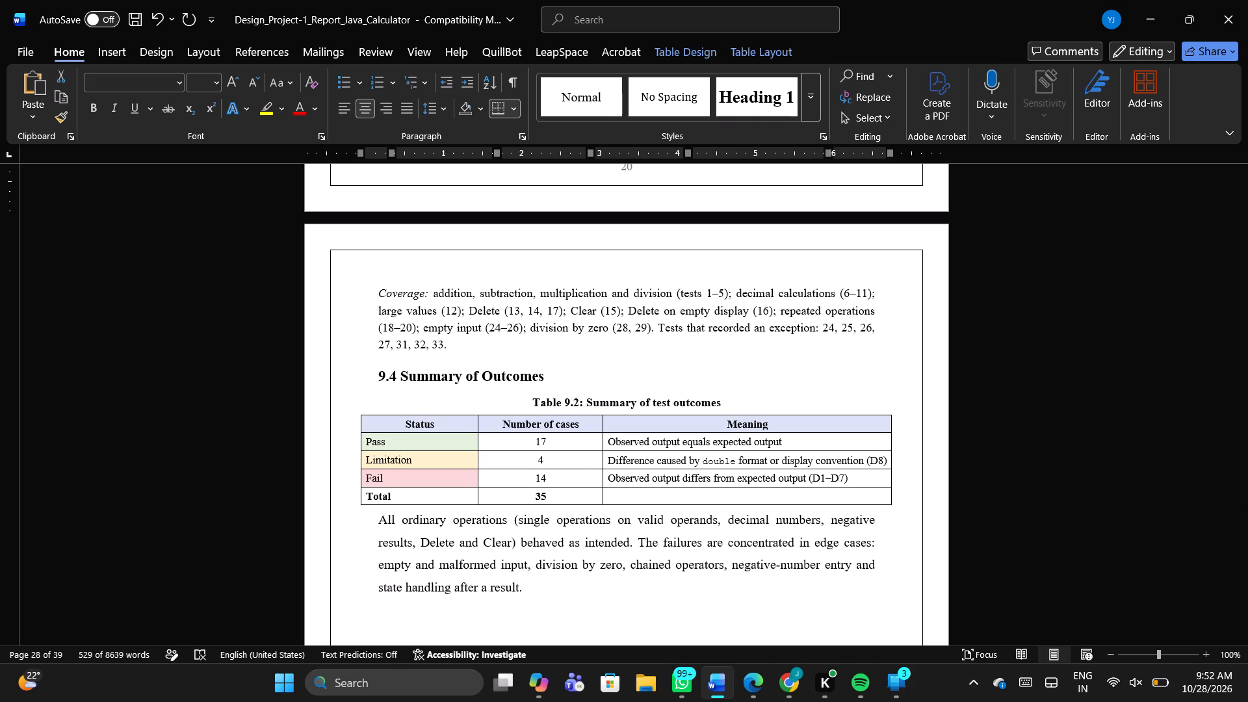
click(399, 426)
click(350, 408)
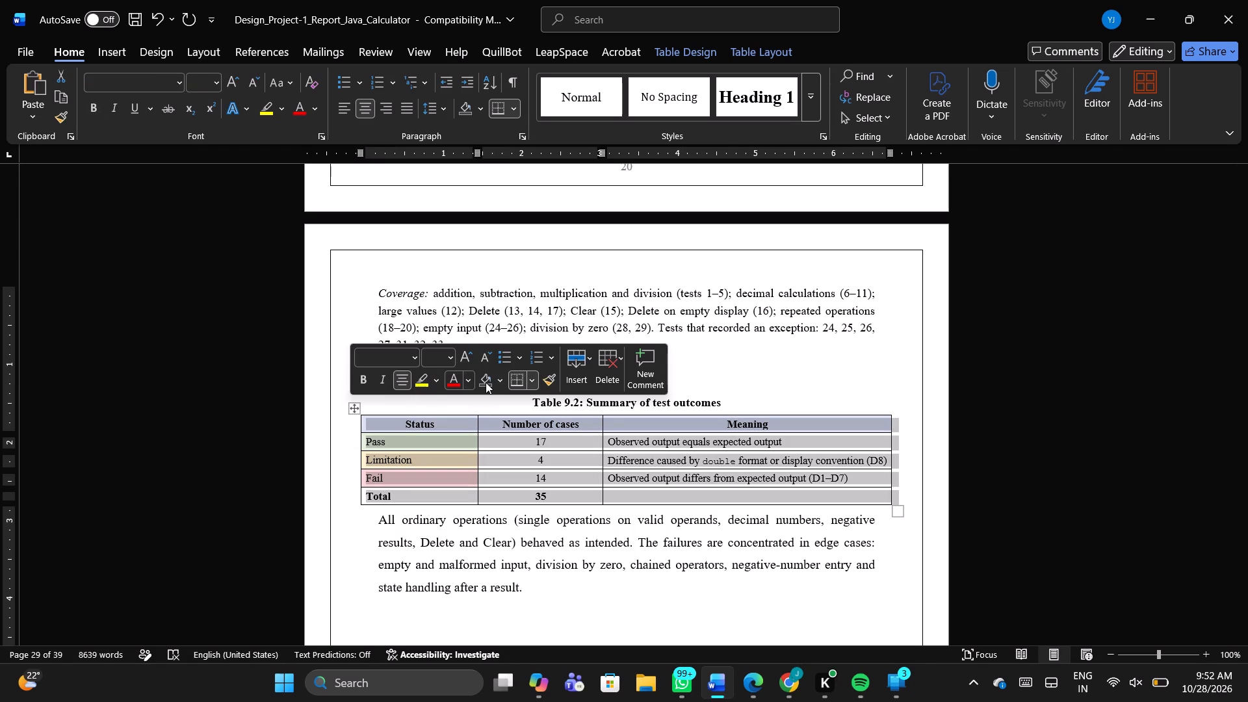
click(486, 382)
Remove the coloured header shading from the whole of Table 10.1, the implemented features in section 10.1.
scroll(451, 466, down, 4)
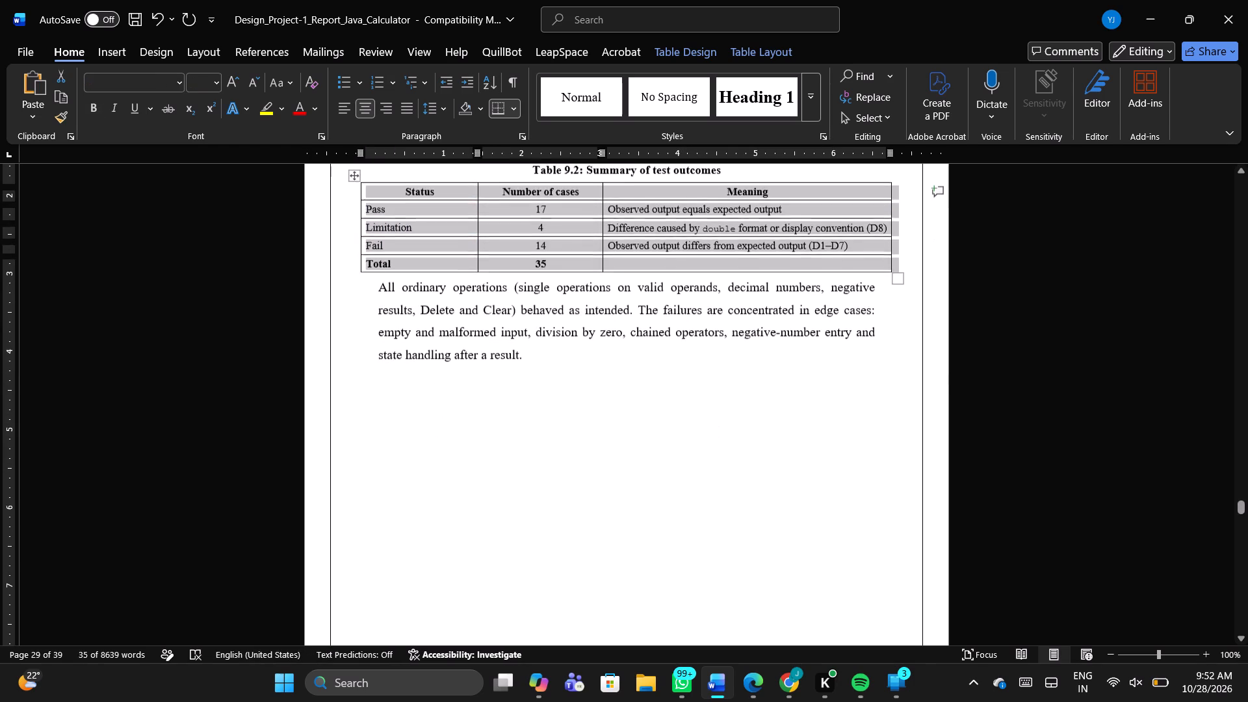
scroll(451, 466, down, 6)
scroll(451, 466, up, 1)
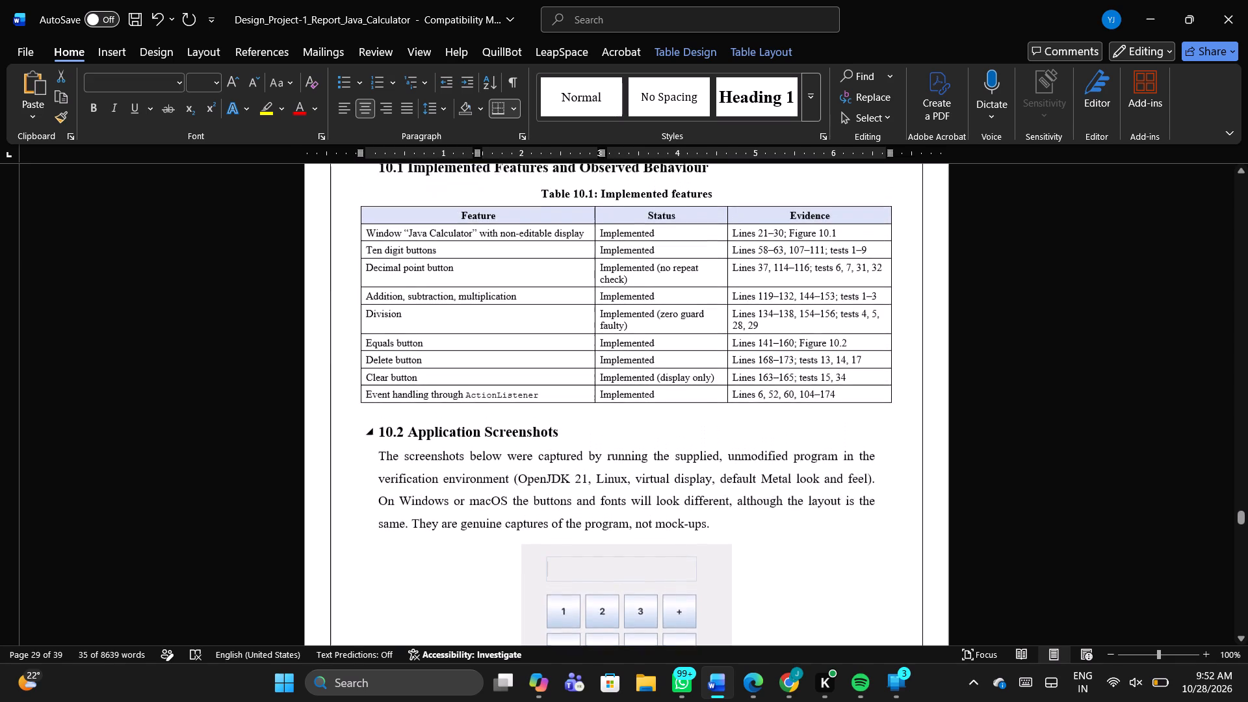
scroll(451, 466, up, 1)
click(395, 309)
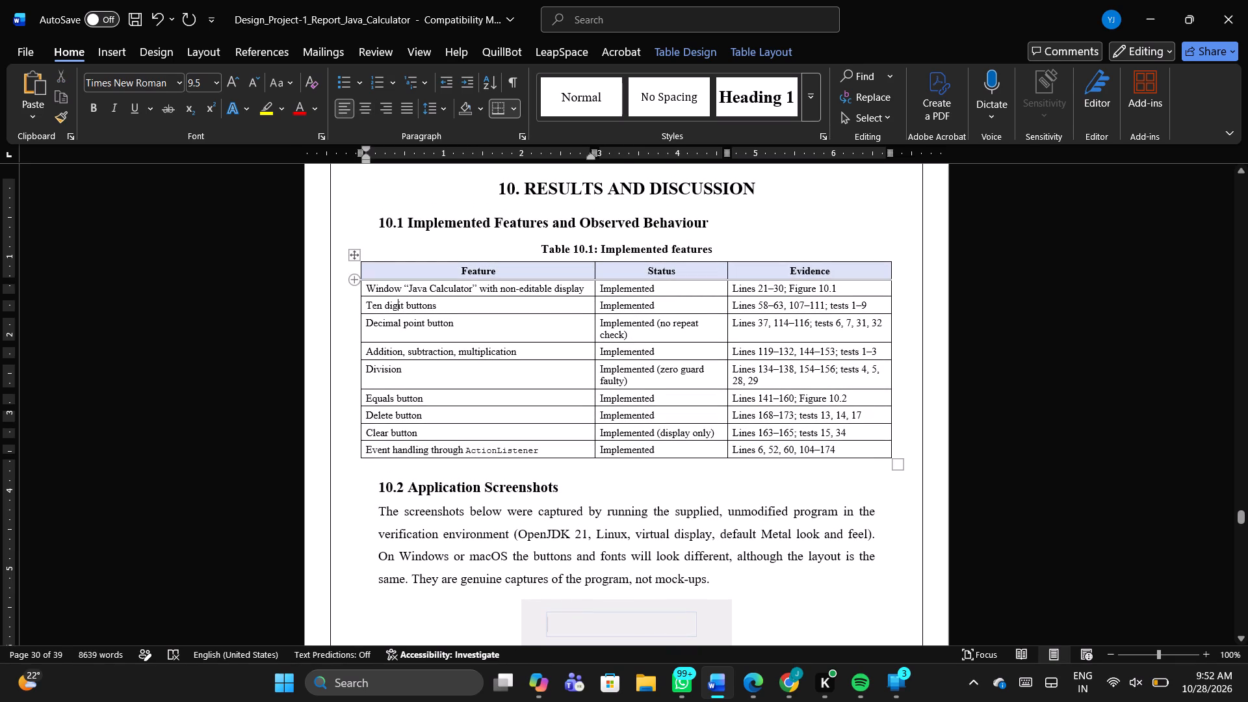
click(354, 257)
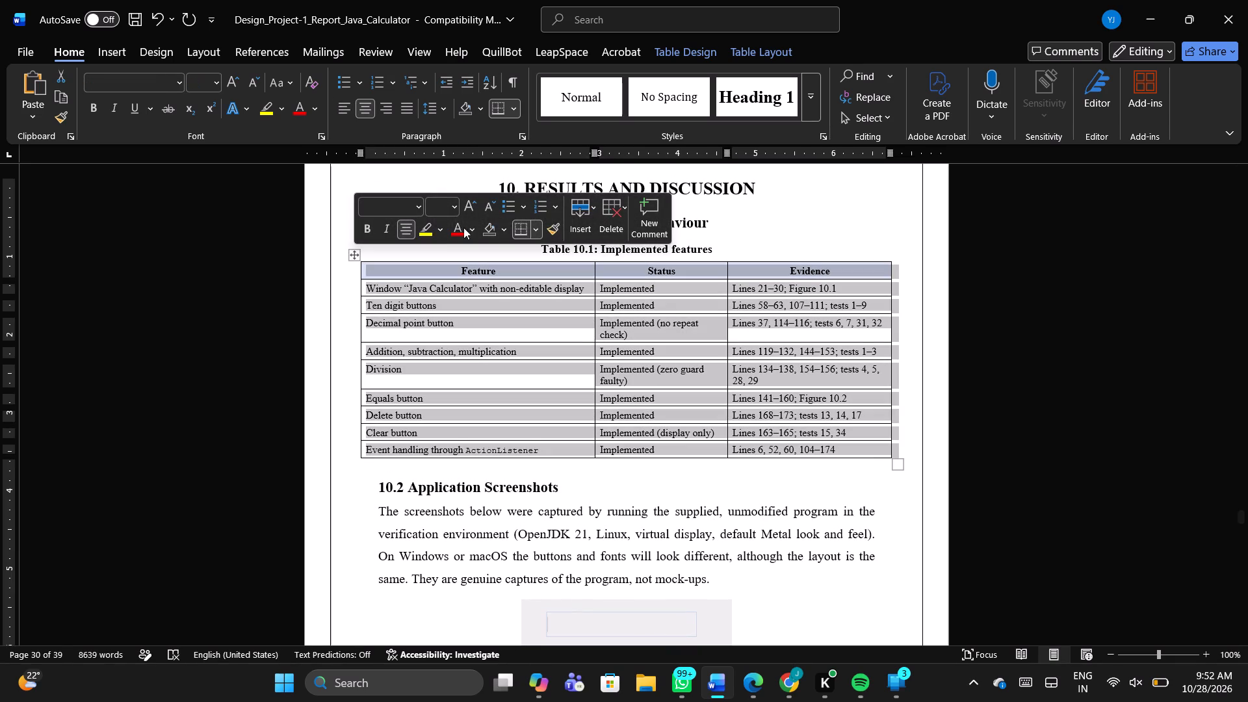
click(490, 230)
Remove the coloured header shading from the whole of Table 10.2, the defects and limitations in section 10.4.
scroll(475, 395, down, 2)
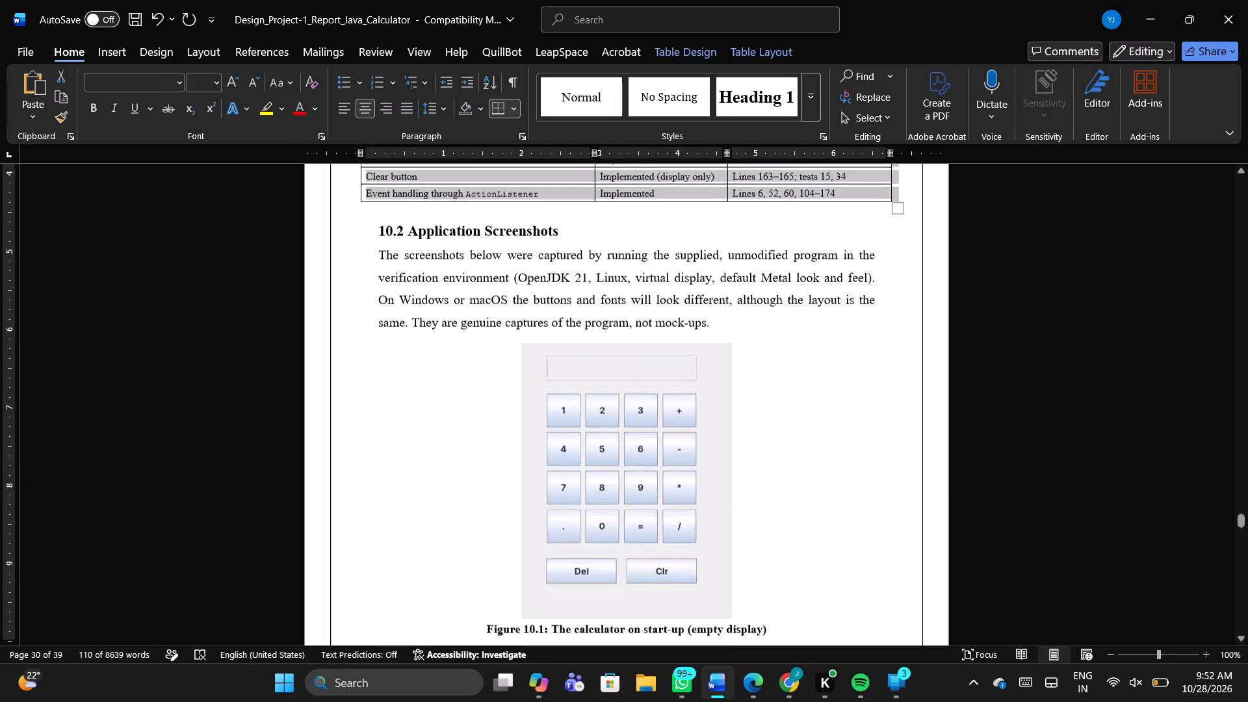
scroll(475, 395, down, 7)
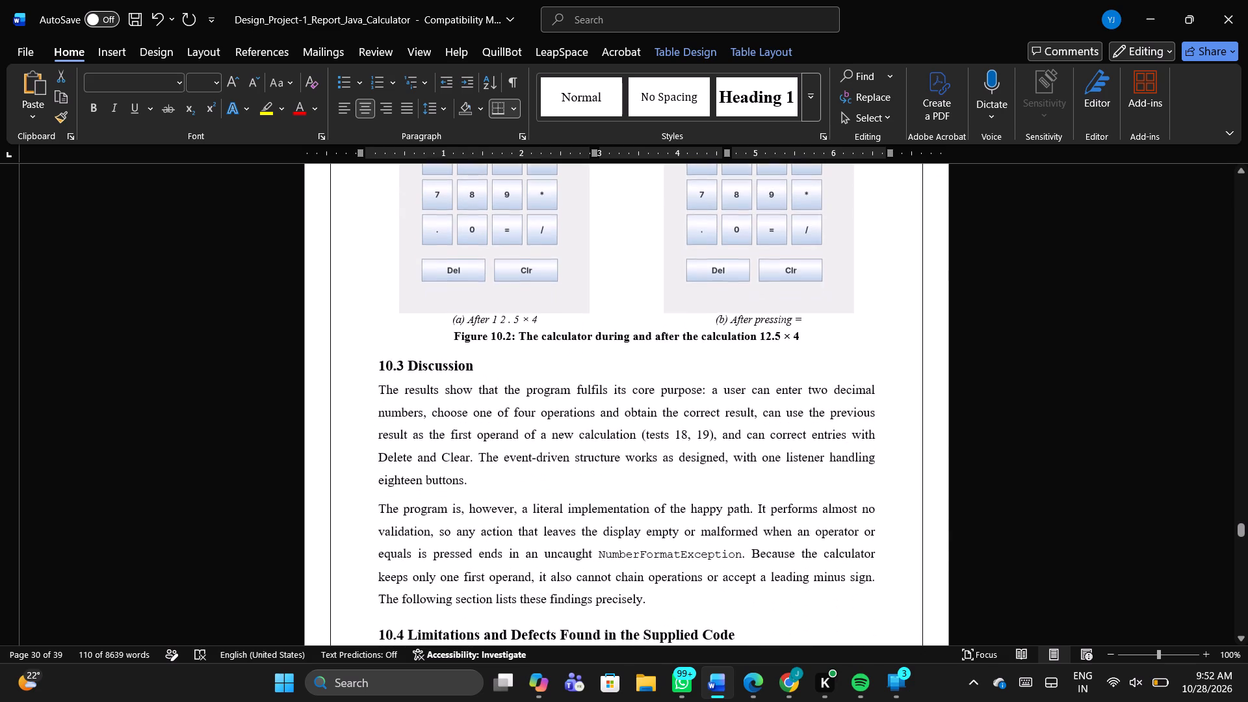
scroll(475, 395, down, 3)
scroll(475, 395, up, 1)
click(409, 233)
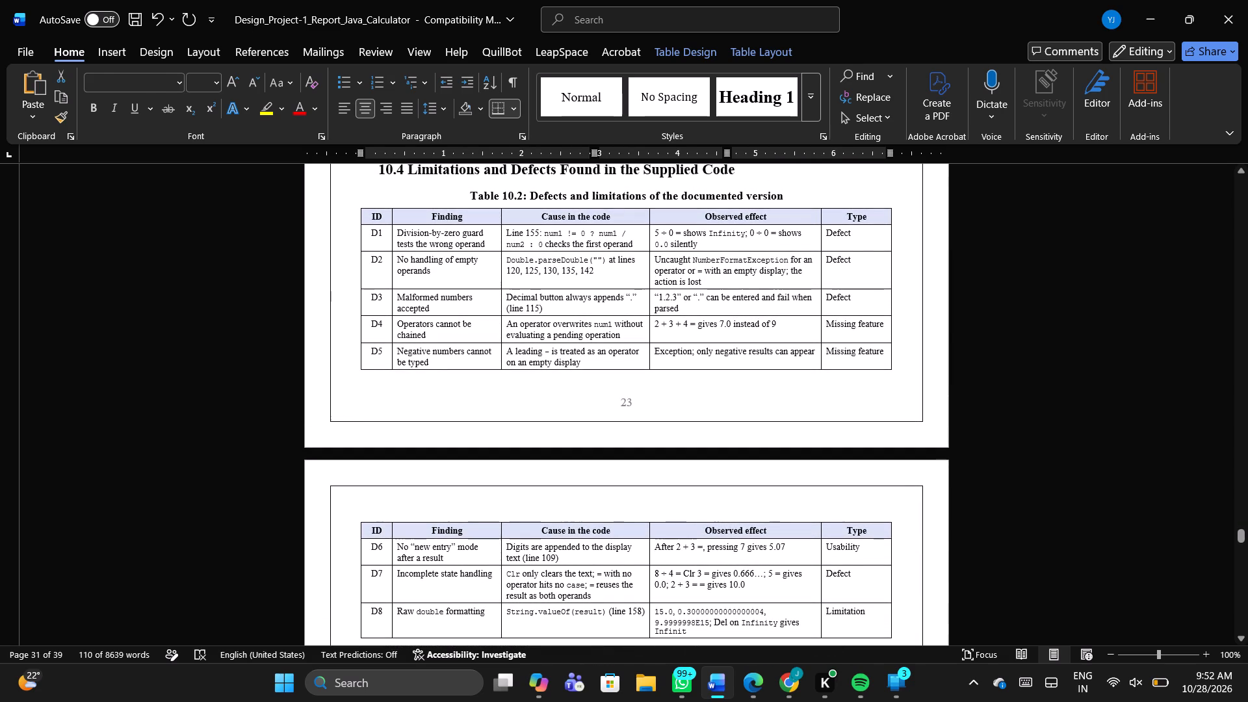
click(354, 201)
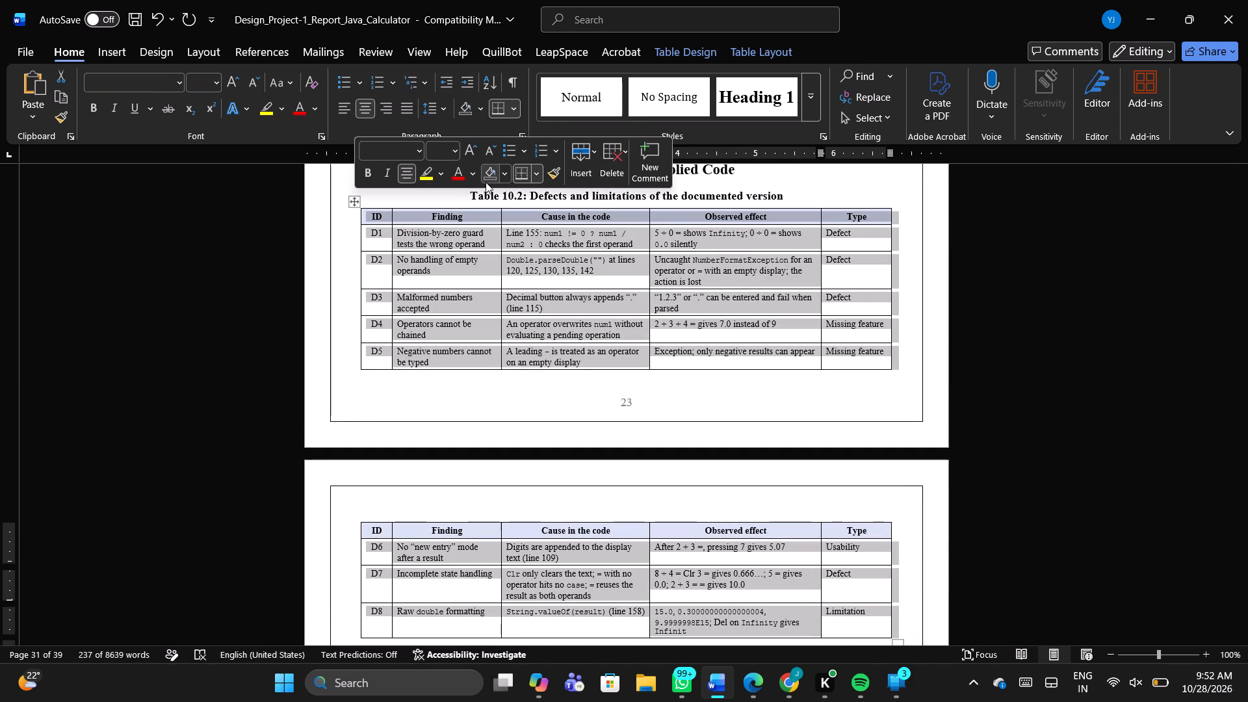
click(486, 182)
click(440, 359)
Remove the coloured header shading from the whole of Table 10.3, the suggested corrections in section 10.5.
scroll(440, 359, down, 1)
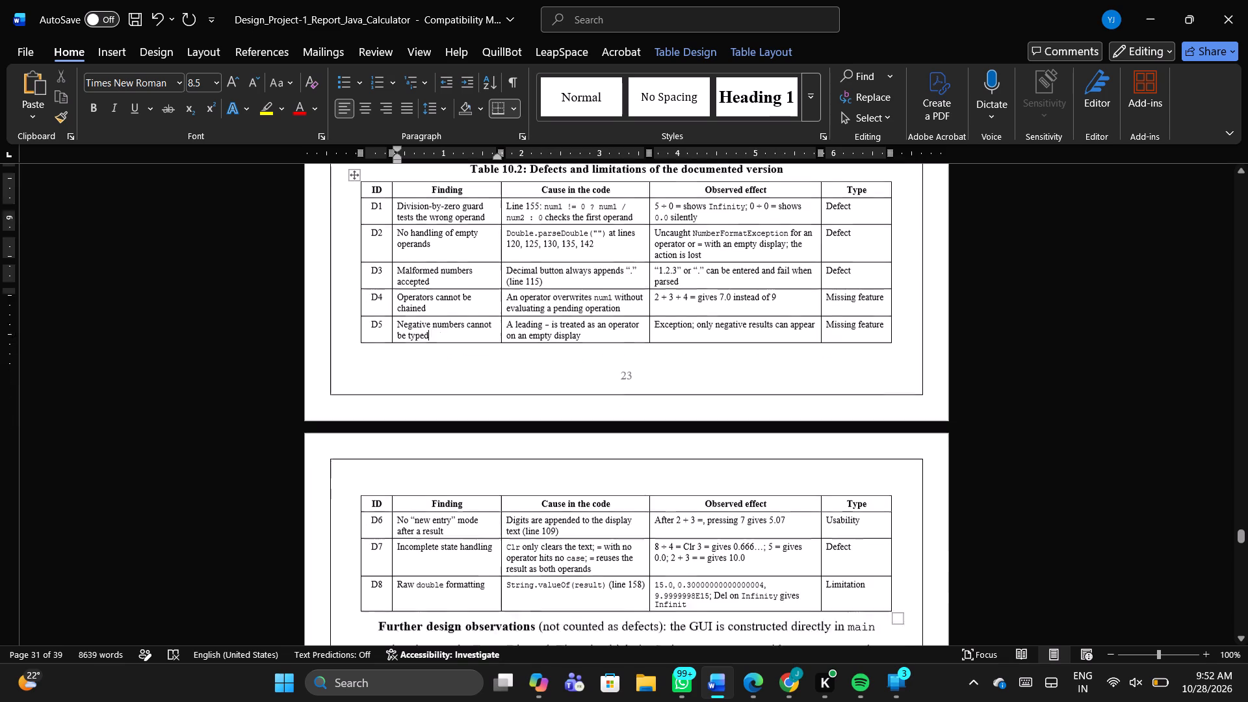
scroll(440, 359, down, 4)
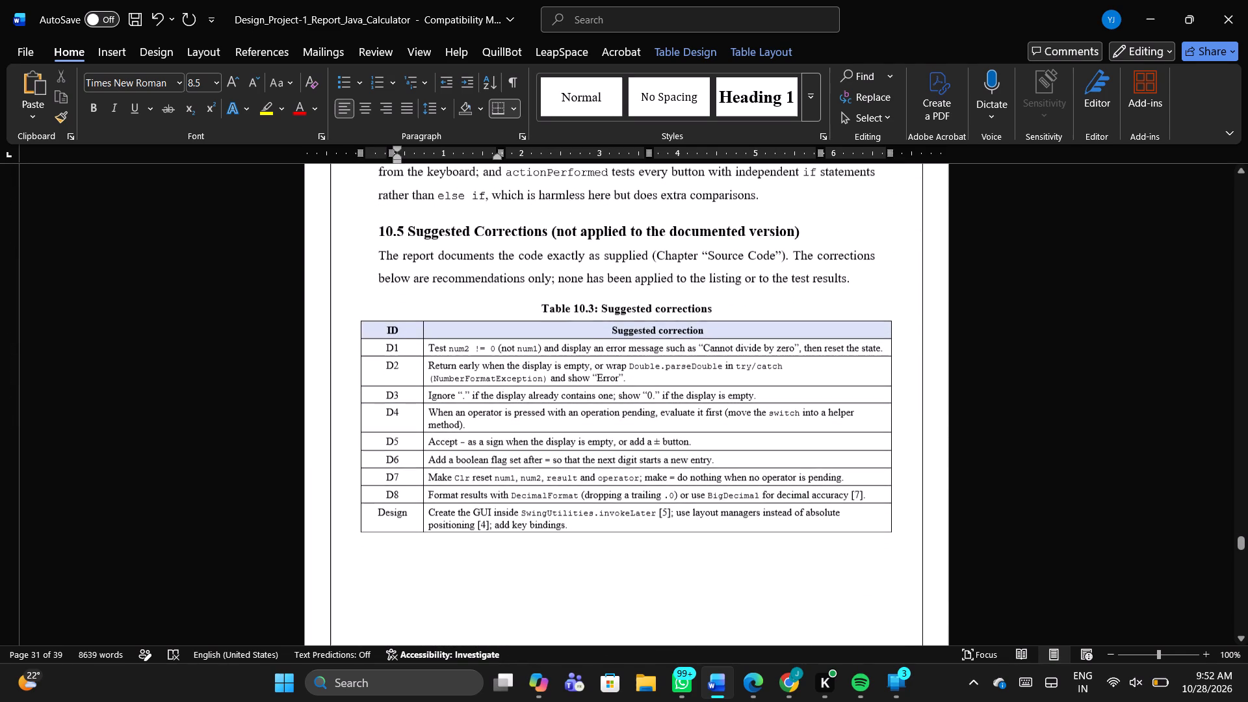
click(404, 370)
click(354, 314)
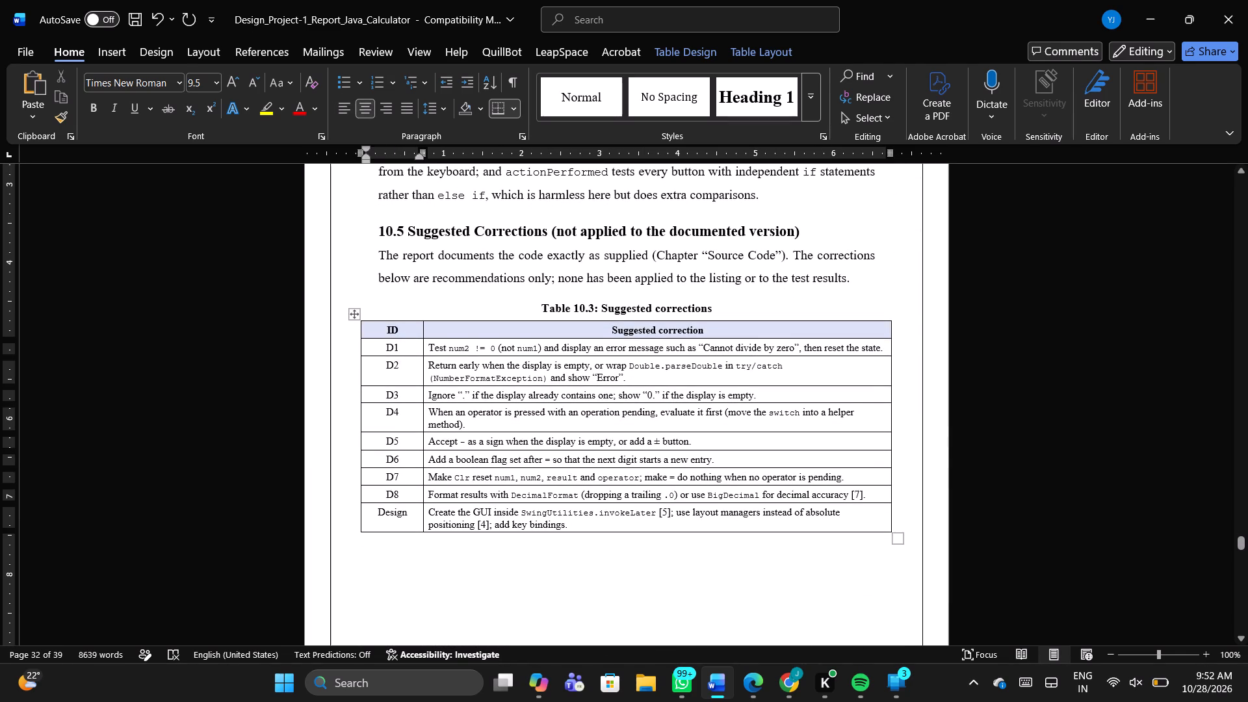
click(483, 286)
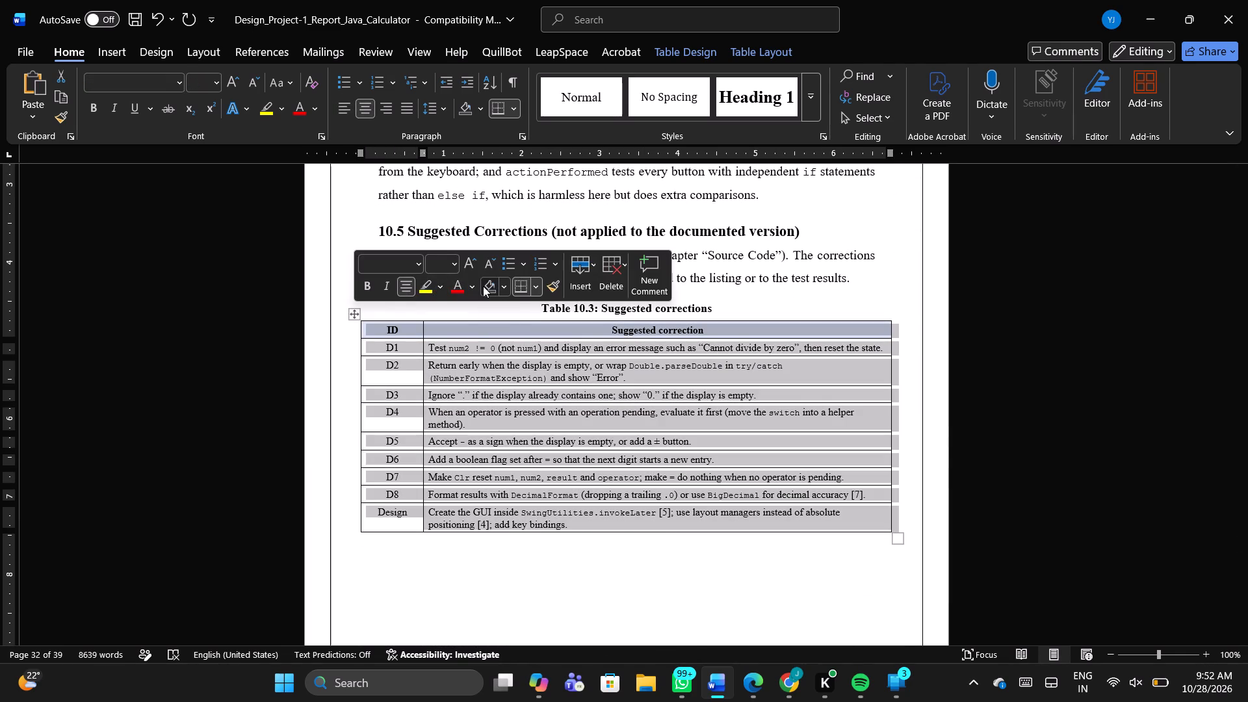
Remove the coloured header shading from the whole of Table 11.1, the proposed future enhancements in section 11.2.
scroll(463, 418, down, 6)
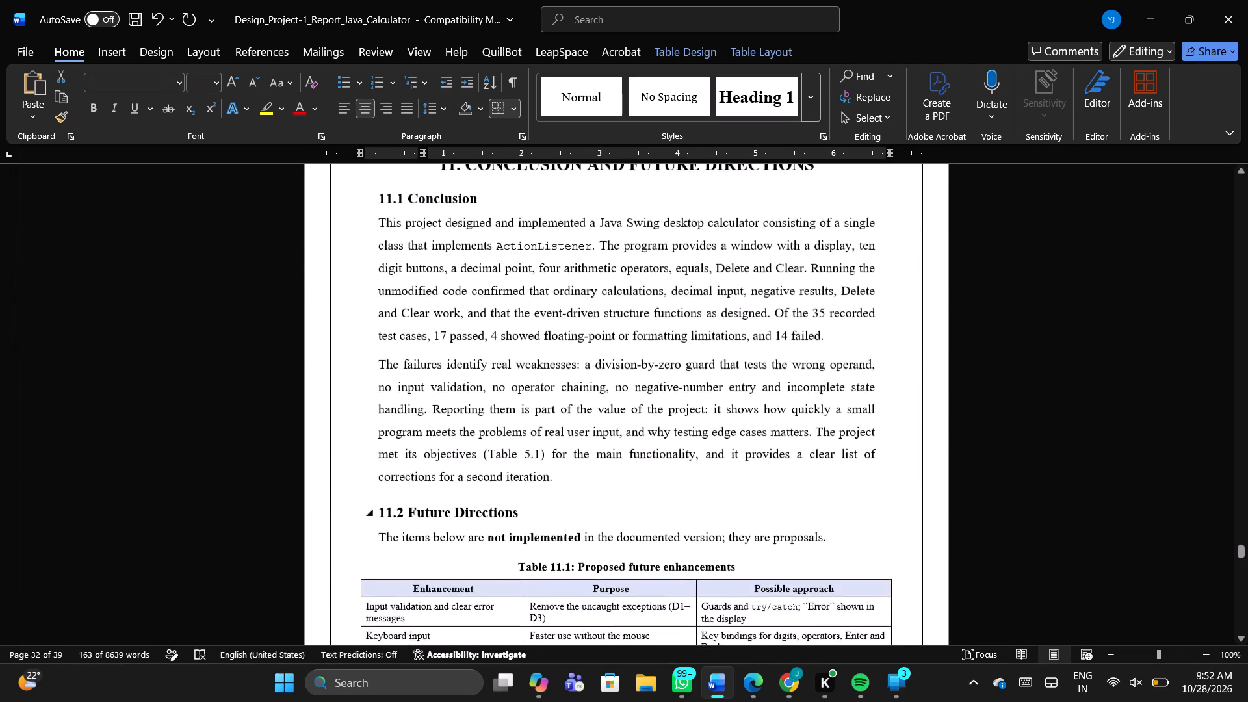
scroll(463, 418, down, 2)
click(440, 406)
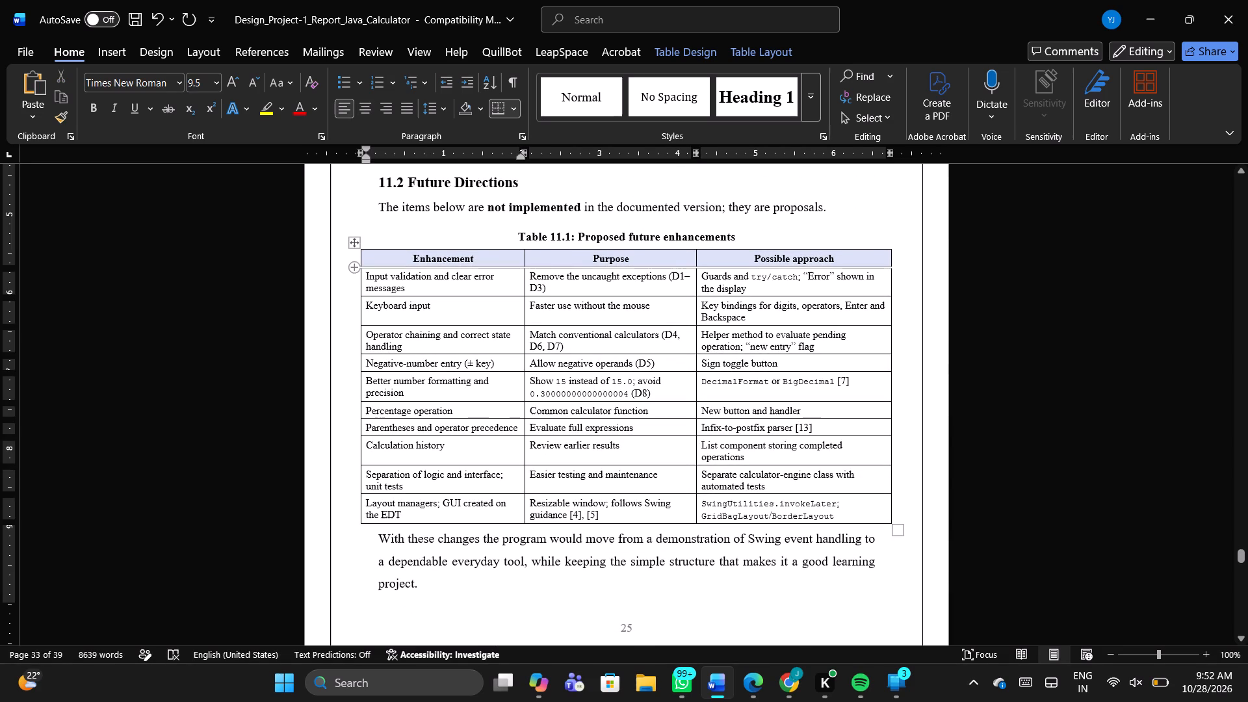
click(354, 240)
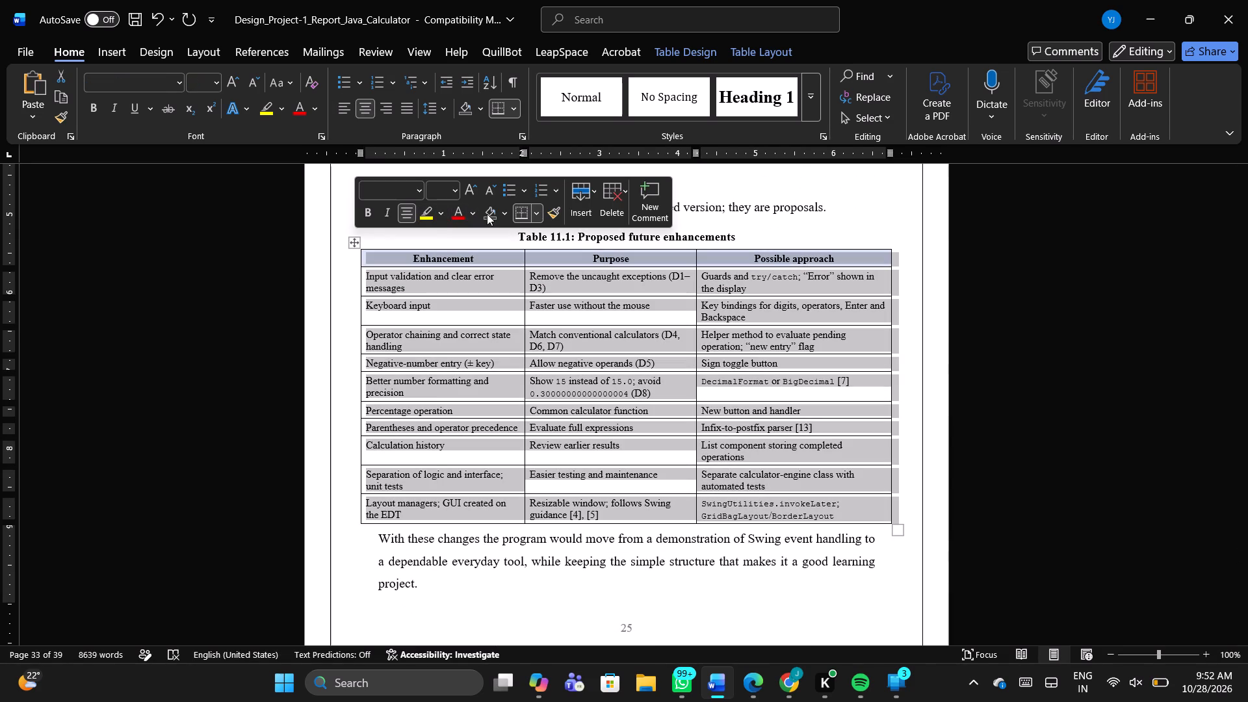
click(488, 214)
Delete all the placeholder text about submission evidence inside the dashed box on the Submission Page of the Paper.
scroll(491, 380, down, 5)
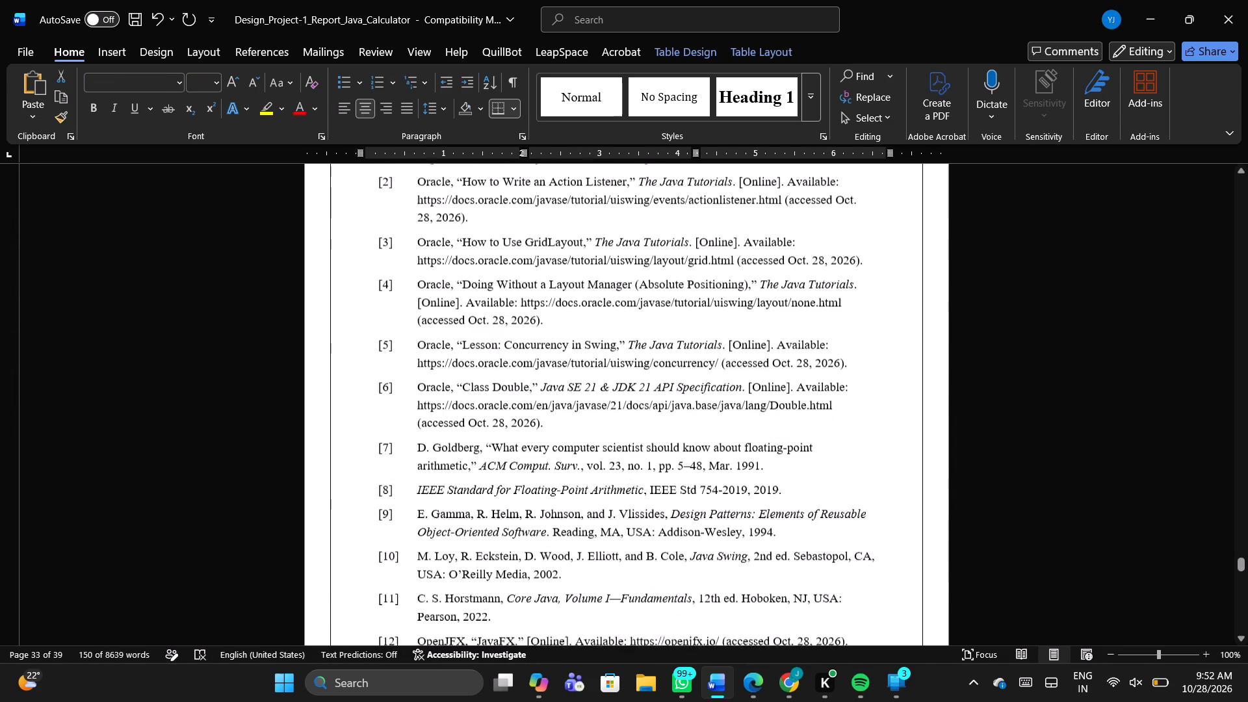
scroll(491, 380, down, 9)
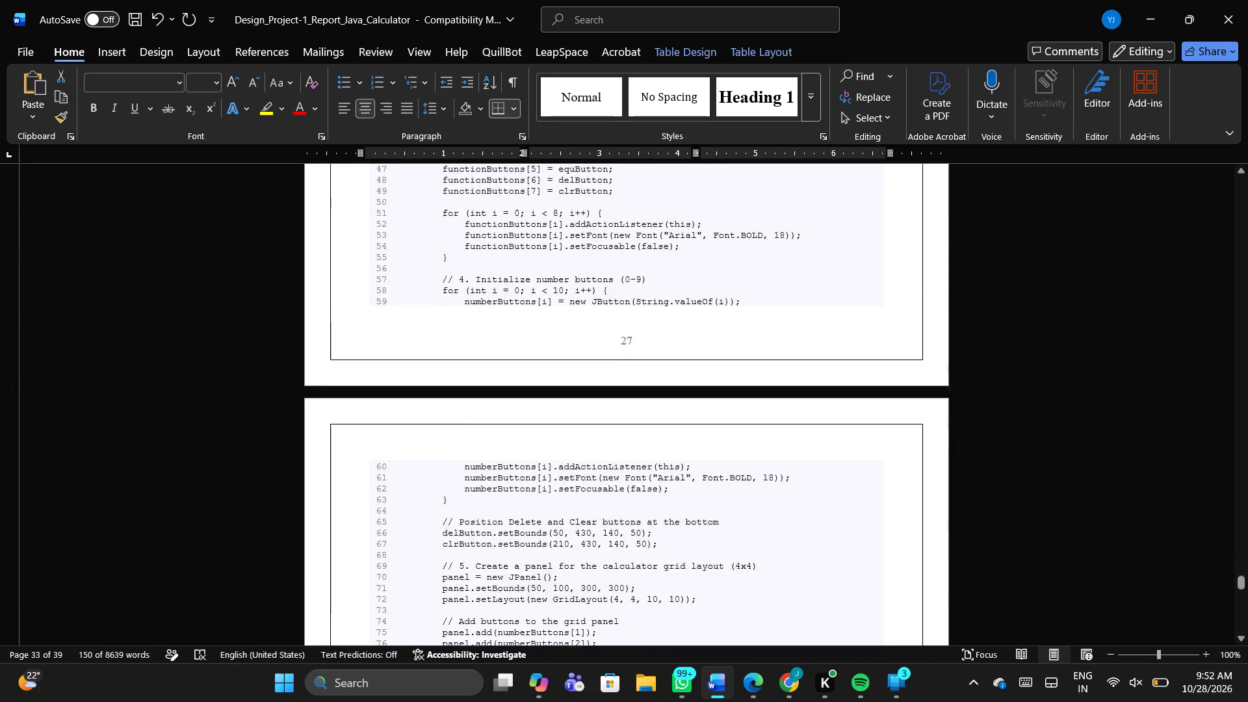
scroll(491, 380, down, 5)
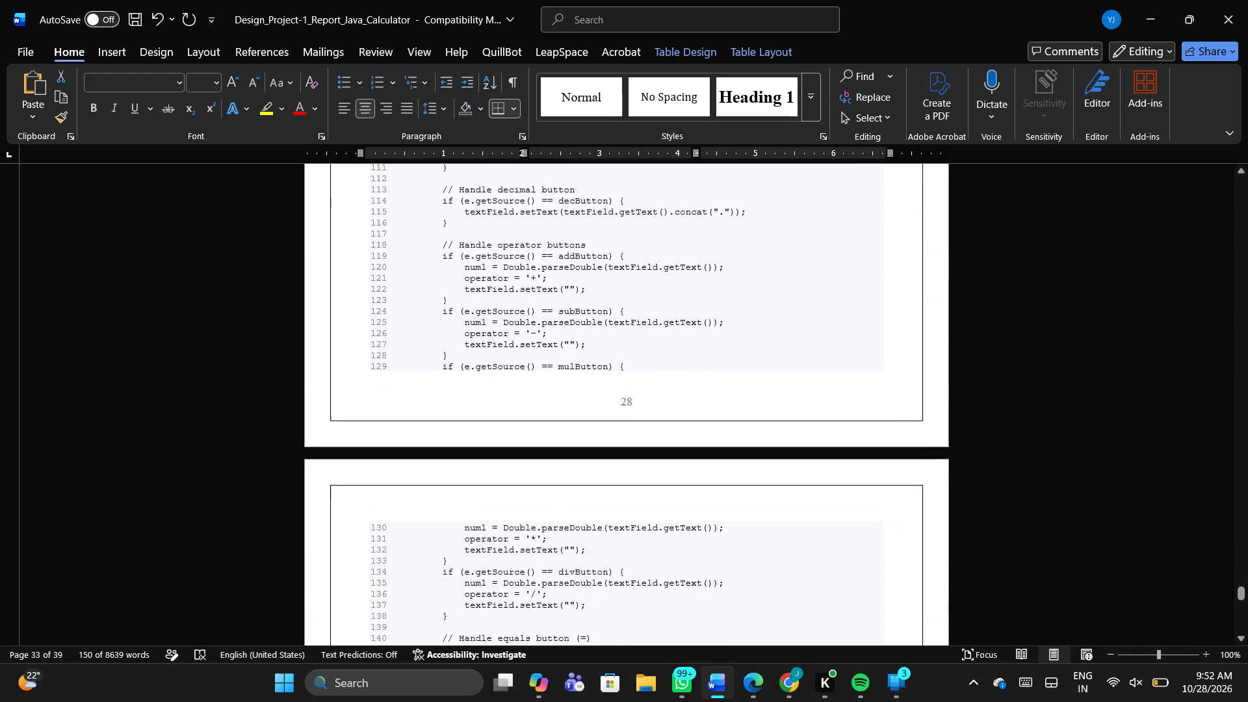
scroll(491, 380, down, 6)
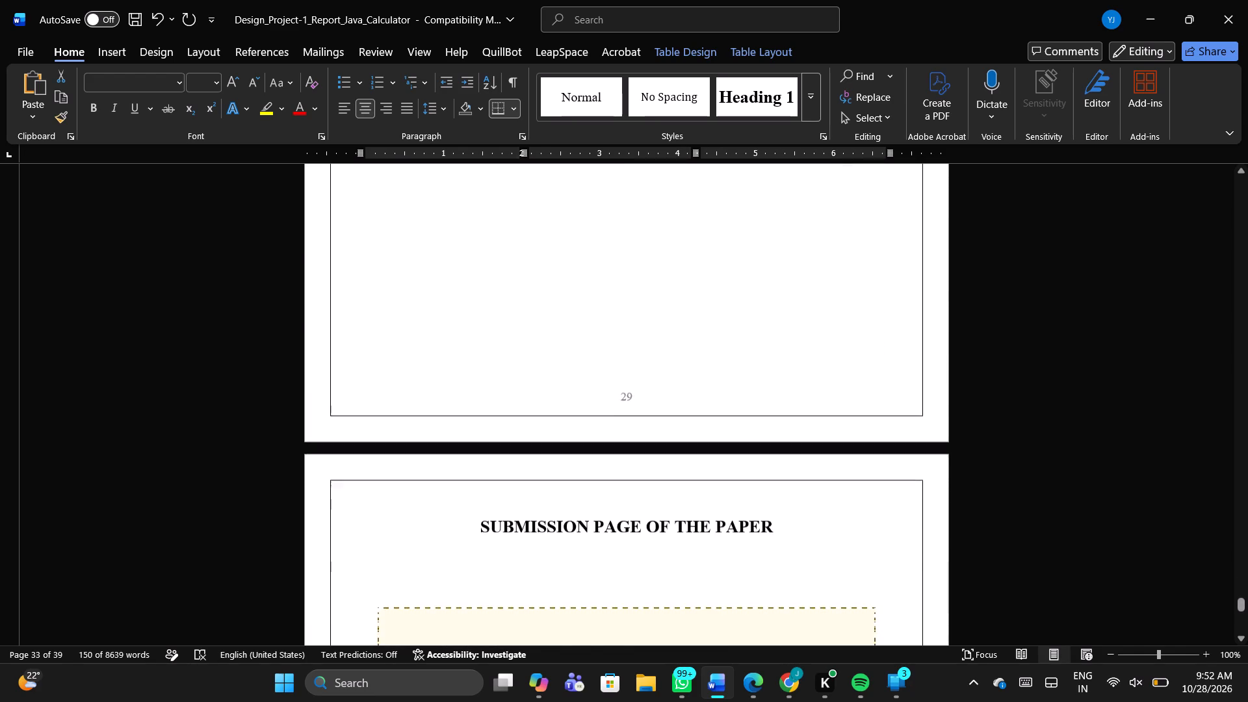
scroll(491, 380, down, 4)
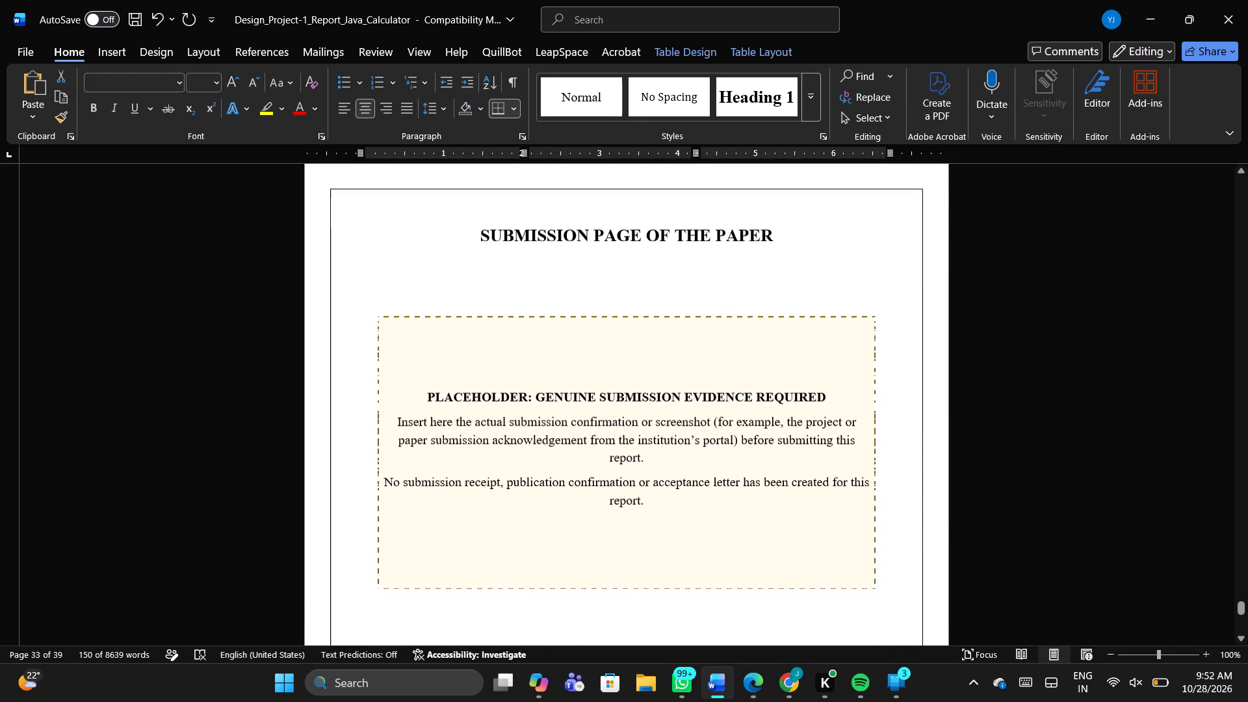
drag(649, 515, 432, 336)
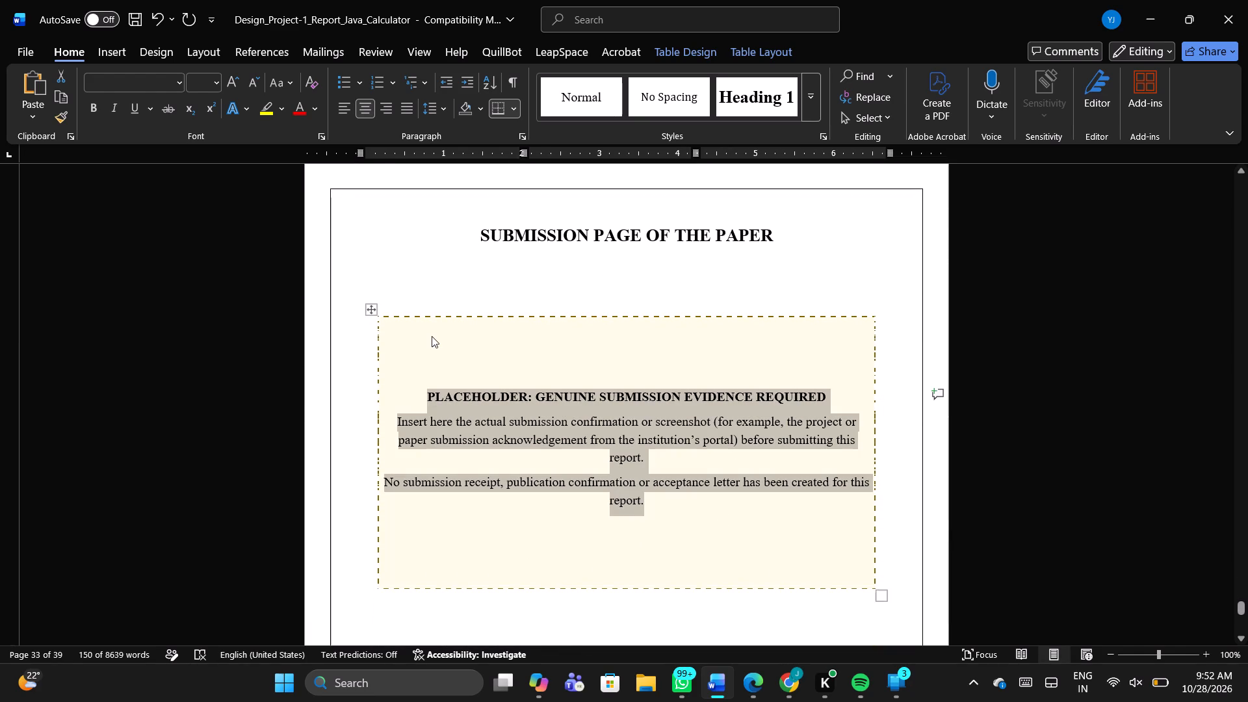
key(BackSpace)
key(BackSpace)
key(BackSpace)
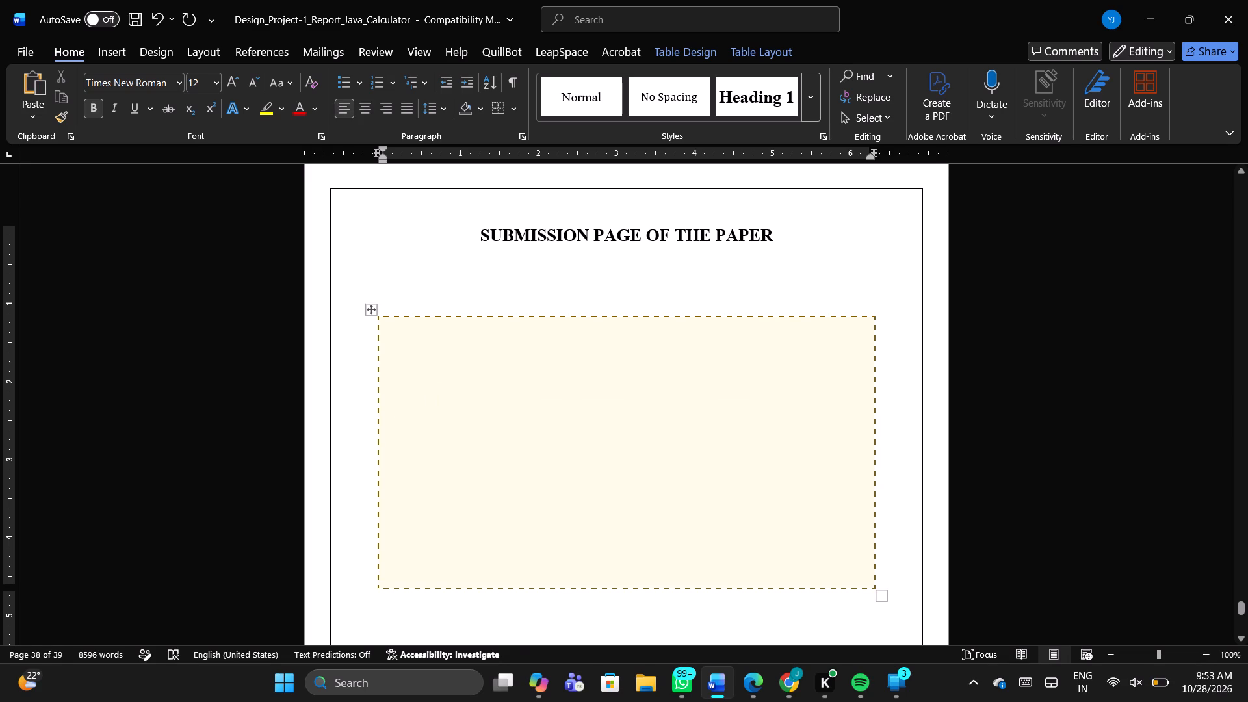
Delete the dashed box and the heading of the Submission Page of the Paper on page 38.
key(ctrl+g)
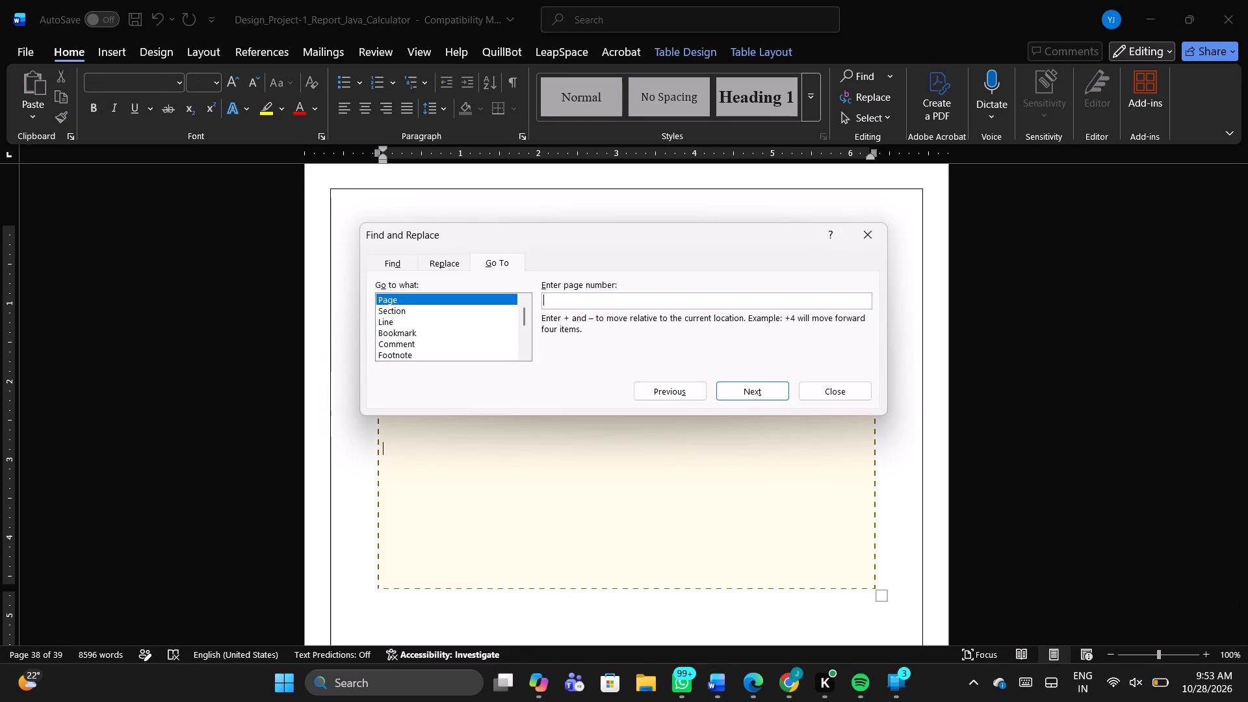
click(569, 298)
text(38)
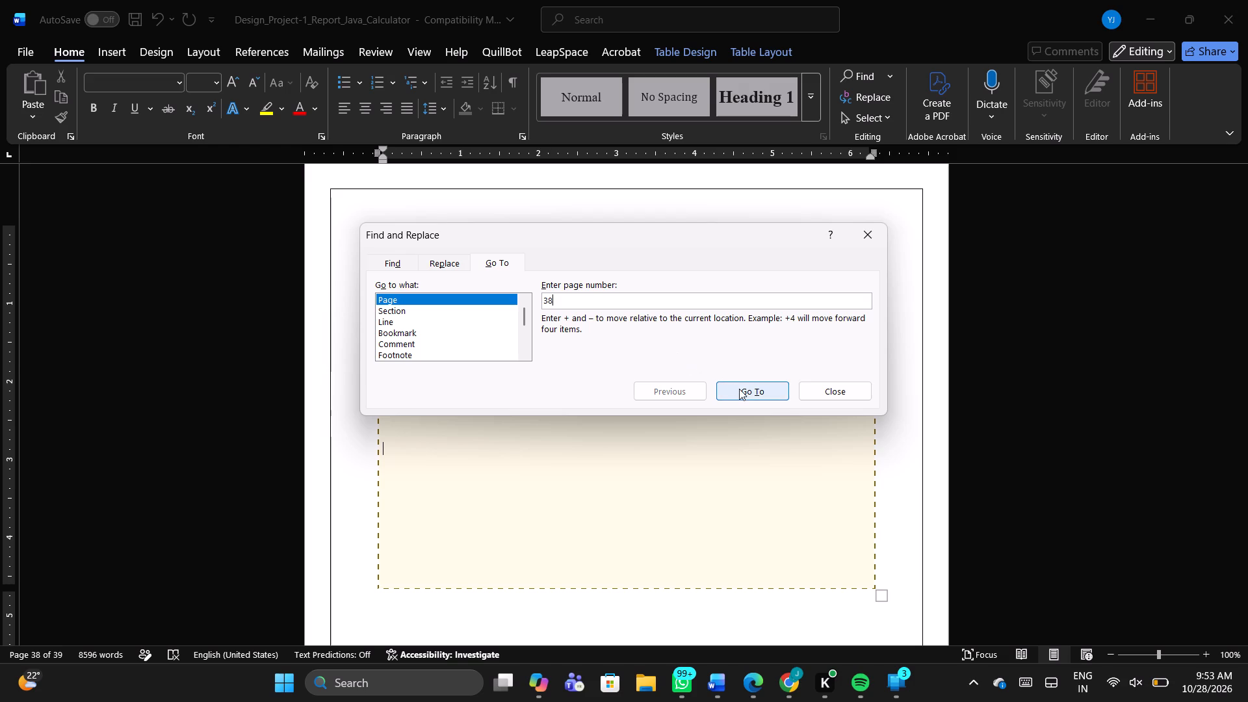
click(739, 389)
double_click(739, 389)
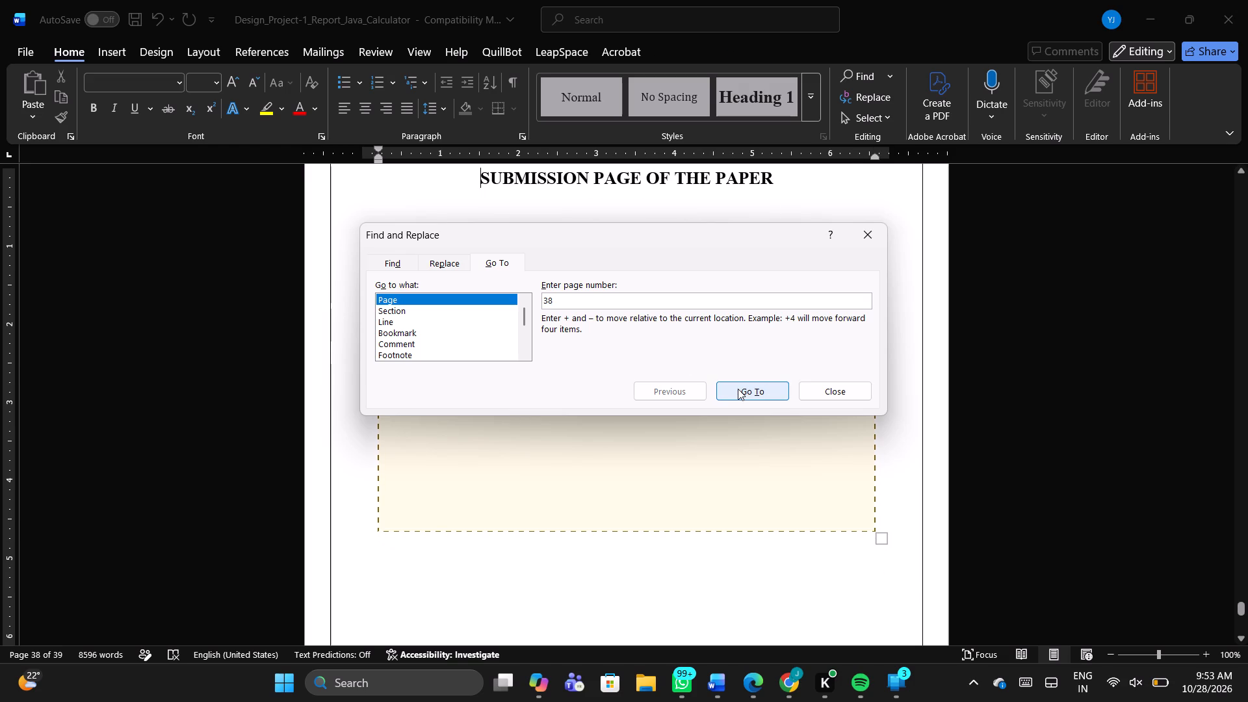
click(811, 389)
key(Delete)
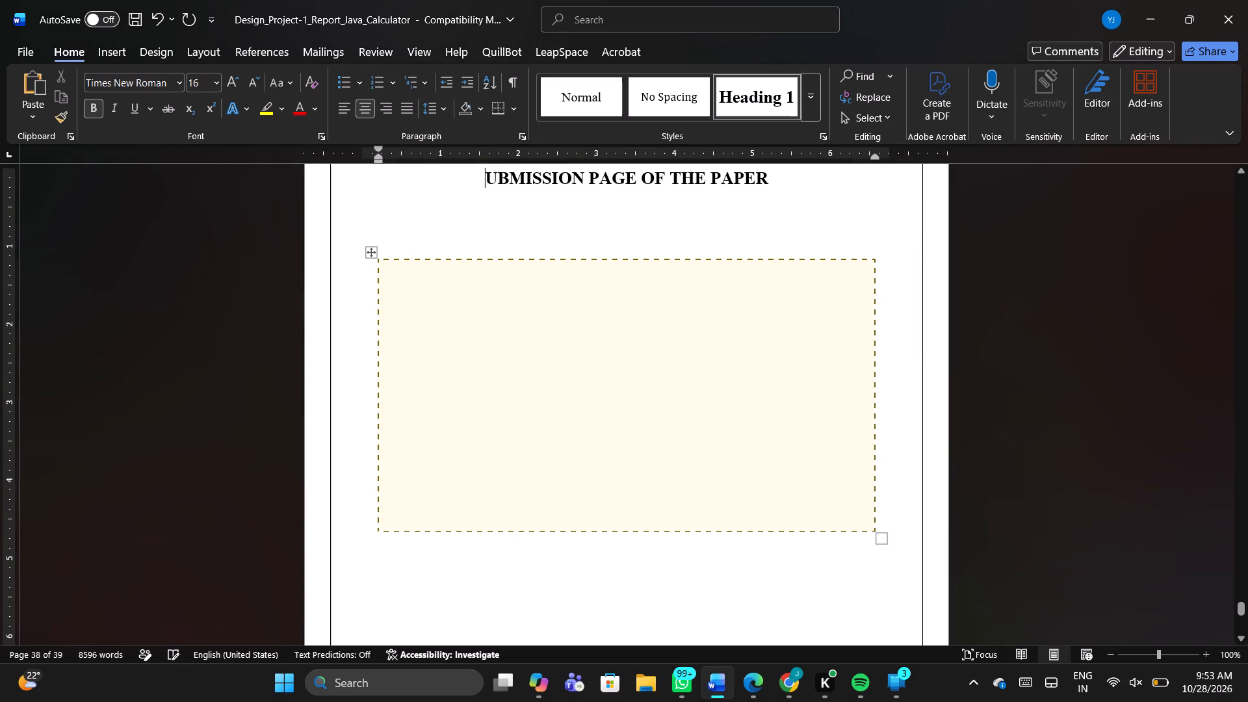
drag(833, 570, 487, 276)
drag(487, 276, 478, 263)
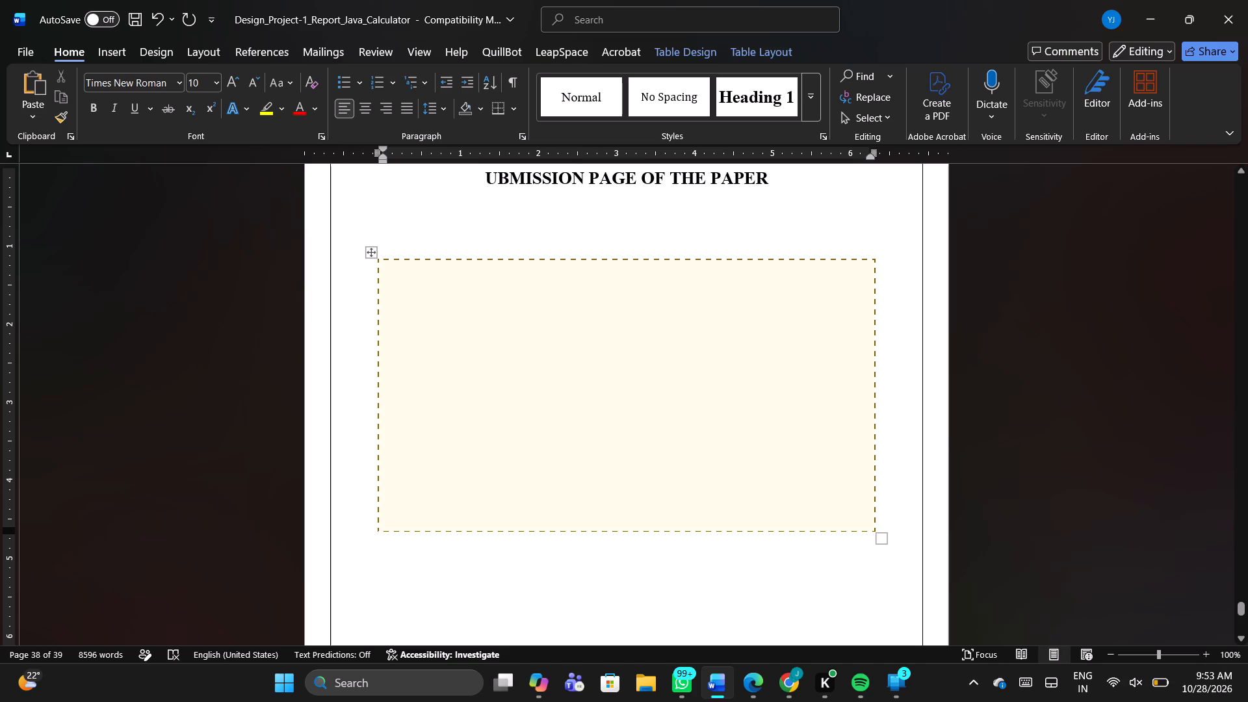
click(371, 252)
click(629, 211)
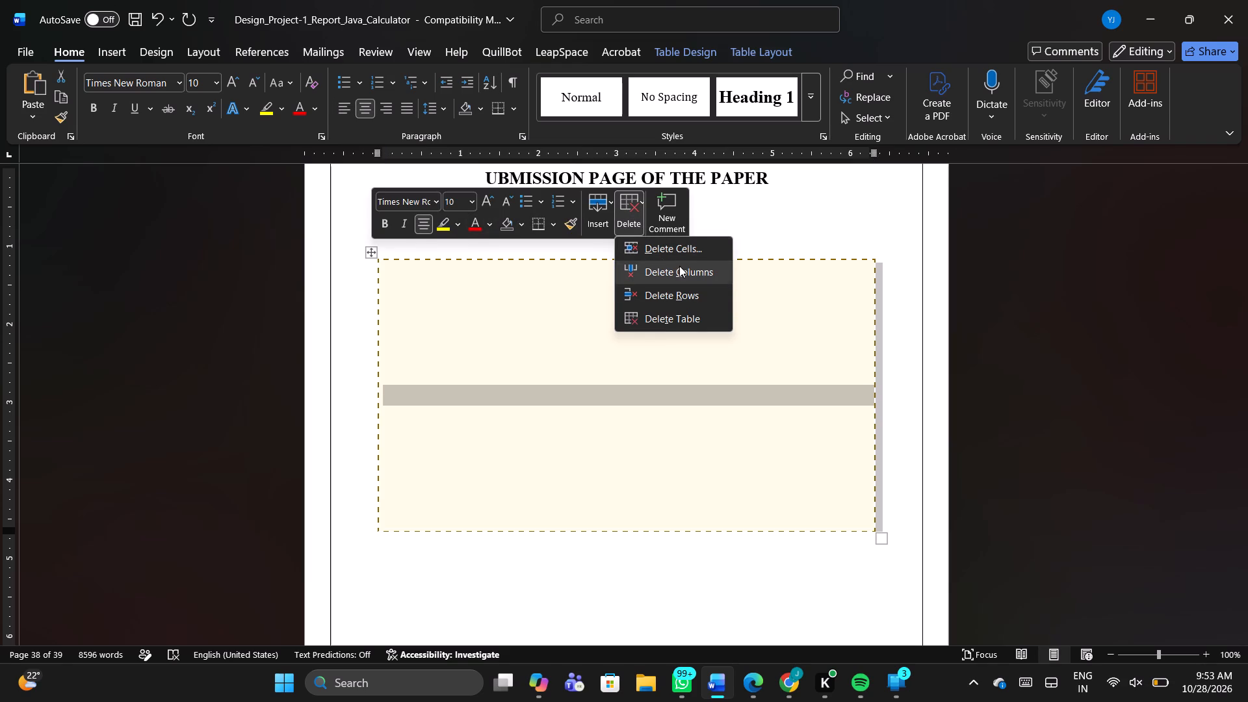
click(684, 323)
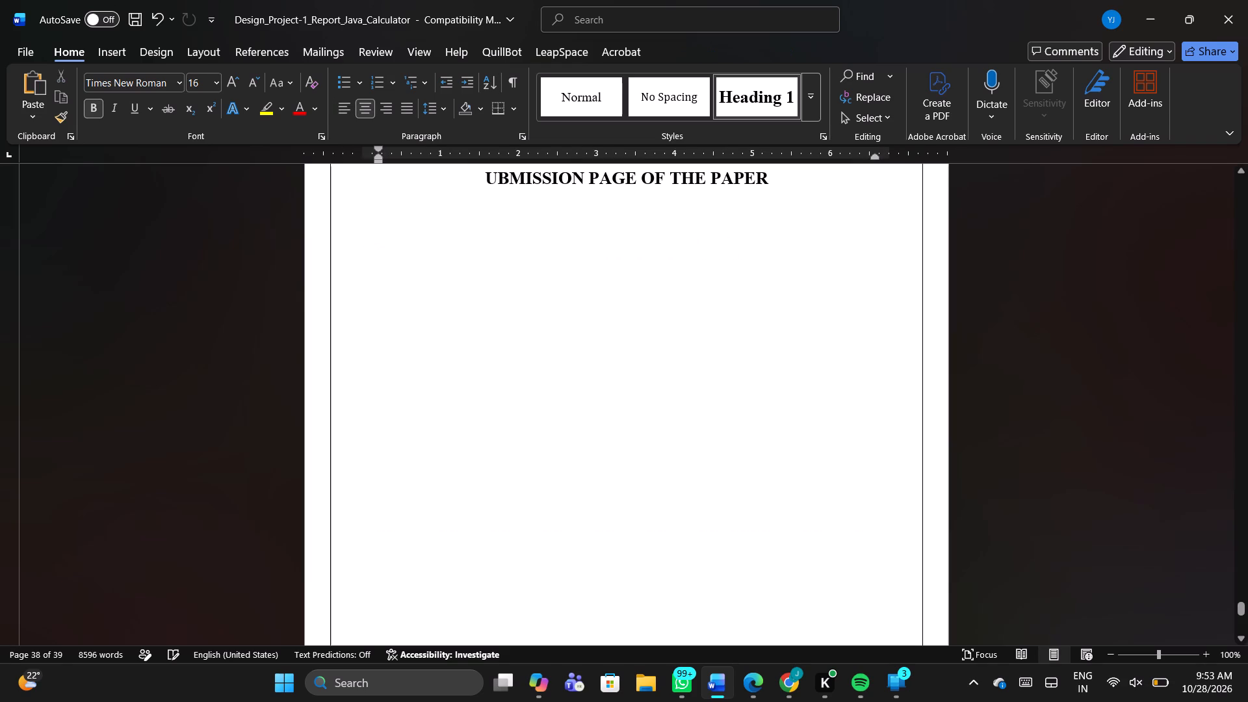
drag(786, 188, 493, 185)
key(BackSpace)
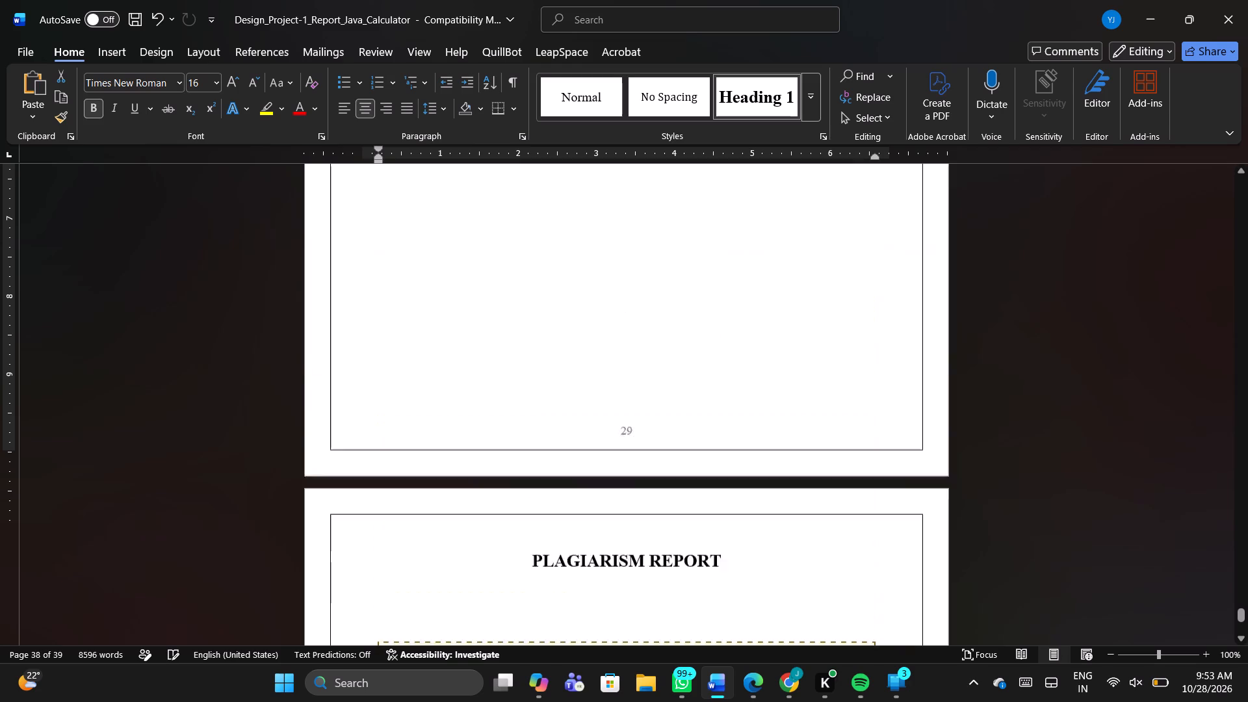
Delete the Plagiarism Report heading and its dashed placeholder box at the end of the document.
scroll(654, 481, down, 1)
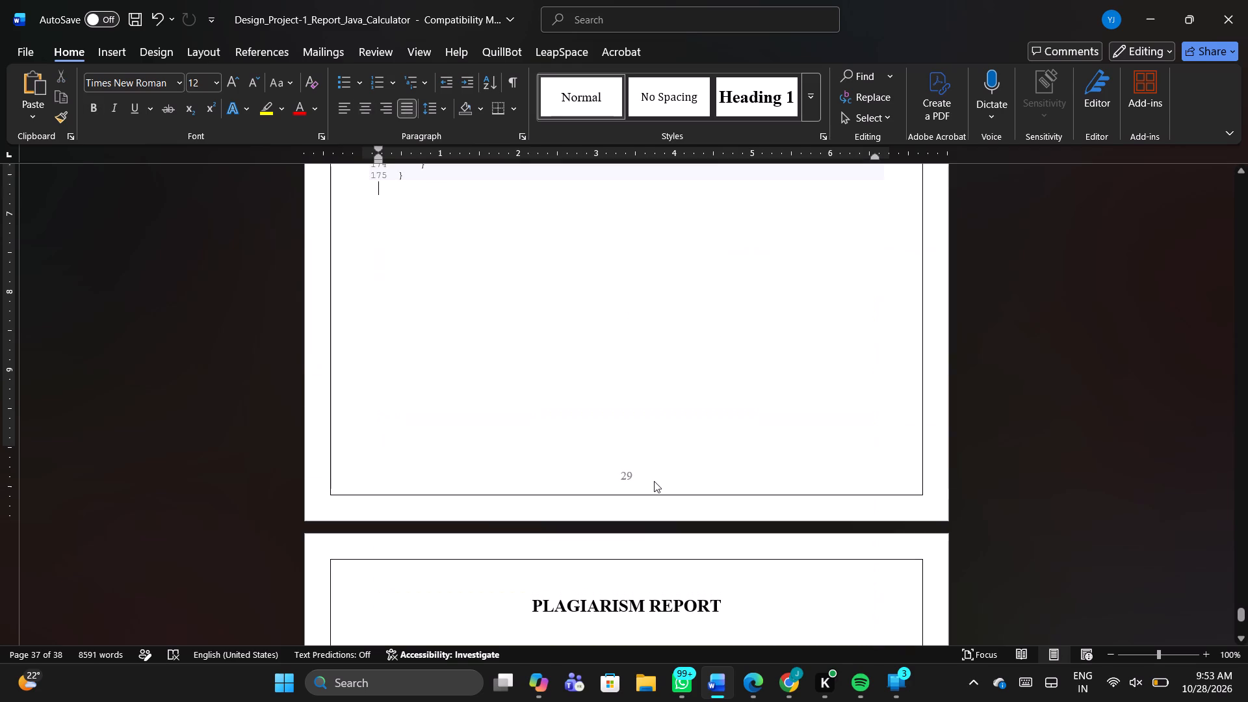
scroll(654, 481, down, 1)
drag(754, 469, 554, 450)
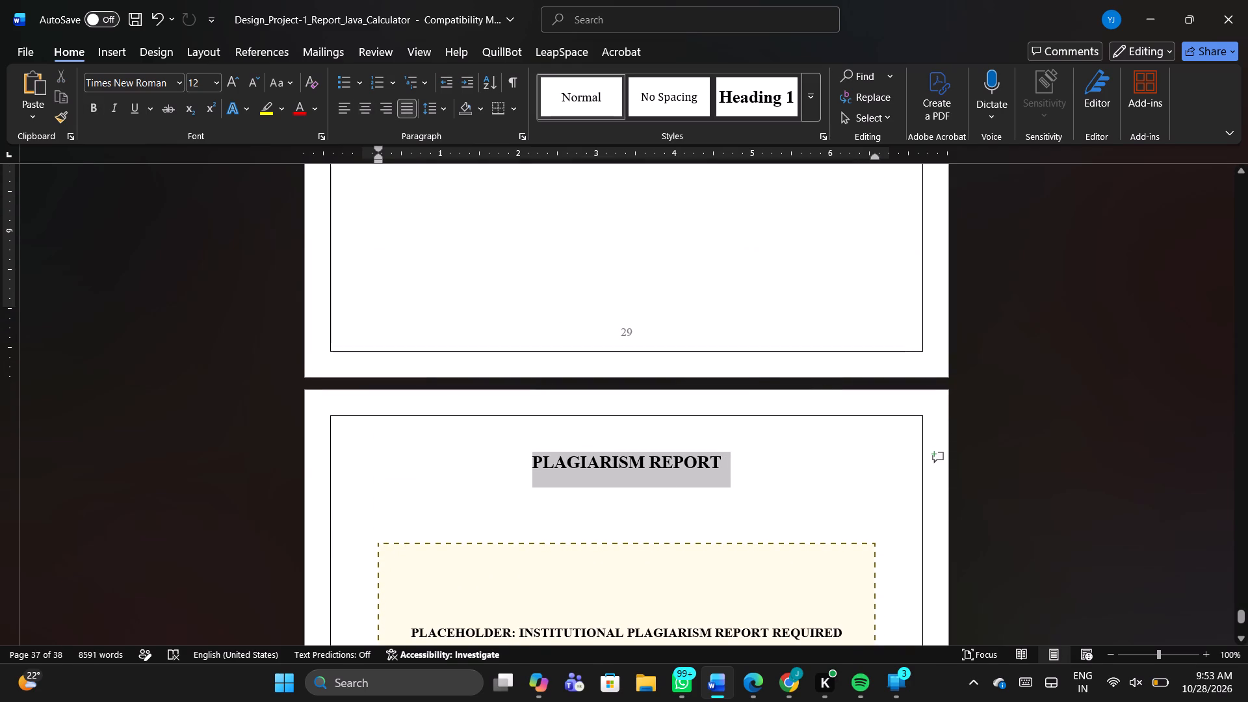
key(BackSpace)
scroll(554, 450, down, 2)
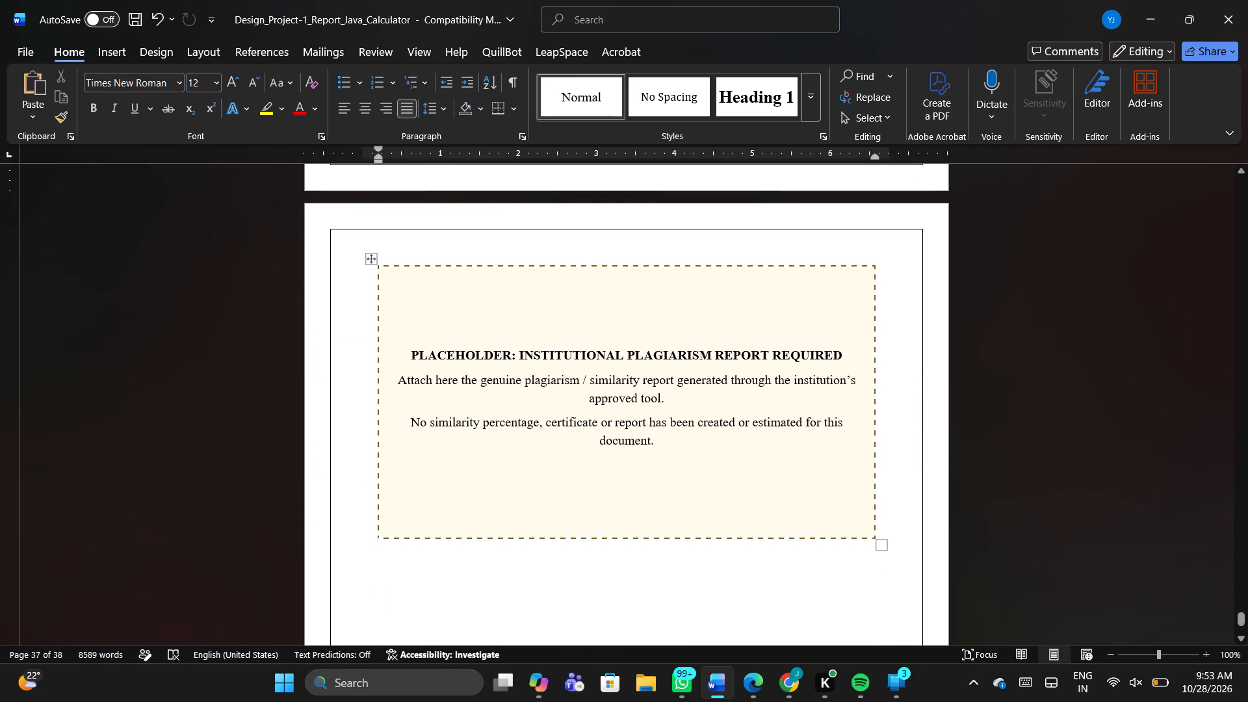
click(373, 259)
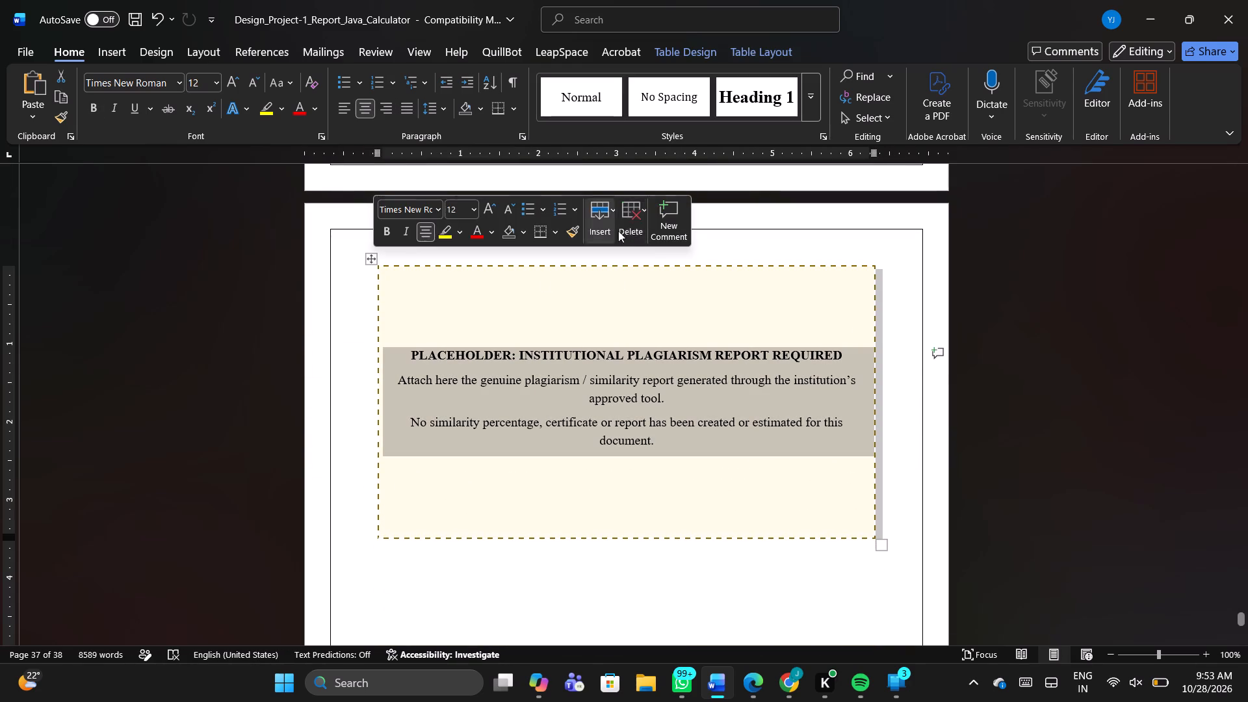
click(638, 225)
click(681, 328)
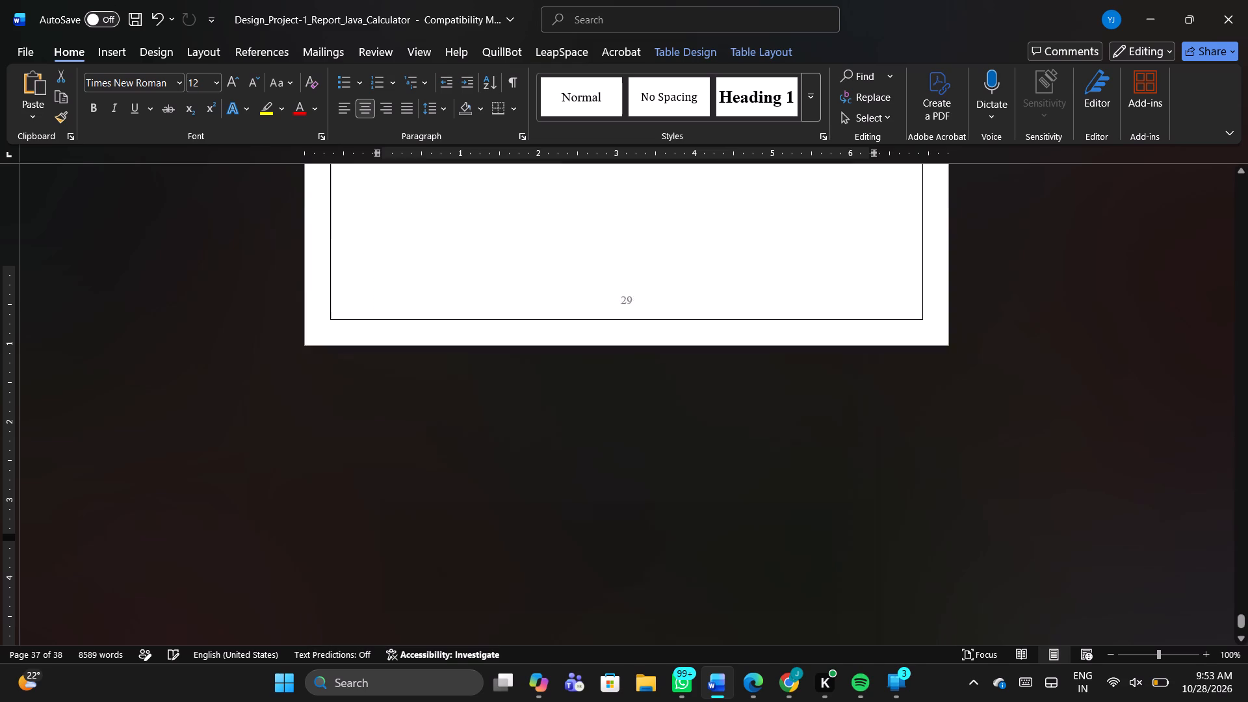
Correct the double space in the cover's report line so it reads "Microproject REPORT".
scroll(681, 328, down, 2)
scroll(681, 328, up, 3)
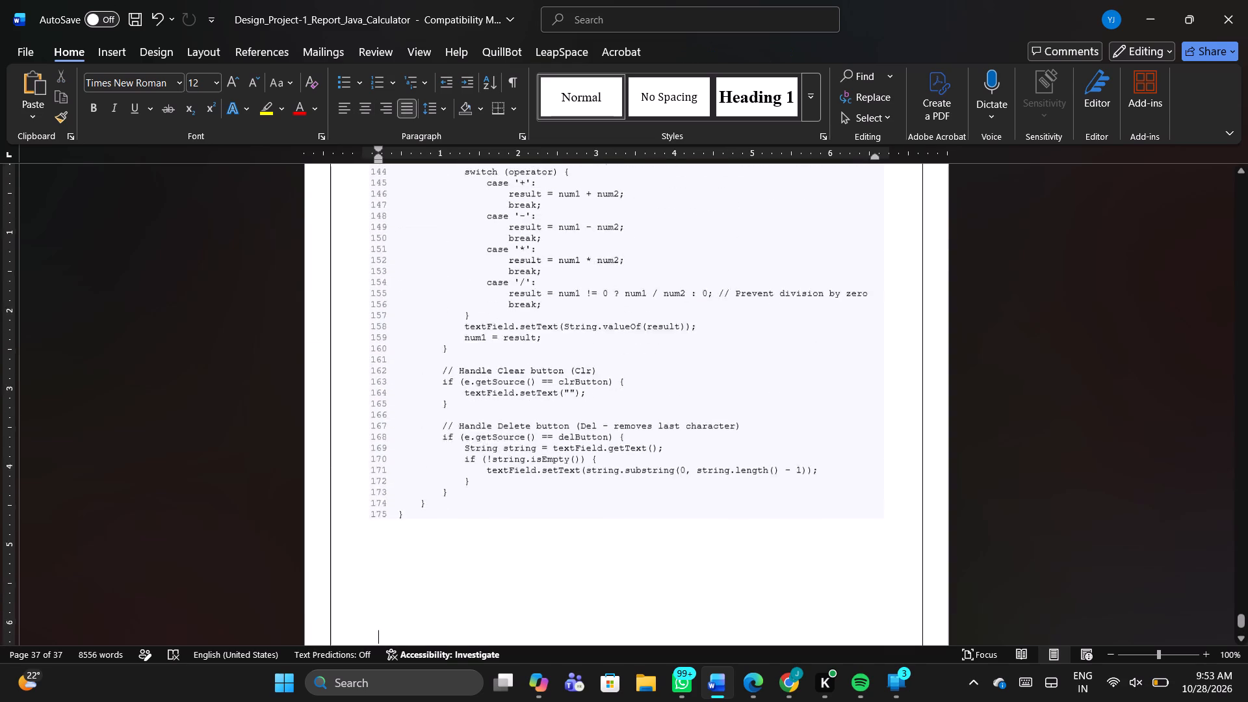
scroll(681, 328, up, 19)
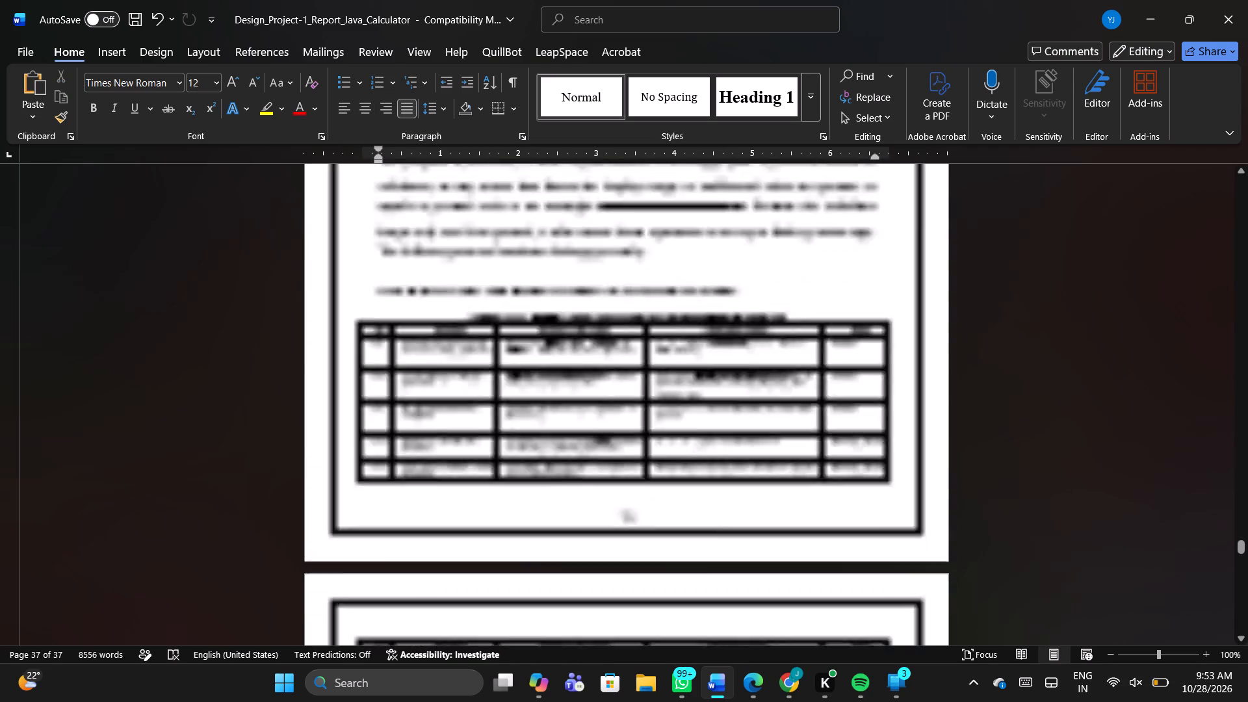
scroll(681, 328, up, 9)
scroll(681, 328, up, 12)
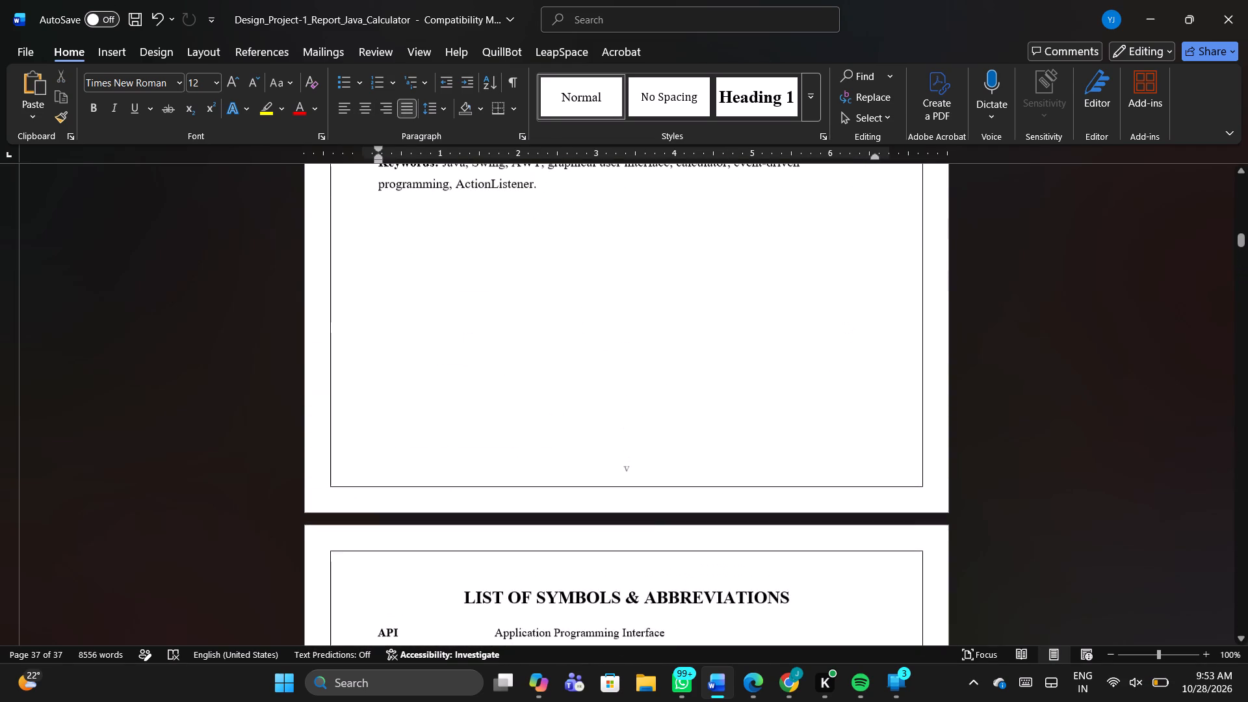
scroll(681, 328, up, 17)
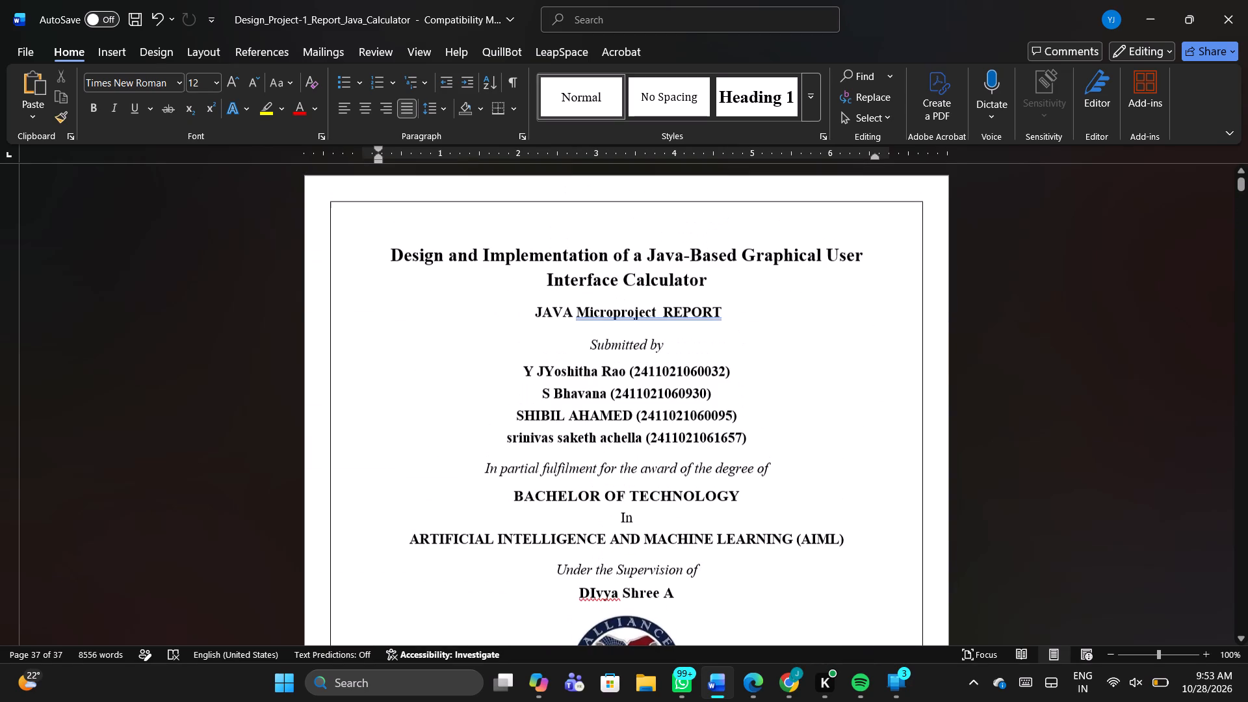
scroll(681, 328, up, 1)
scroll(681, 328, down, 1)
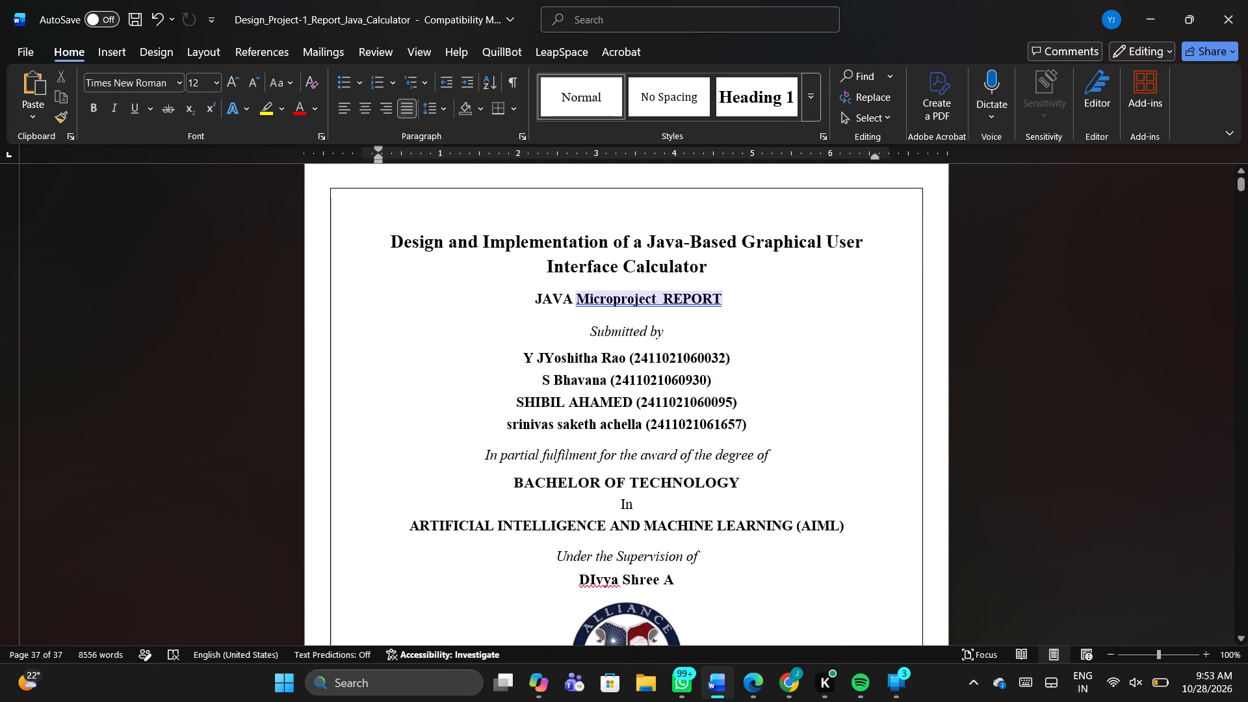
click(671, 302)
click(651, 352)
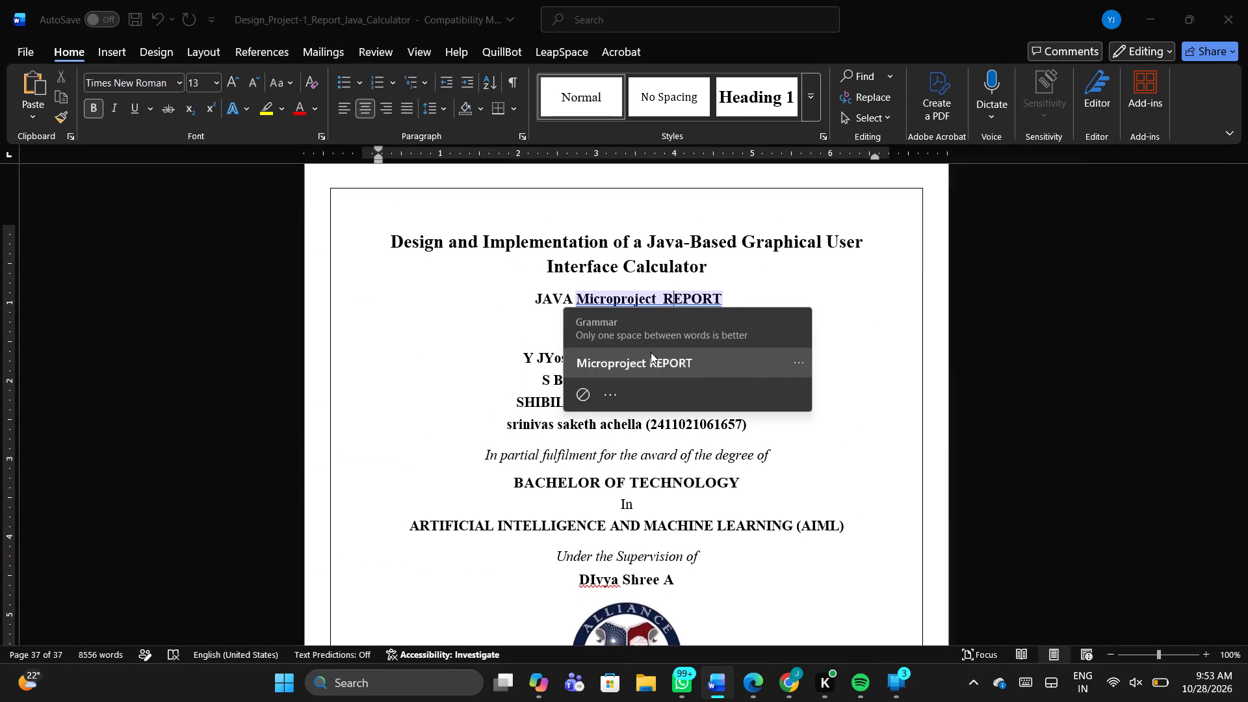
Apply the suggested spelling correction to the supervisor's first name on the cover page.
scroll(651, 352, down, 3)
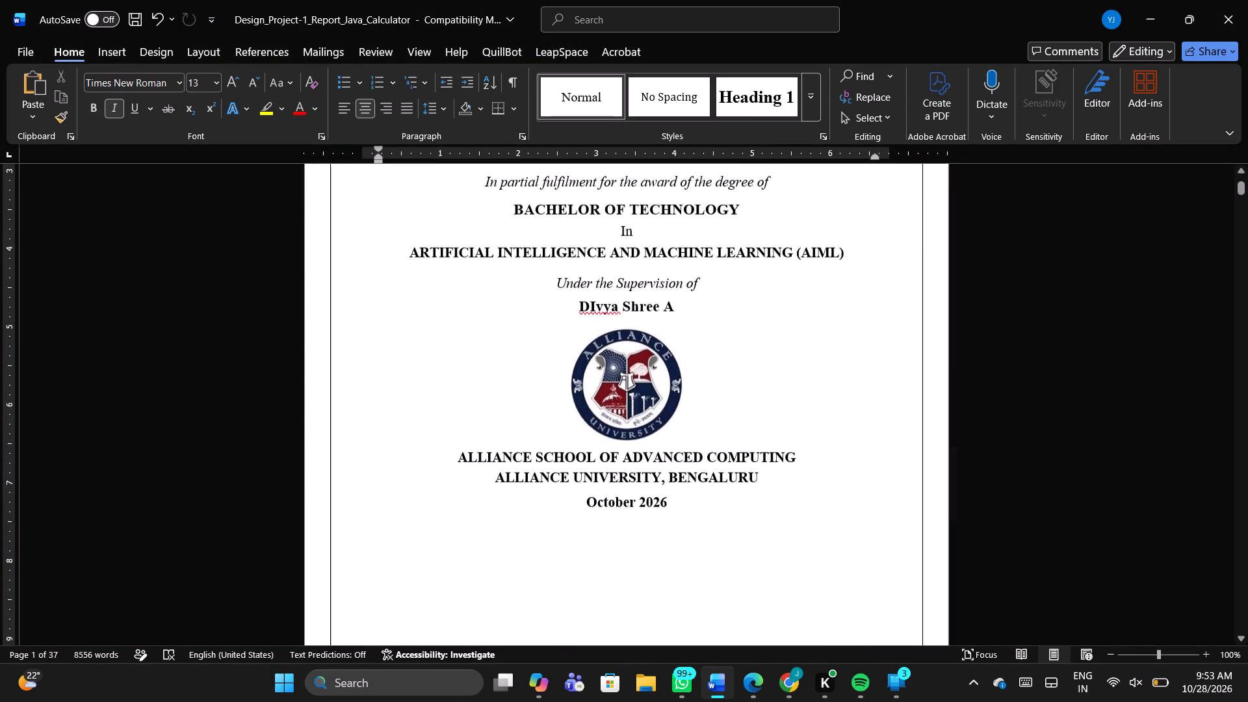
scroll(651, 352, down, 1)
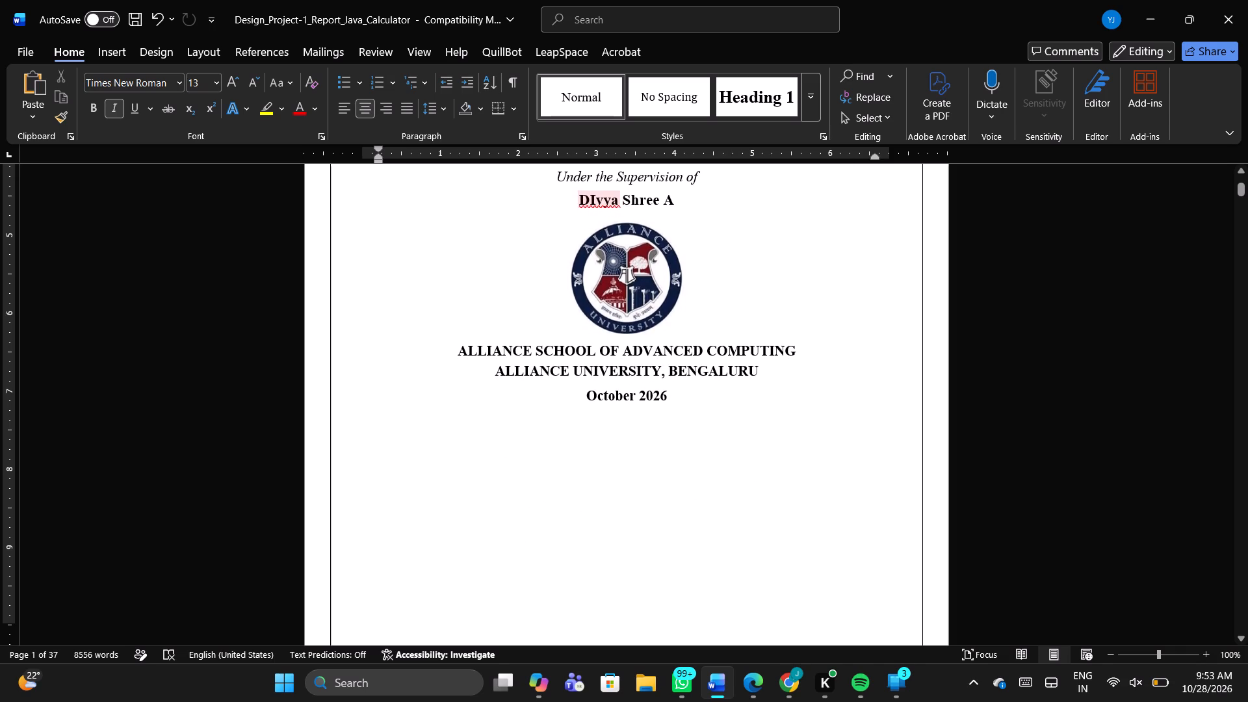
click(599, 198)
click(621, 254)
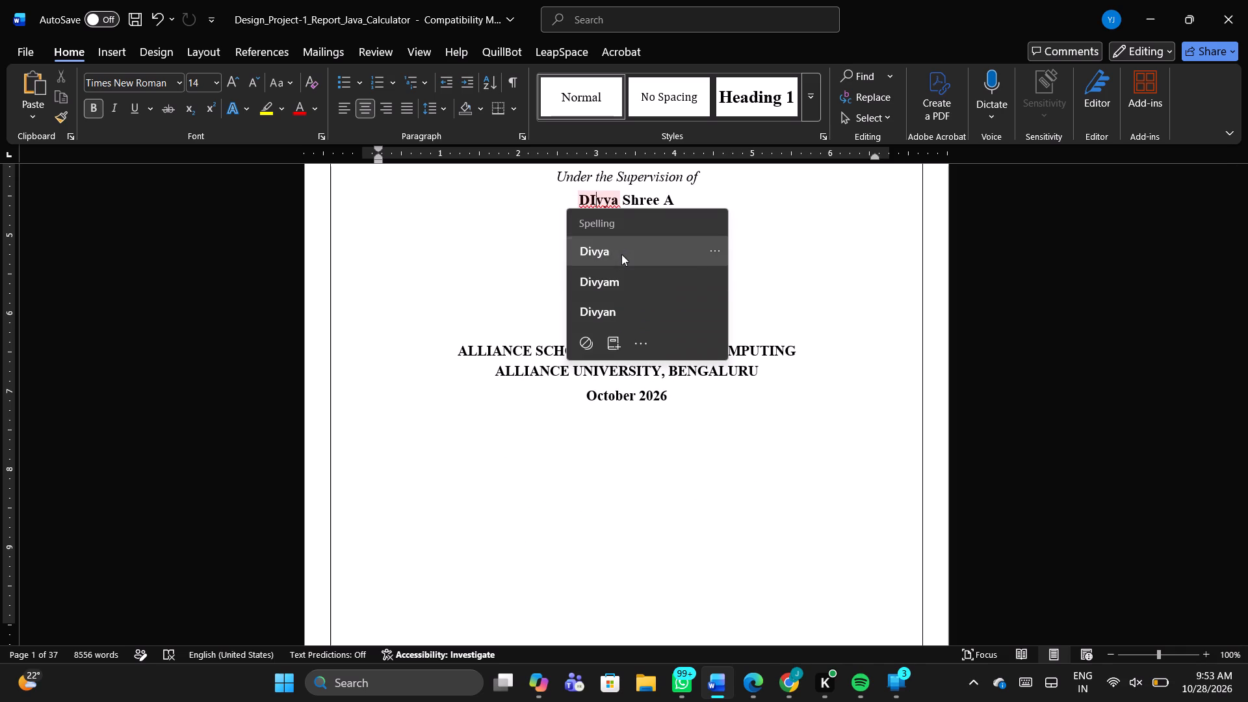
Review the report's pages from the certificate through to the end of the source code listing.
scroll(621, 254, down, 5)
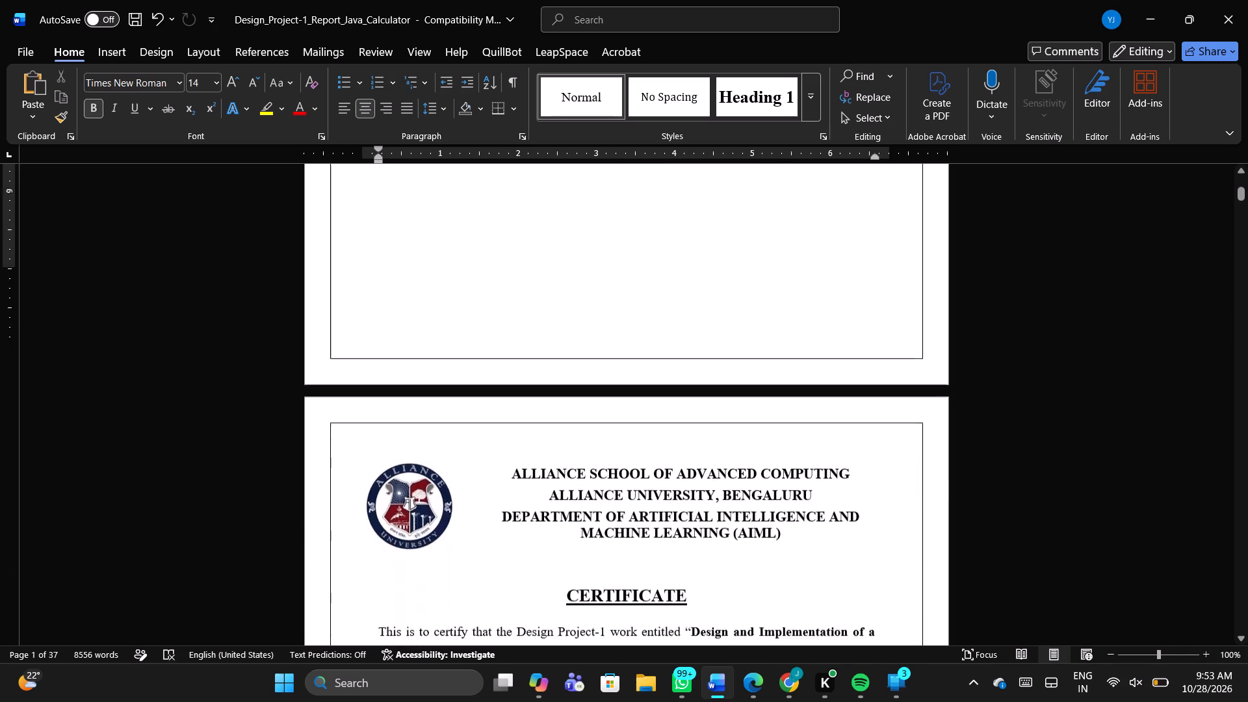
scroll(621, 254, down, 9)
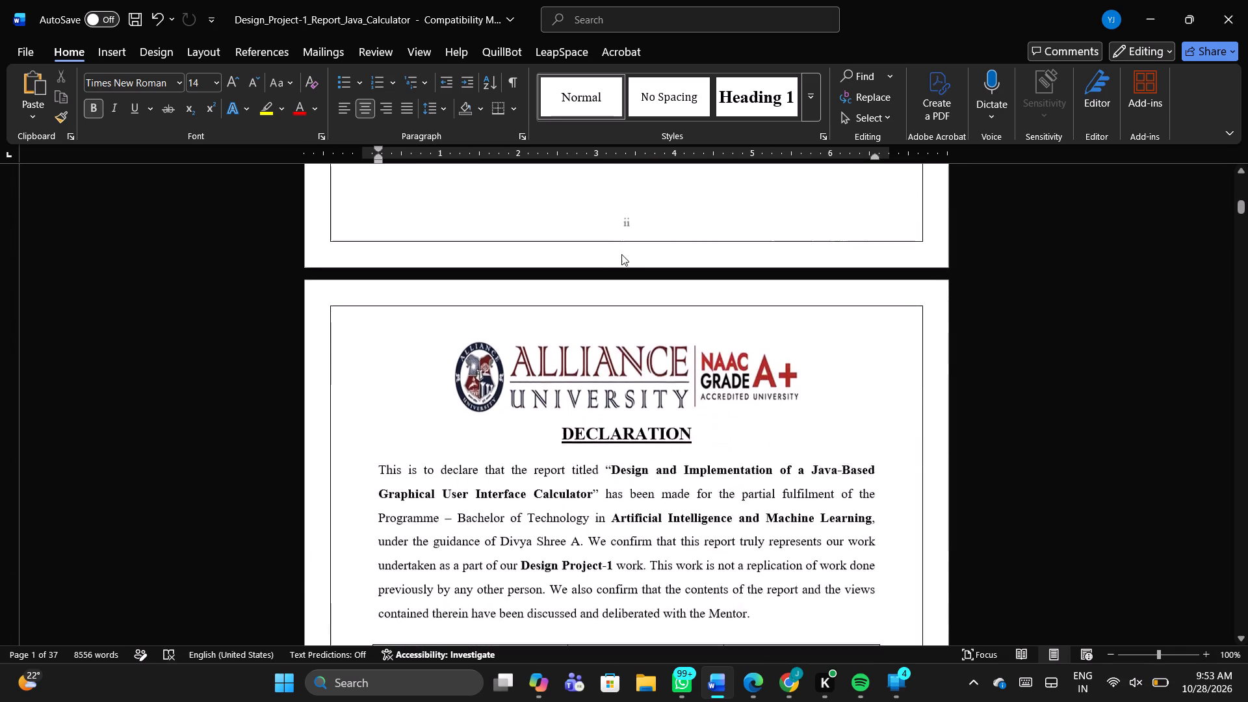
scroll(621, 254, down, 11)
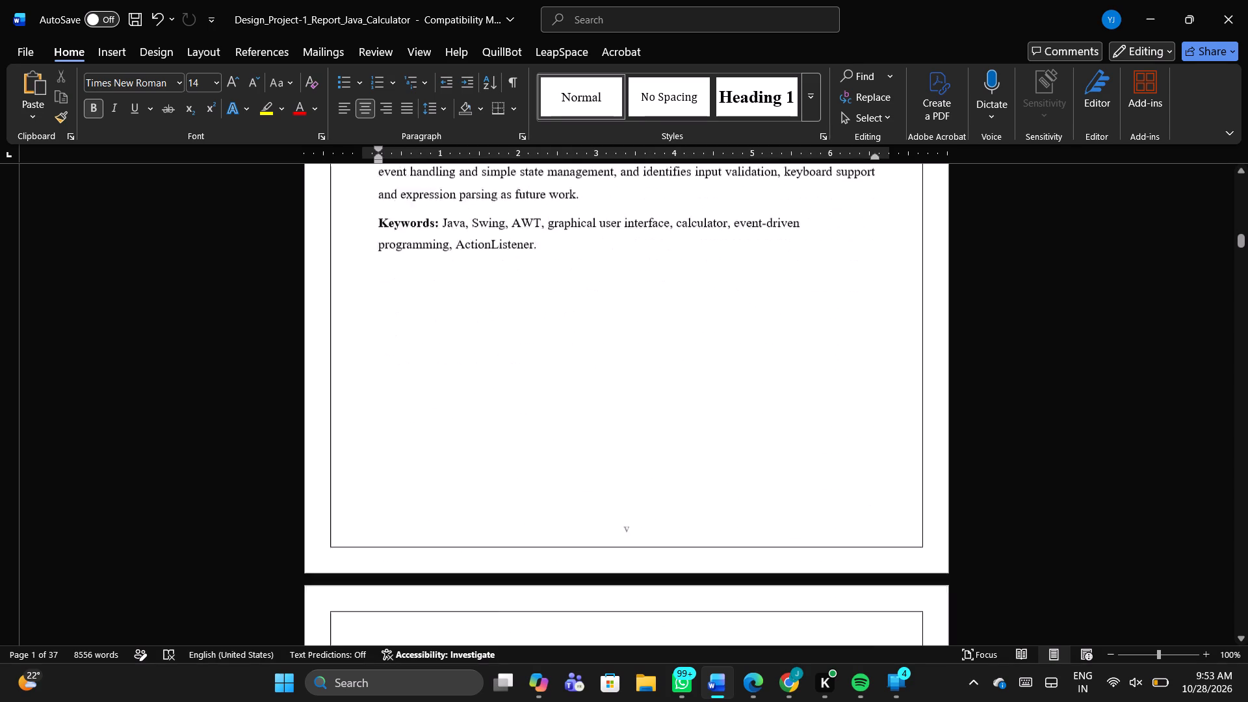
scroll(621, 254, down, 1)
scroll(621, 254, down, 20)
scroll(621, 254, down, 20)
scroll(621, 254, down, 20)
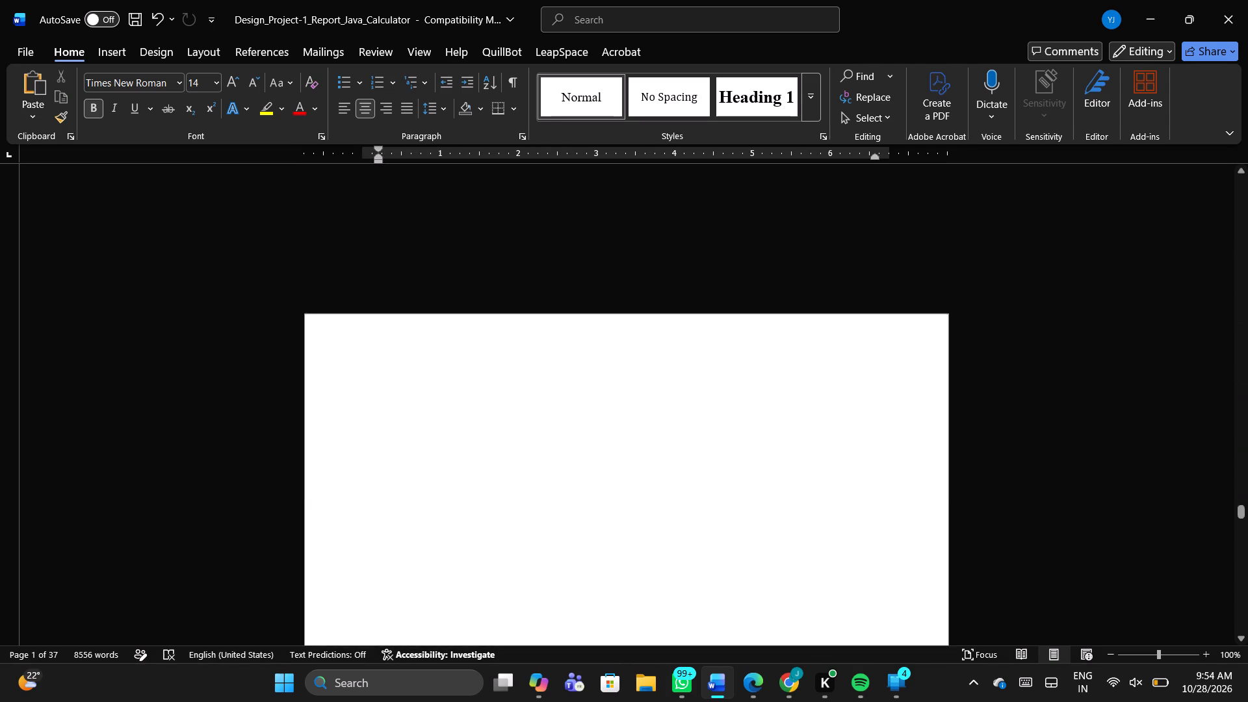
scroll(621, 254, down, 12)
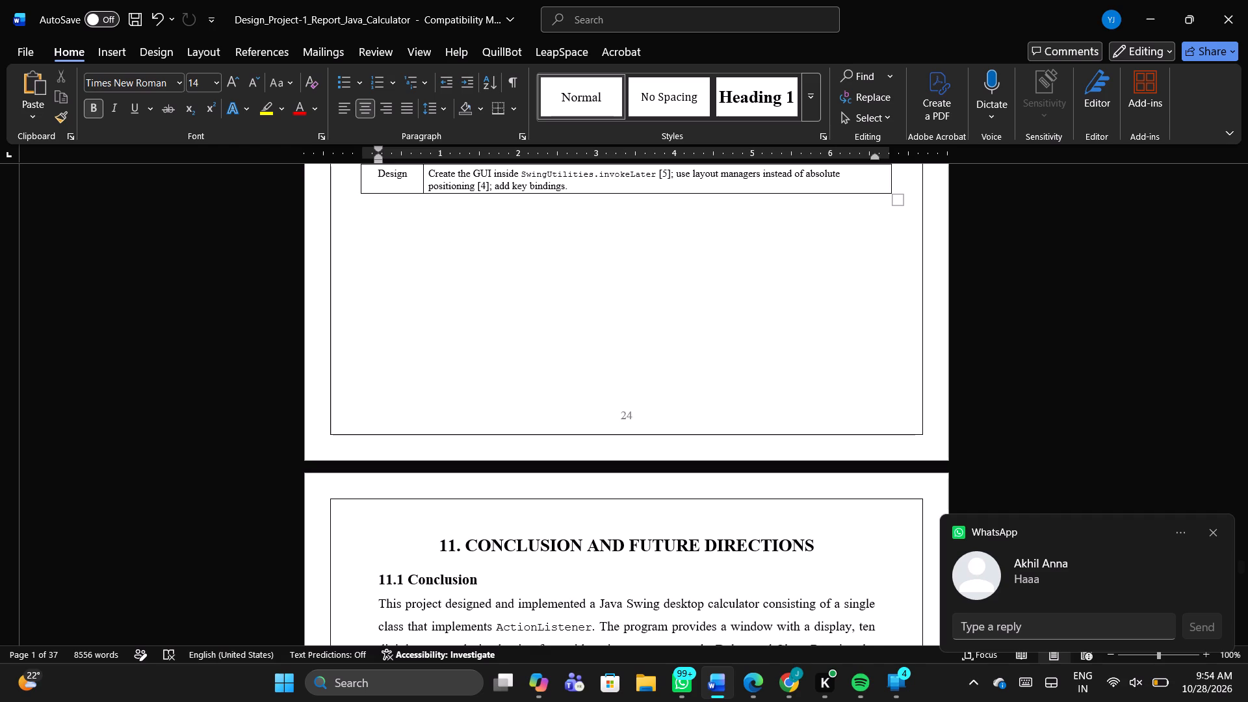
scroll(621, 254, down, 18)
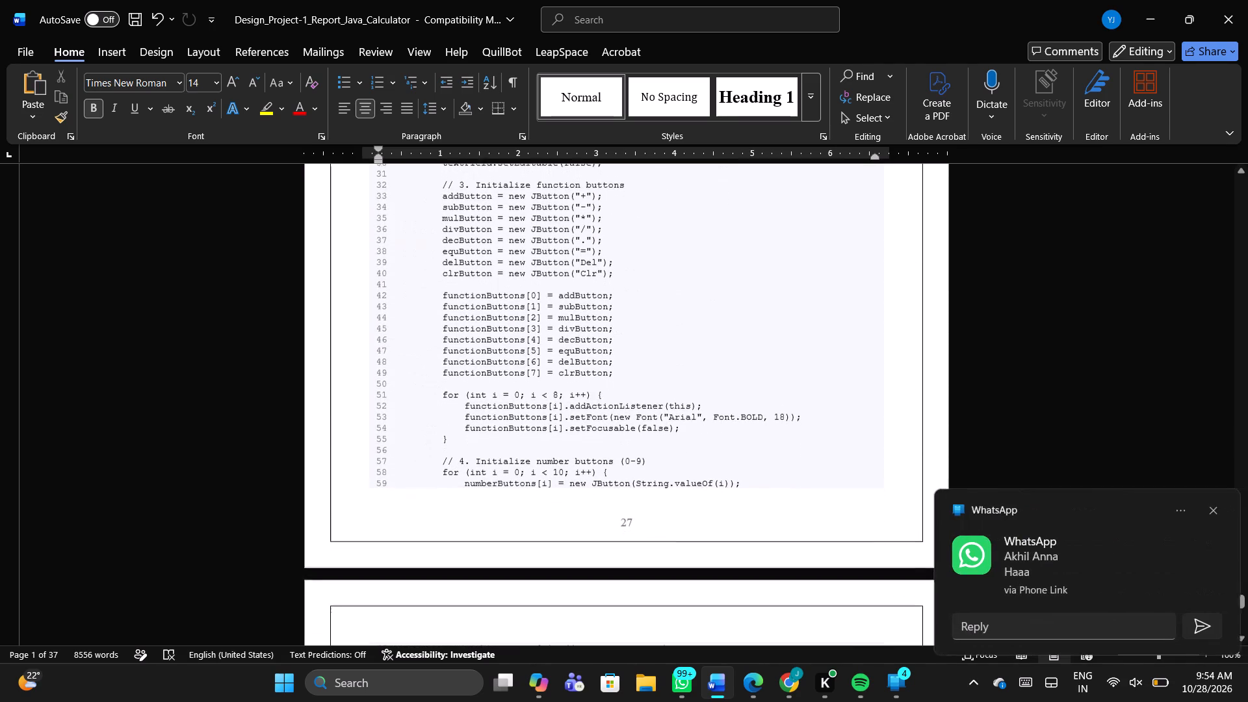
scroll(621, 254, down, 9)
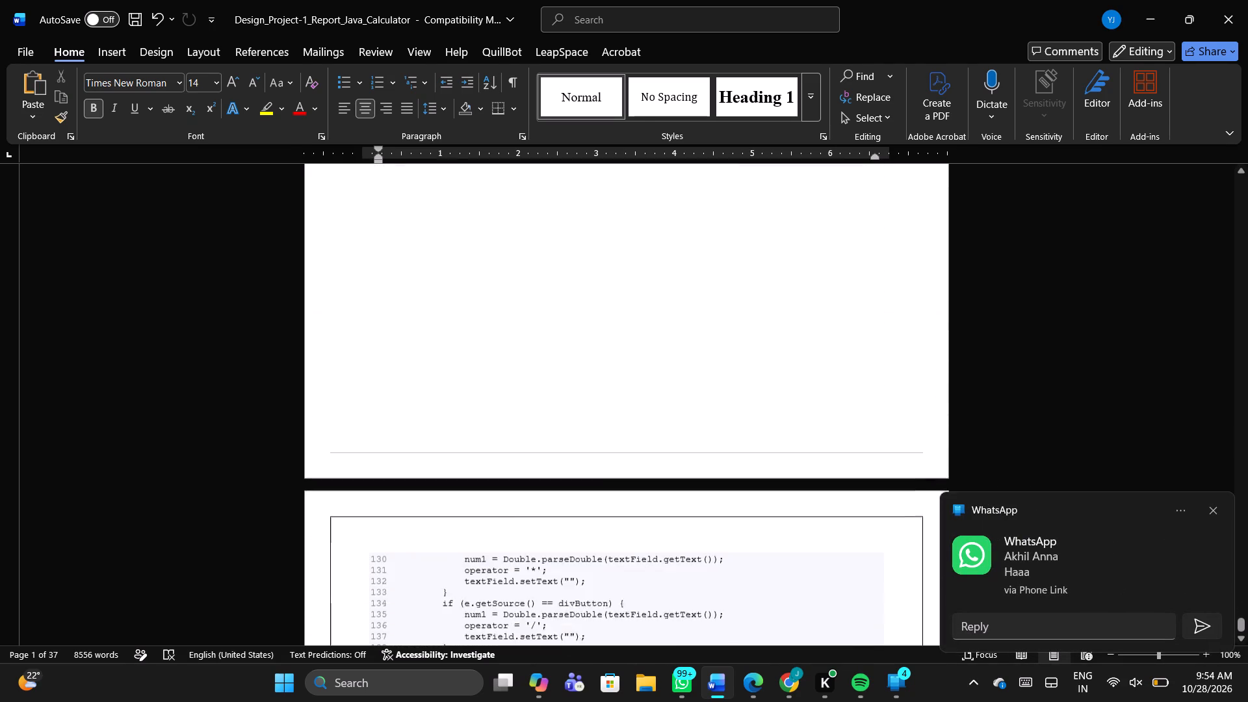
scroll(621, 254, down, 15)
scroll(621, 254, up, 2)
scroll(621, 254, down, 5)
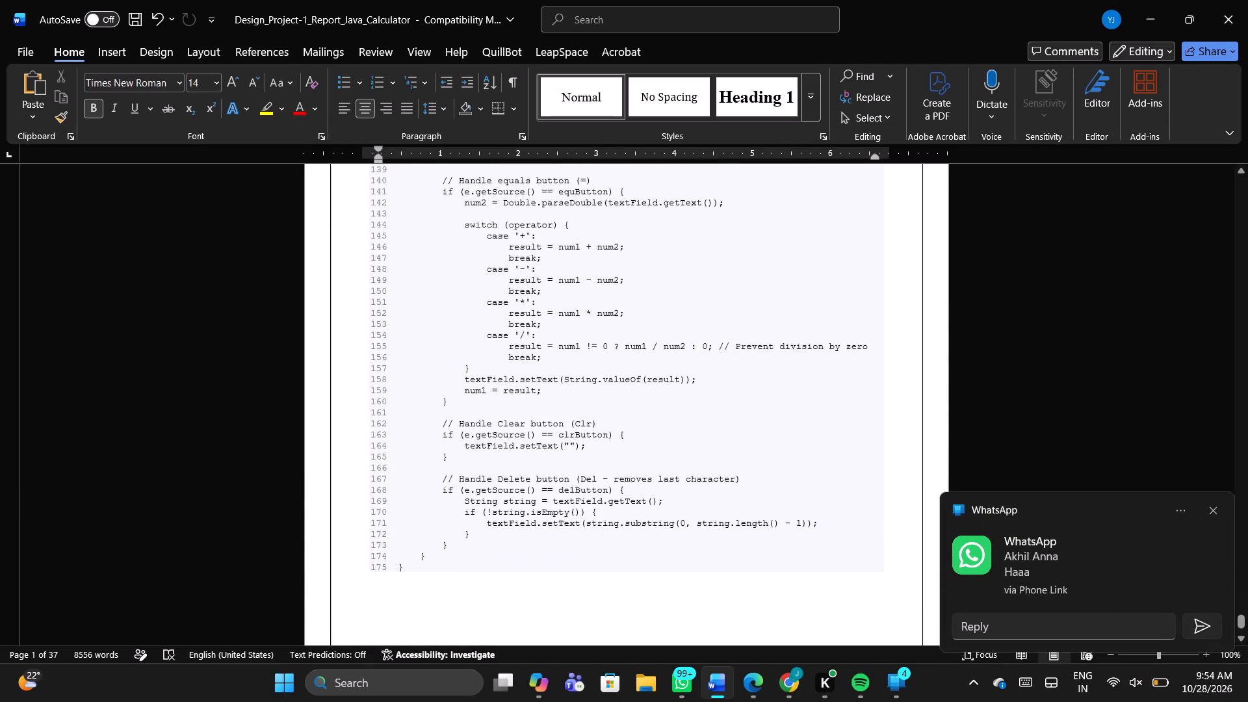
scroll(621, 254, down, 4)
Delete the whole References section, including its heading, the IEEE format line and all entries, just before the Source Code section.
scroll(621, 254, up, 15)
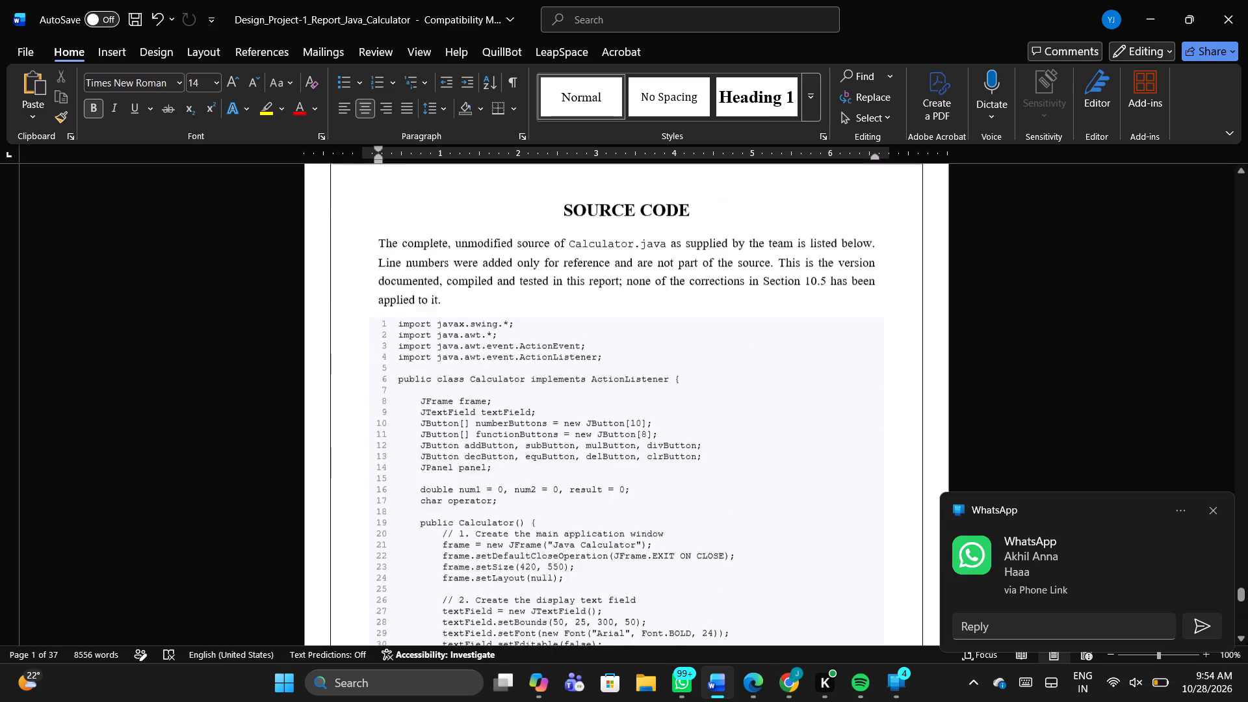
scroll(621, 254, up, 3)
scroll(621, 254, down, 1)
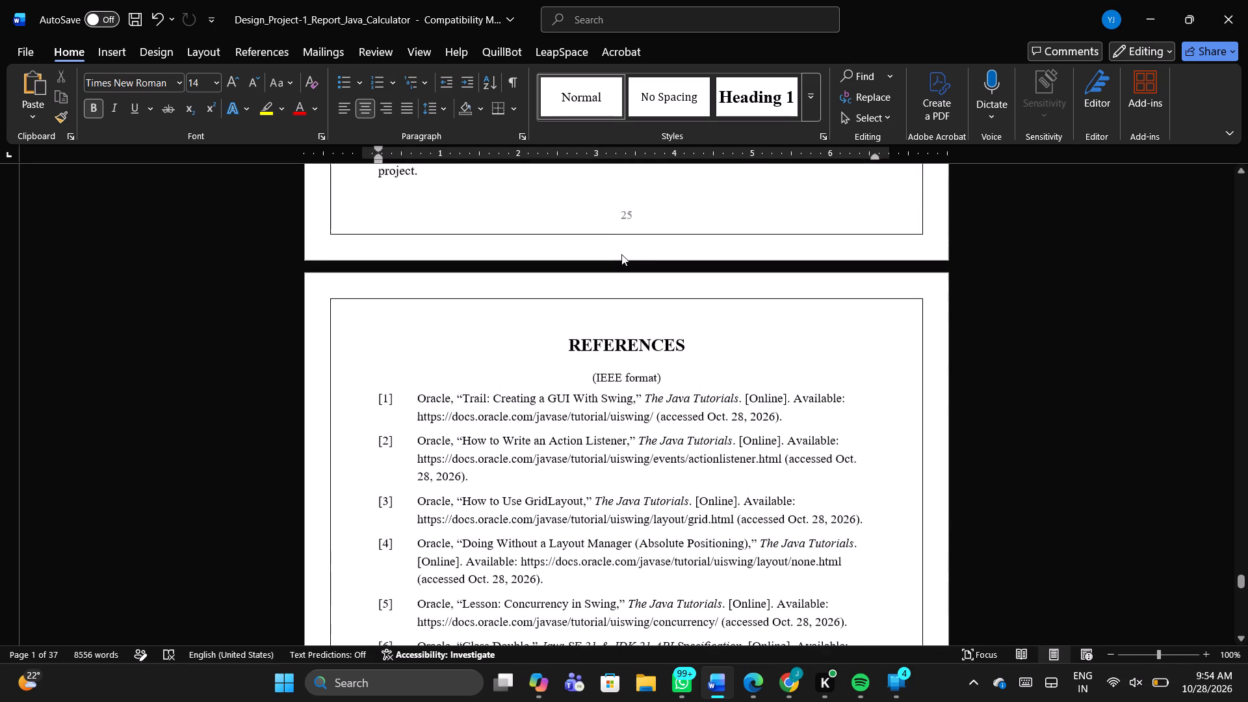
scroll(621, 254, down, 1)
scroll(621, 254, up, 3)
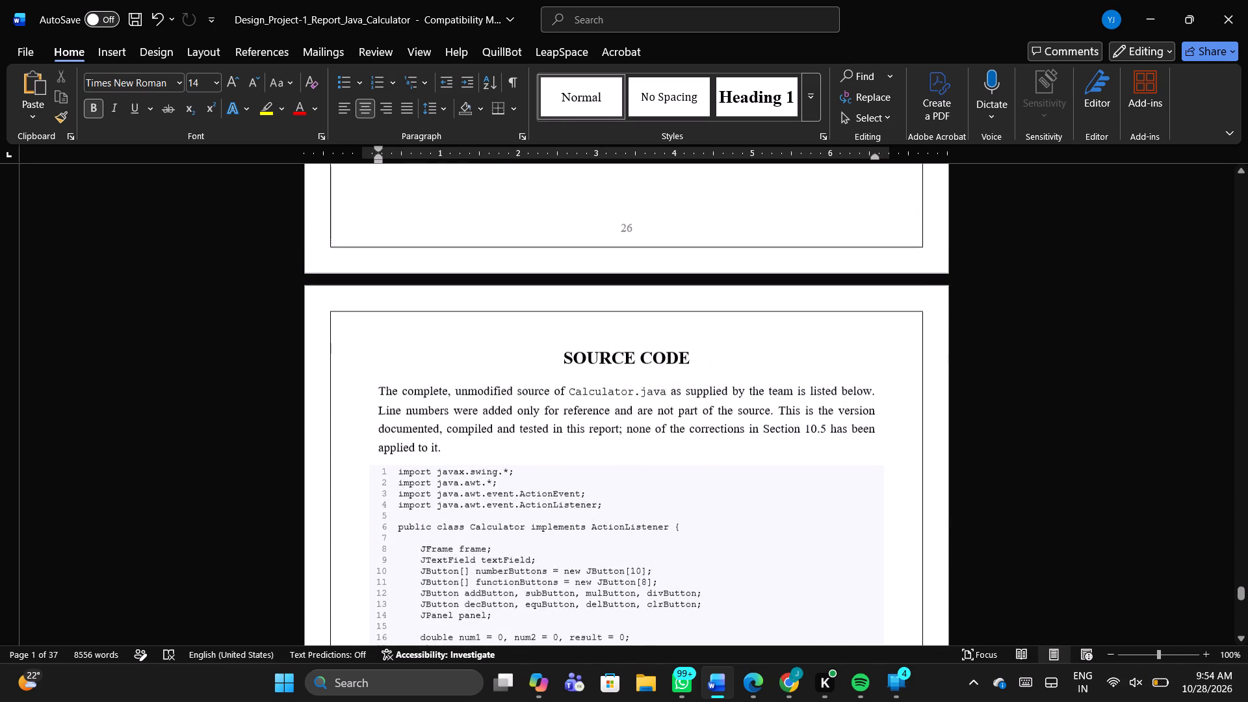
scroll(621, 273, up, 2)
drag(566, 280, 556, 276)
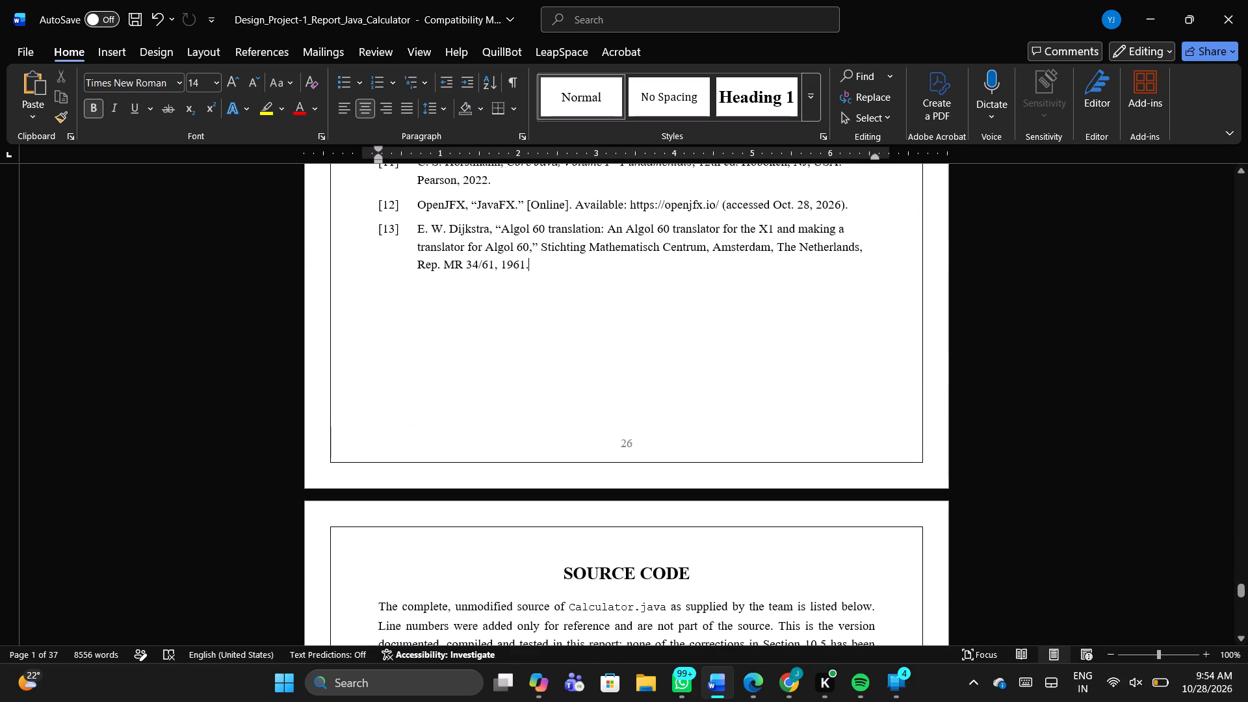
drag(556, 276, 458, 164)
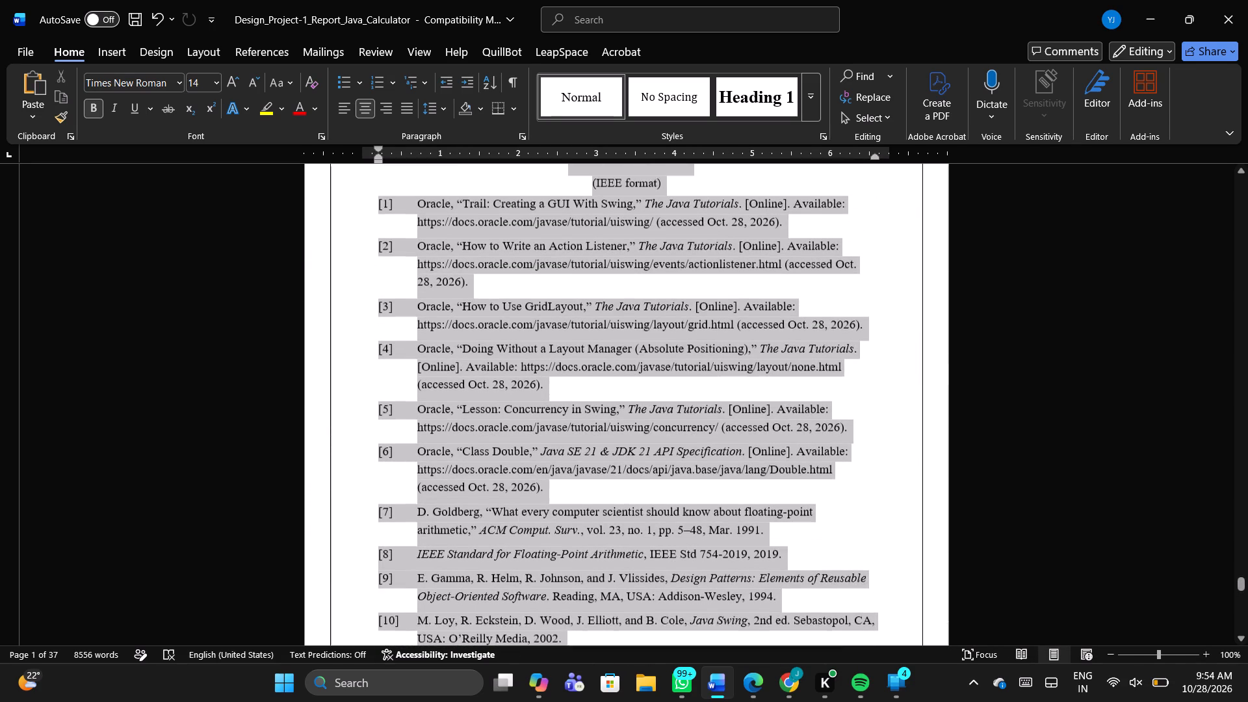
drag(458, 164, 525, 190)
key(BackSpace)
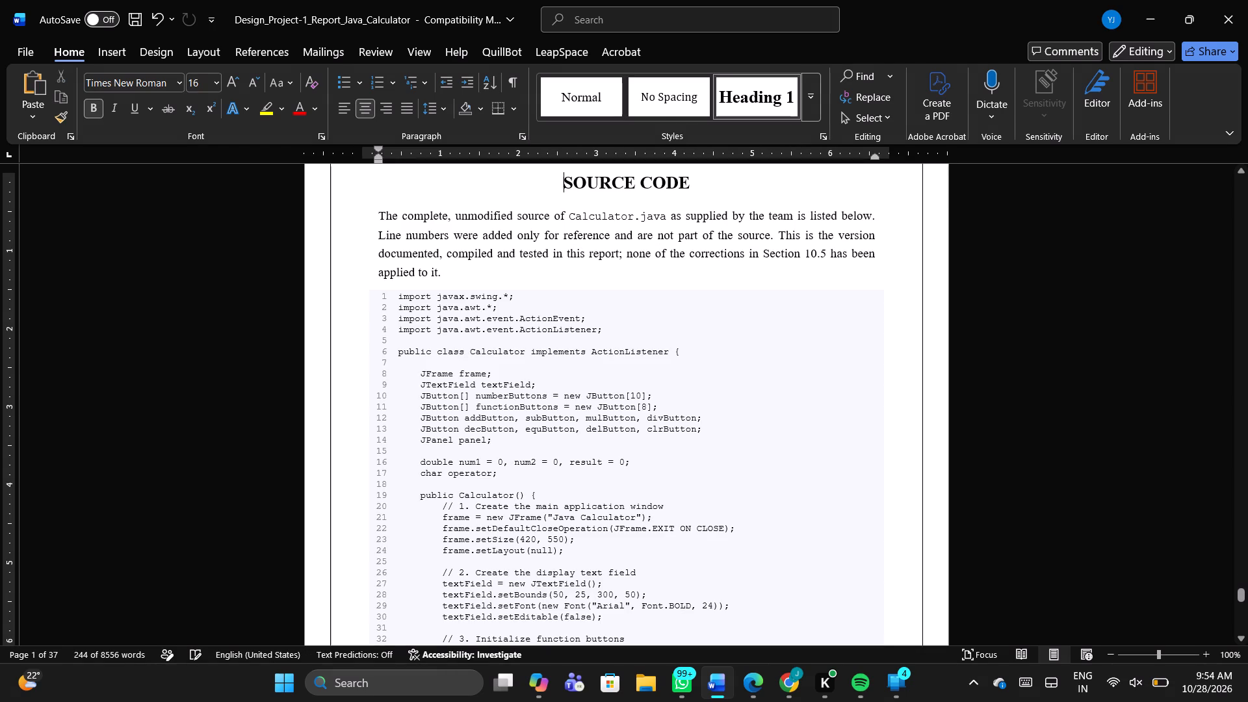
Delete the whole of section 10.5, Suggested Corrections, including its heading, introductory text and Table 10.3.
scroll(525, 190, up, 3)
scroll(525, 190, down, 1)
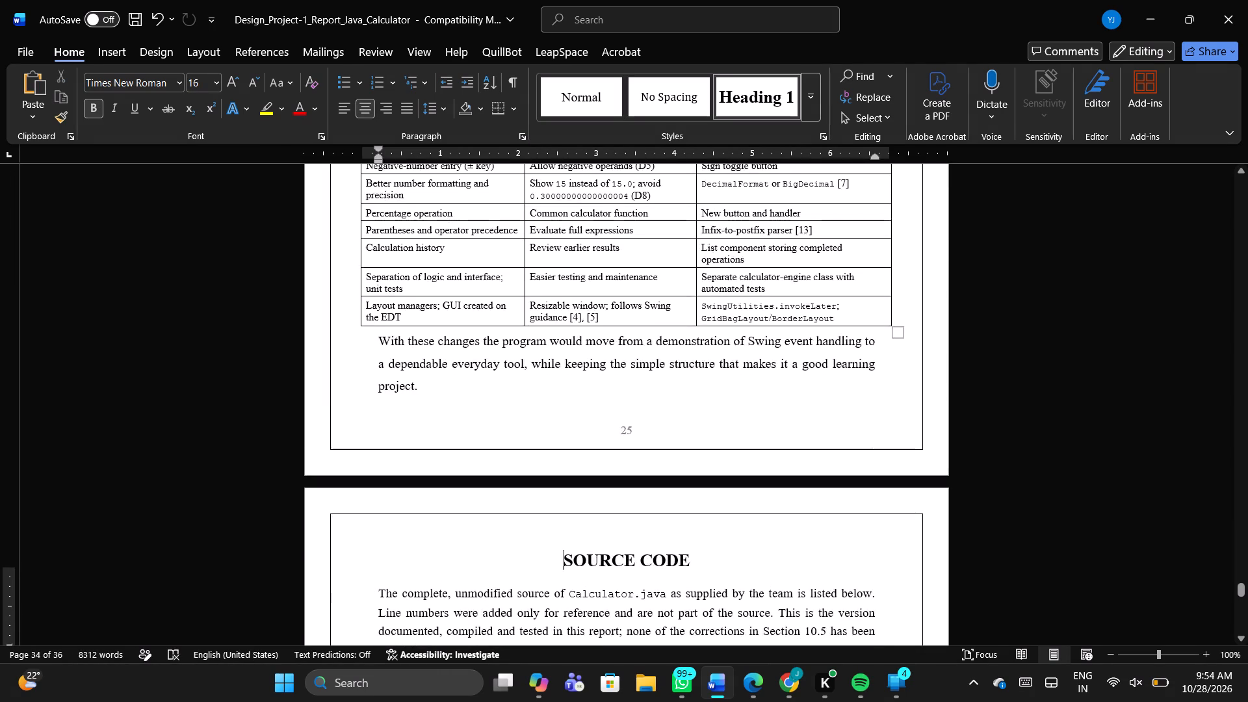
scroll(525, 190, down, 1)
scroll(525, 190, up, 1)
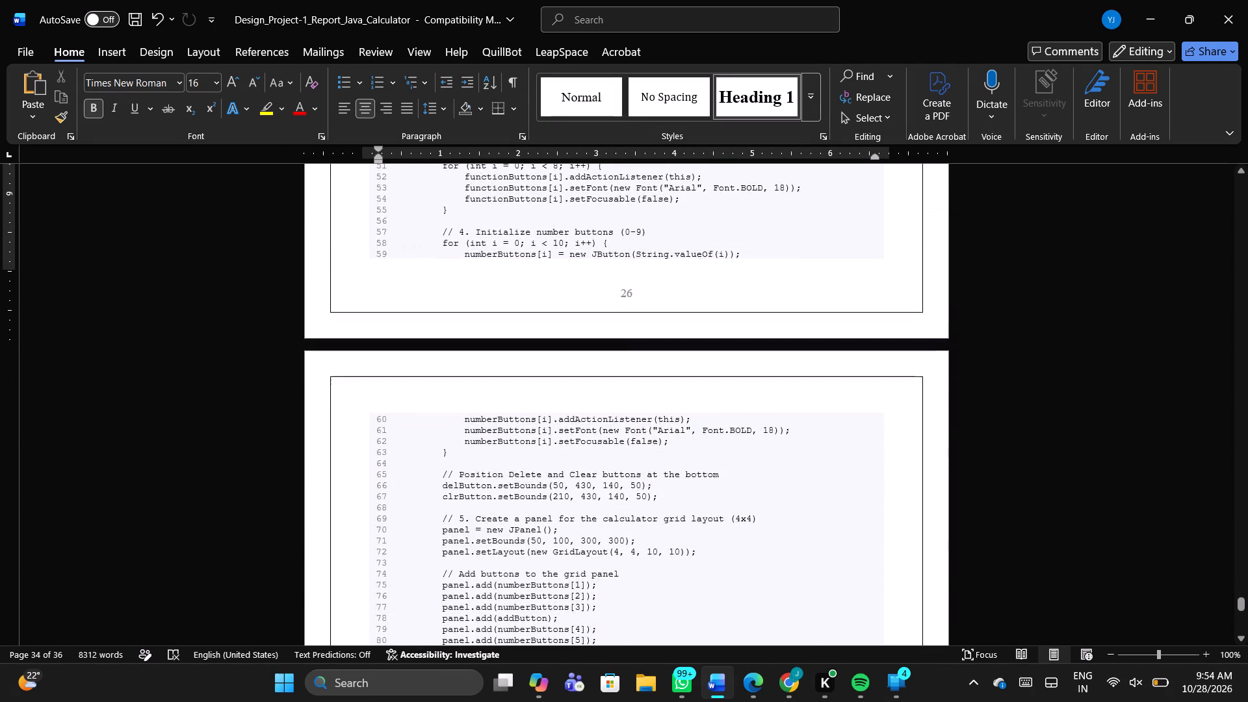
scroll(525, 190, up, 5)
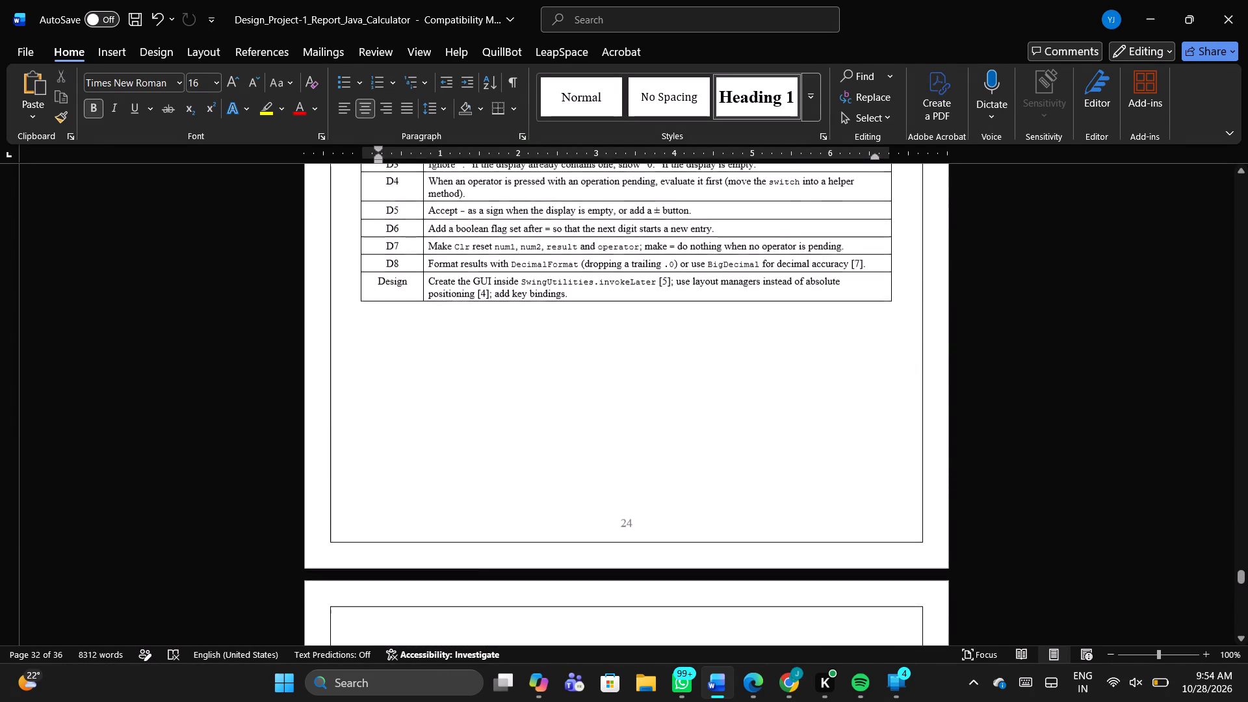
scroll(525, 190, up, 2)
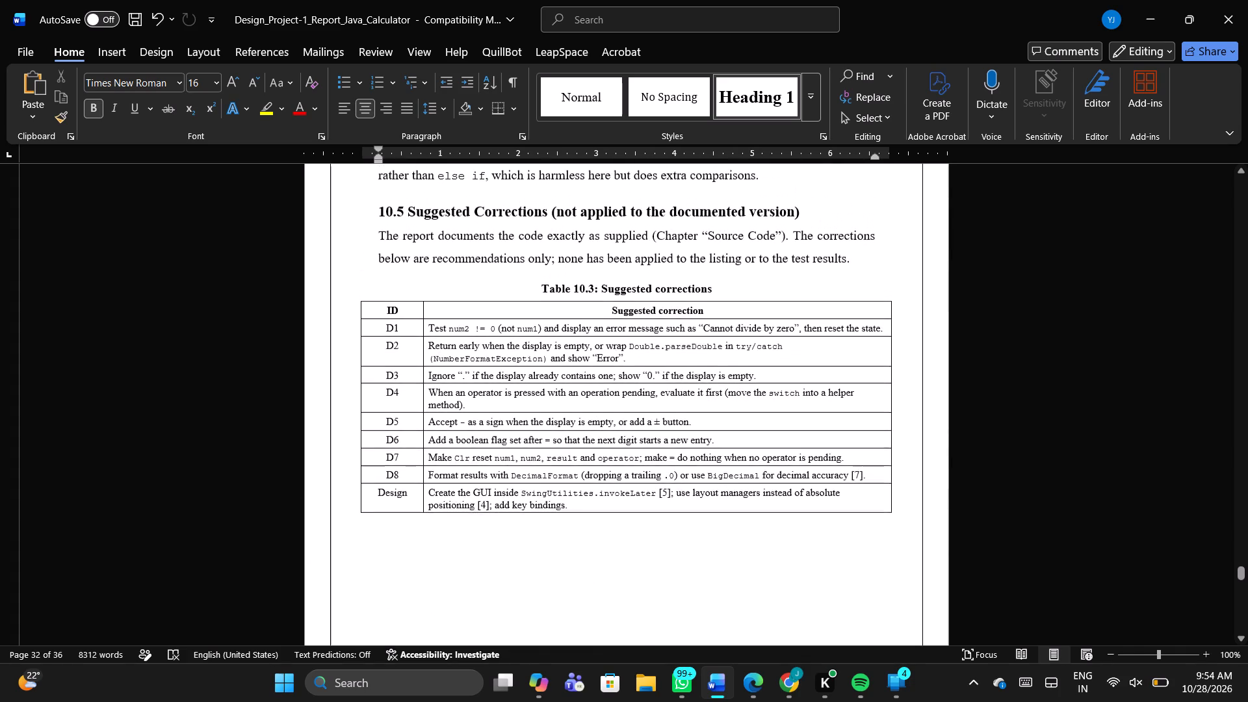
scroll(525, 190, up, 1)
scroll(525, 190, down, 1)
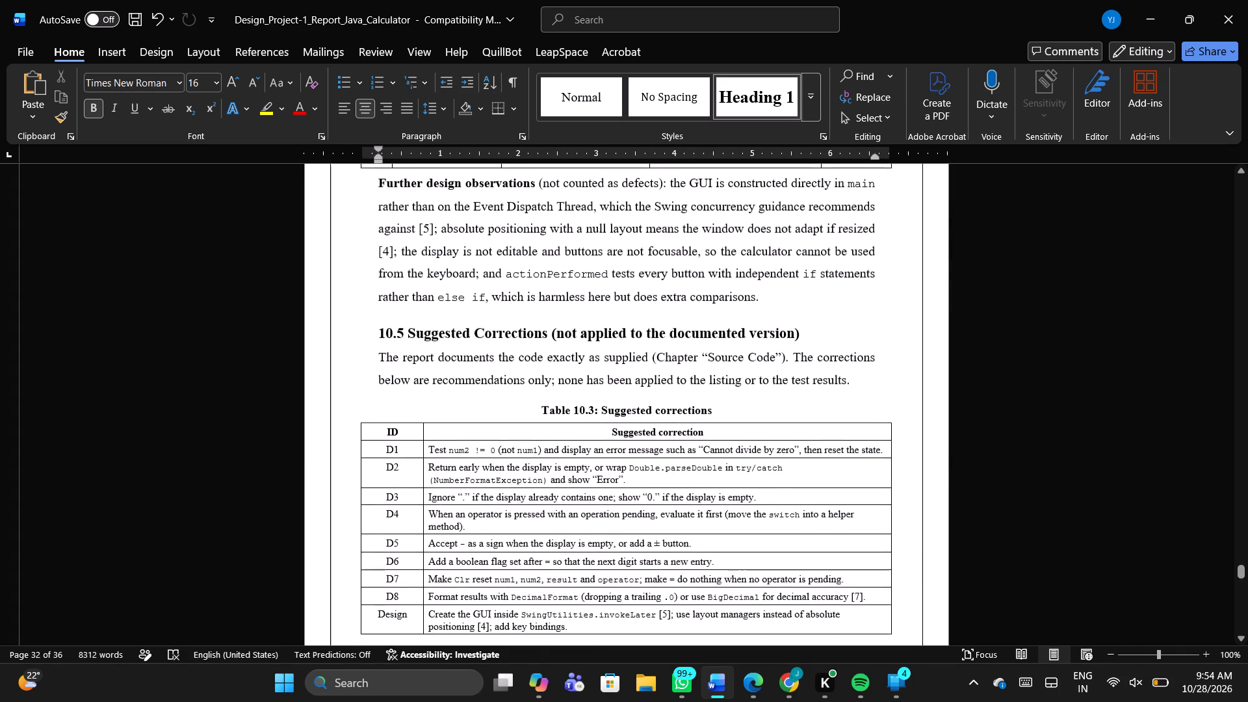
scroll(525, 190, down, 1)
scroll(517, 242, up, 5)
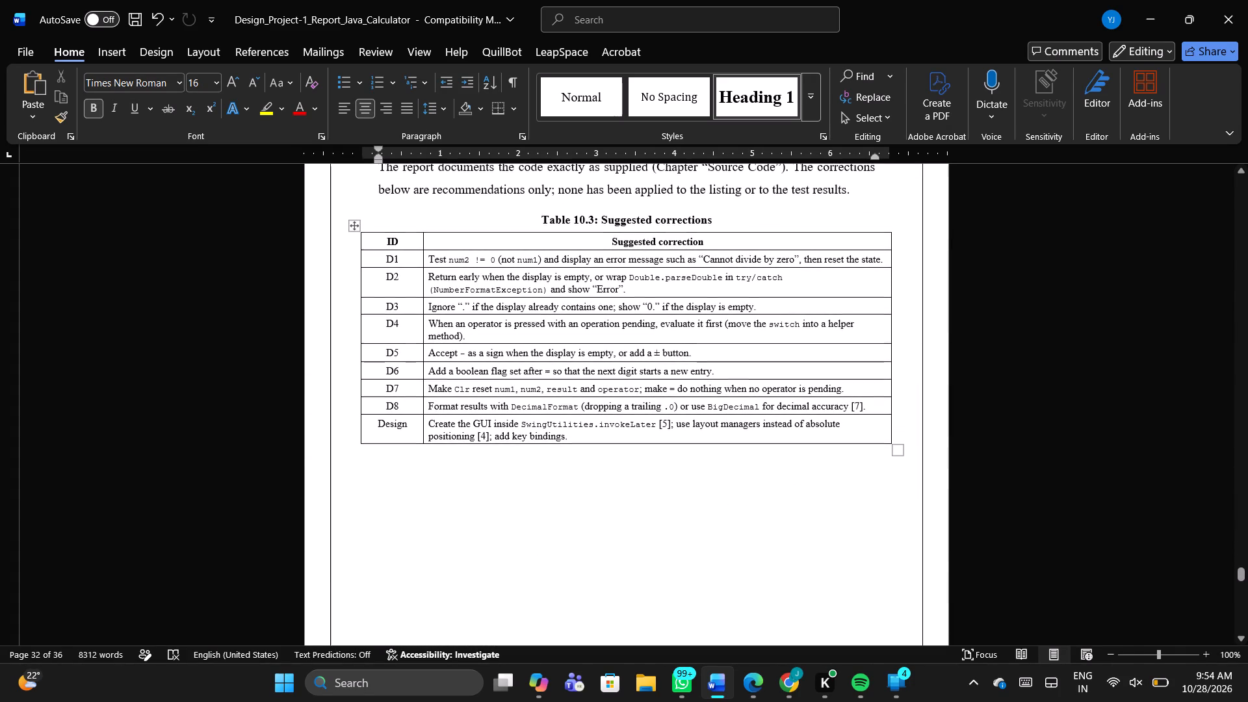
scroll(616, 482, up, 1)
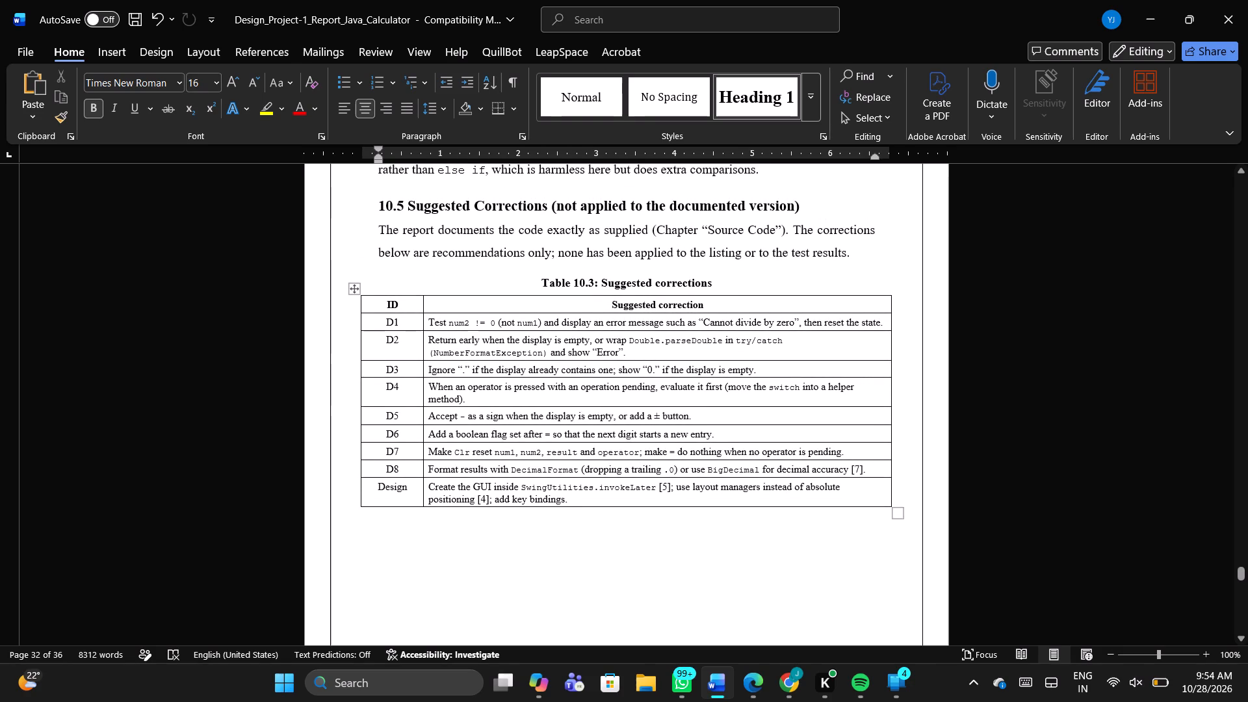
drag(619, 561, 400, 202)
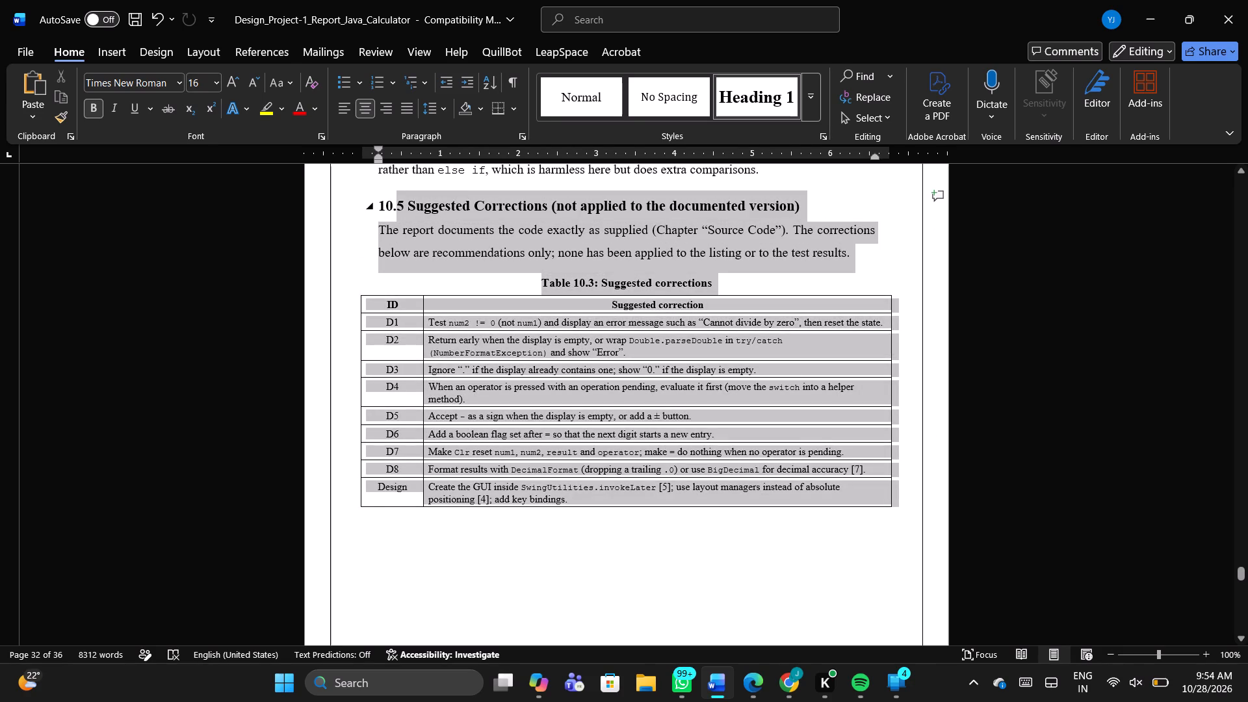
drag(400, 202, 386, 203)
key(equal)
key(BackSpace)
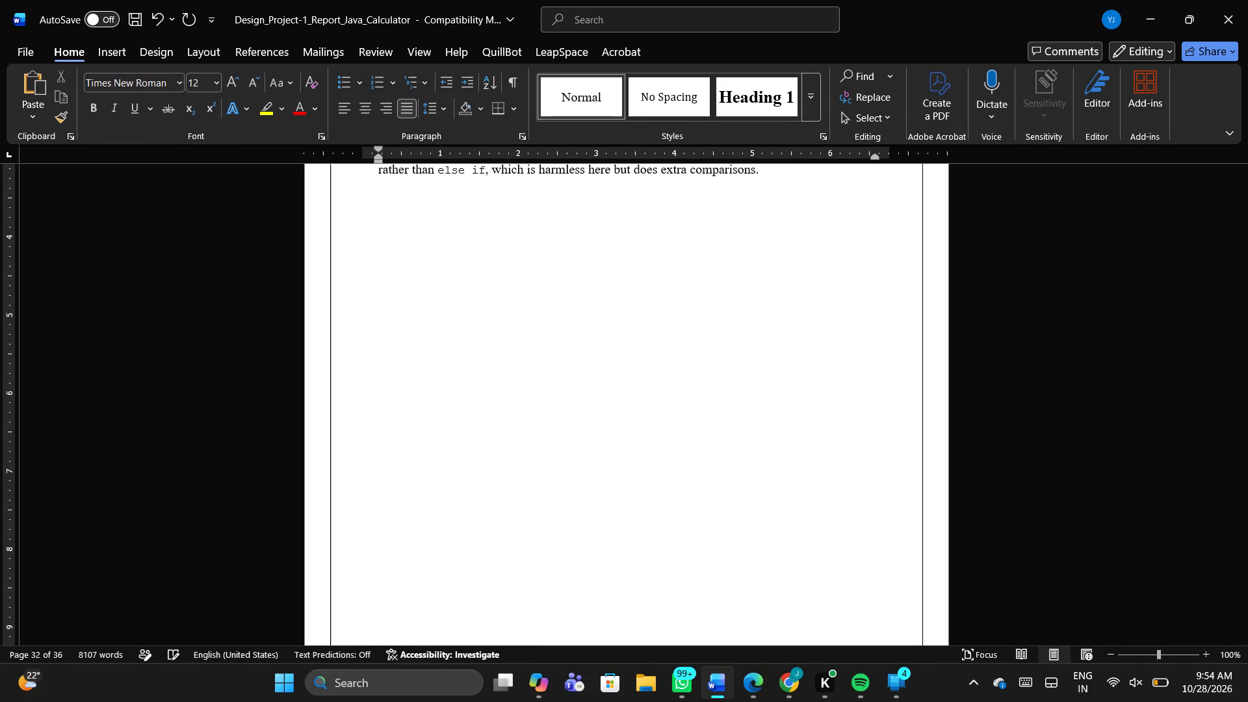
Review the report's chapters from the Results and Discussion chapter back to the Contents pages.
scroll(386, 203, up, 8)
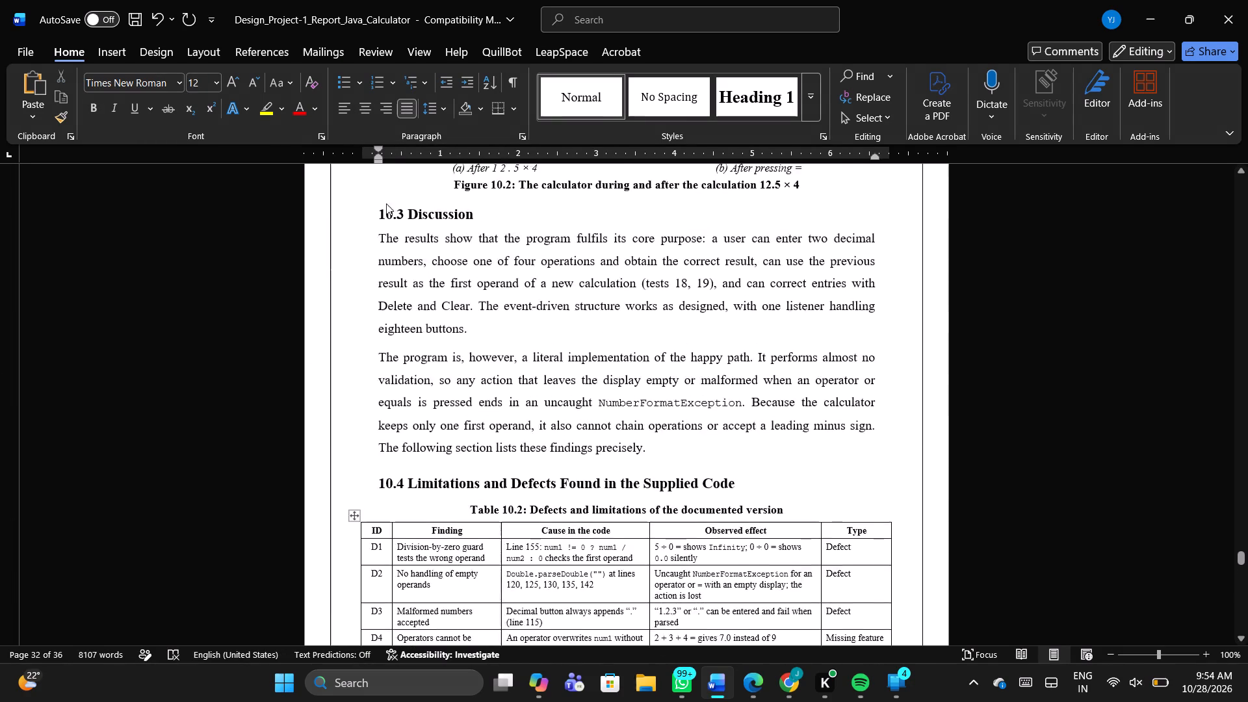
scroll(386, 203, up, 10)
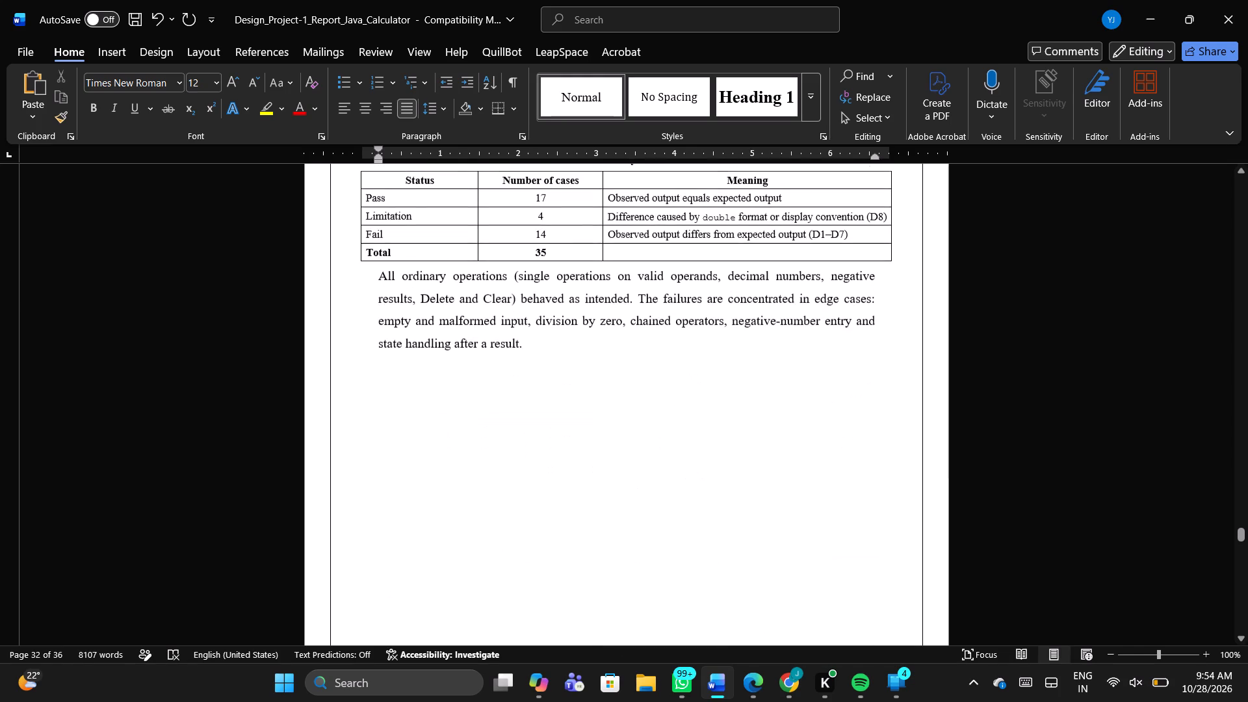
scroll(386, 203, up, 7)
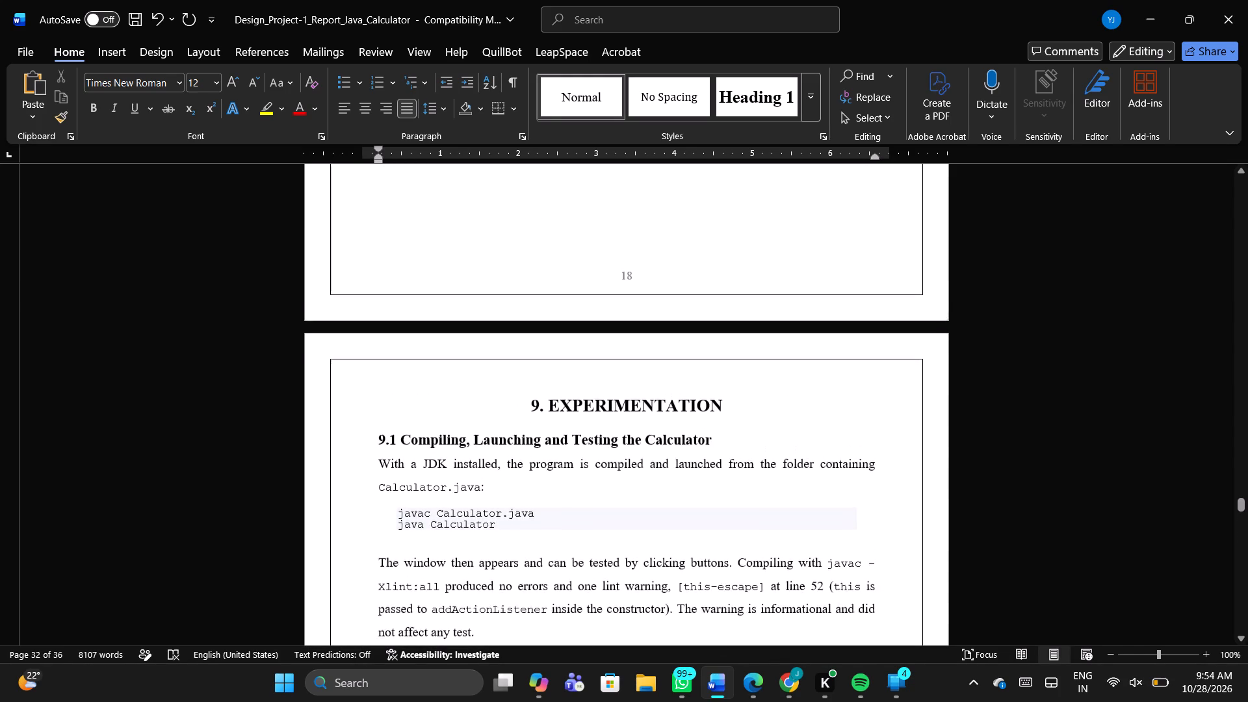
scroll(386, 203, up, 6)
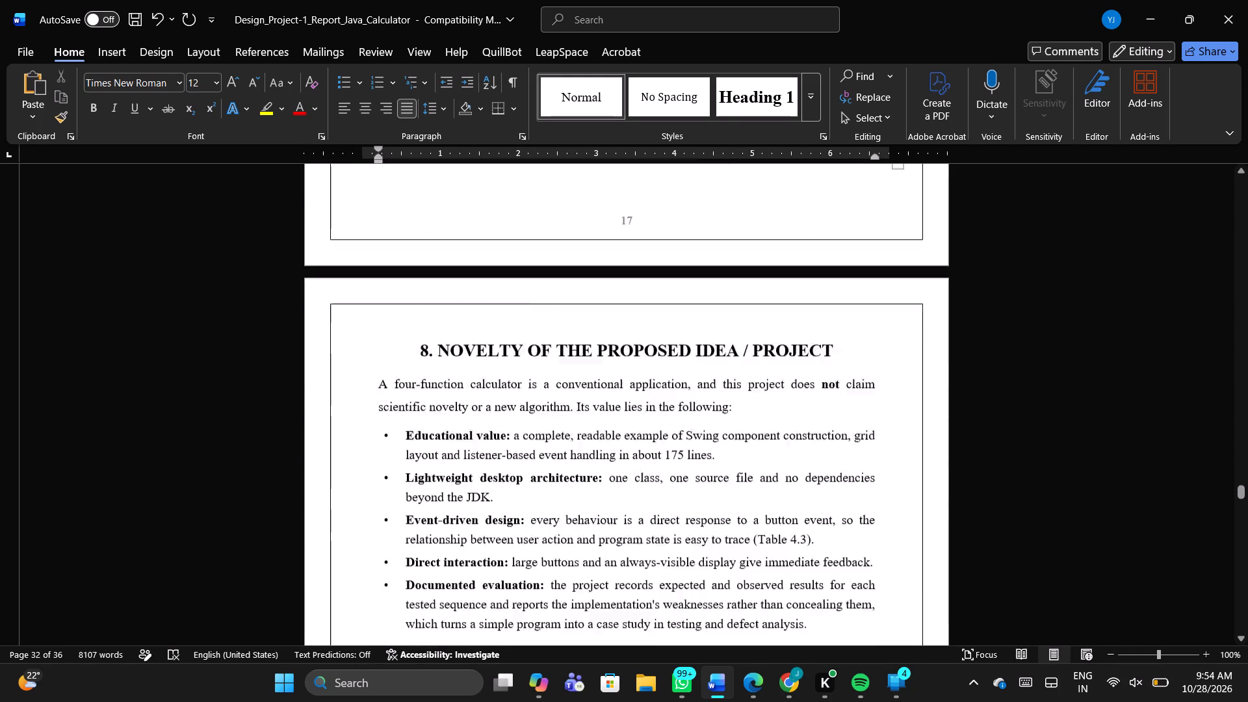
scroll(386, 203, up, 7)
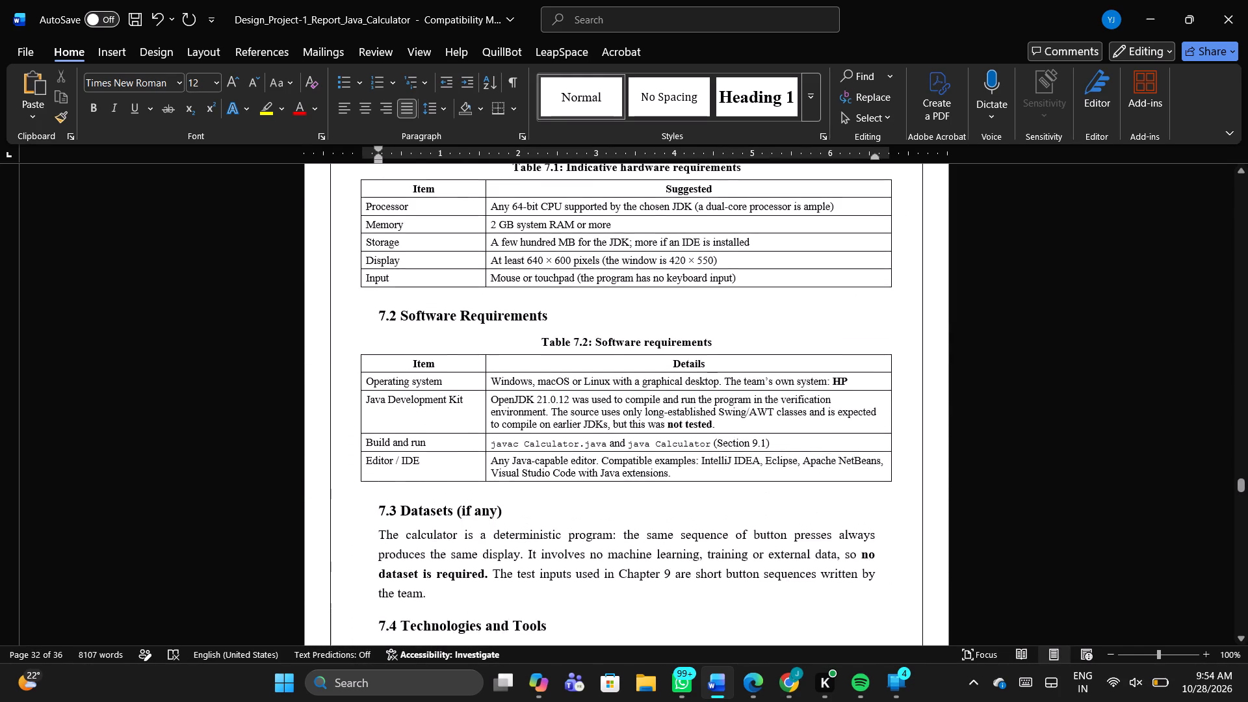
scroll(386, 203, up, 8)
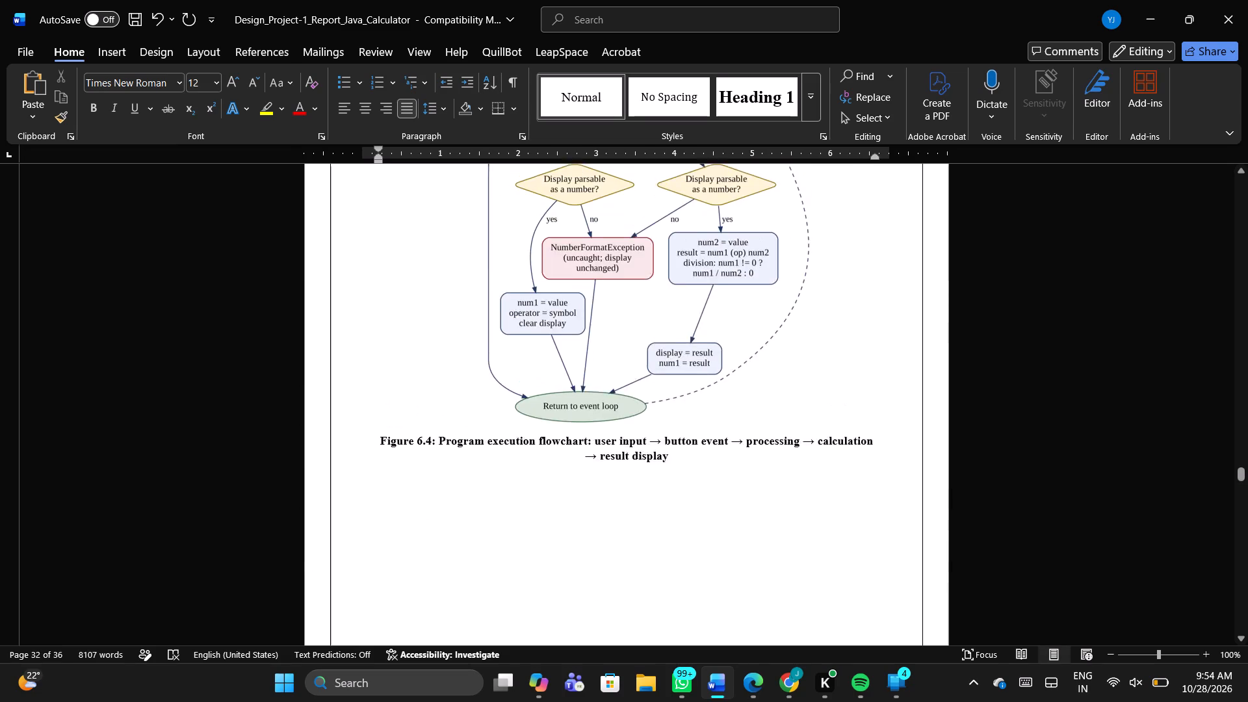
scroll(386, 203, up, 7)
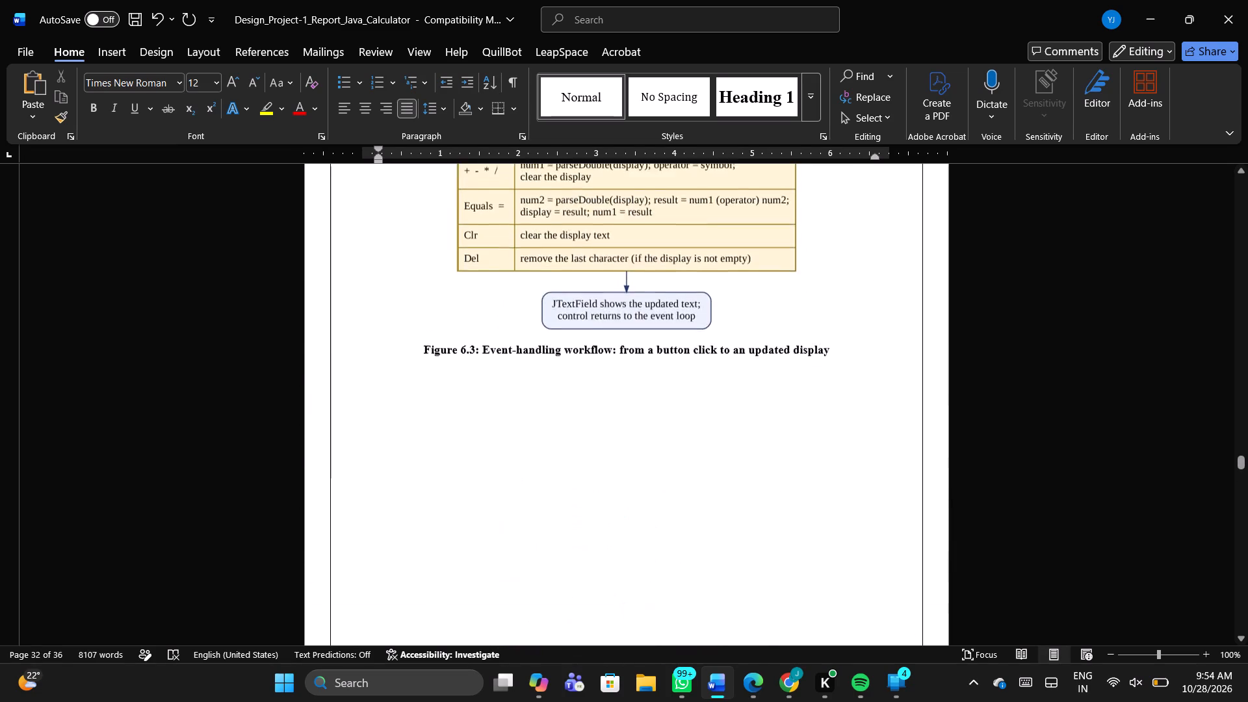
scroll(386, 203, up, 9)
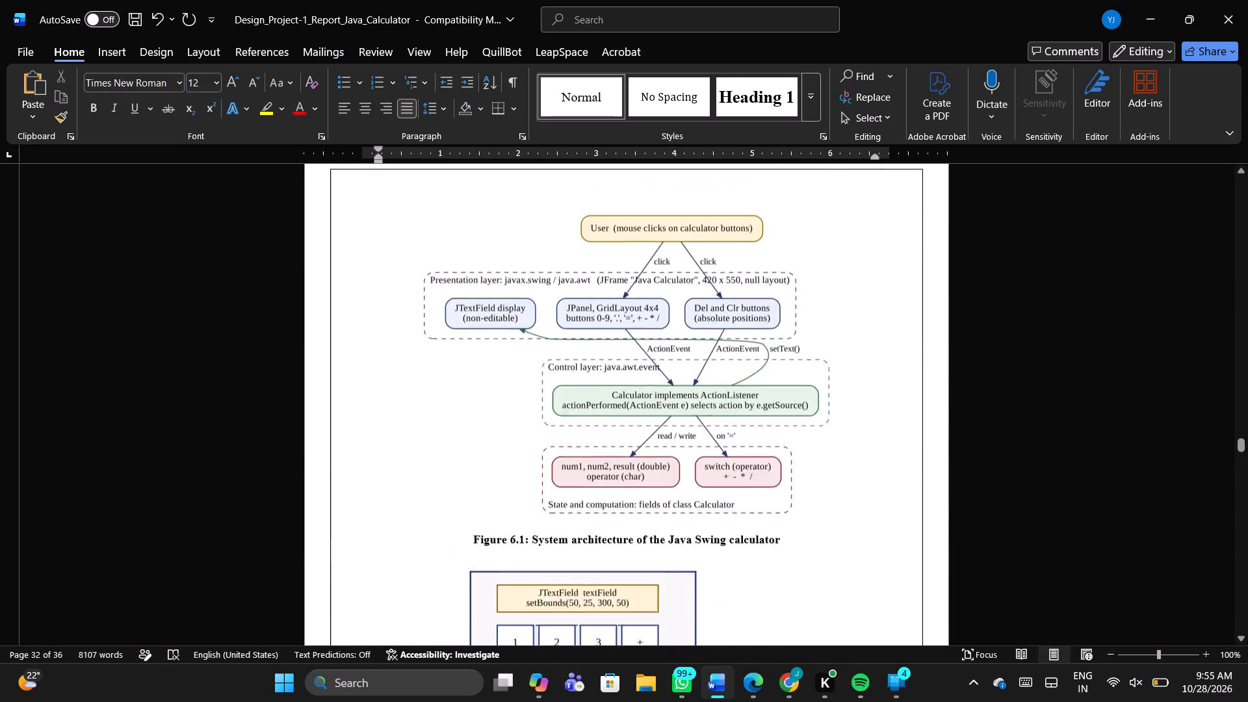
scroll(386, 203, up, 11)
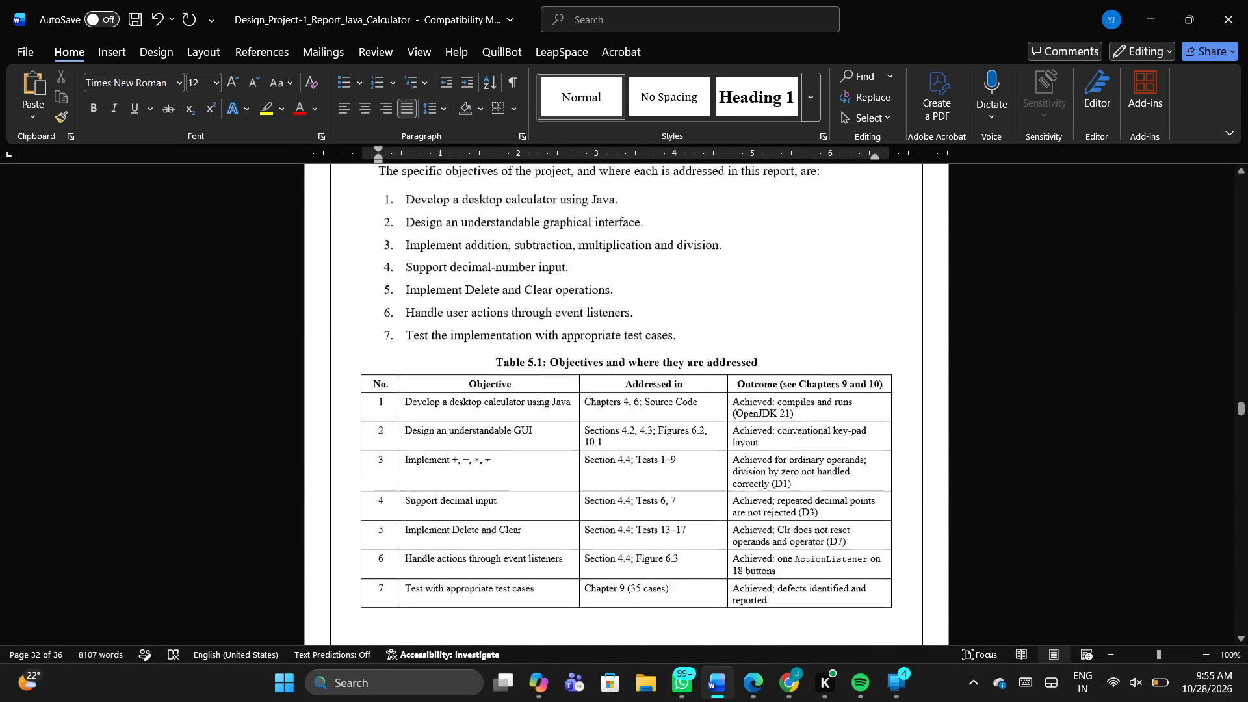
scroll(476, 311, up, 8)
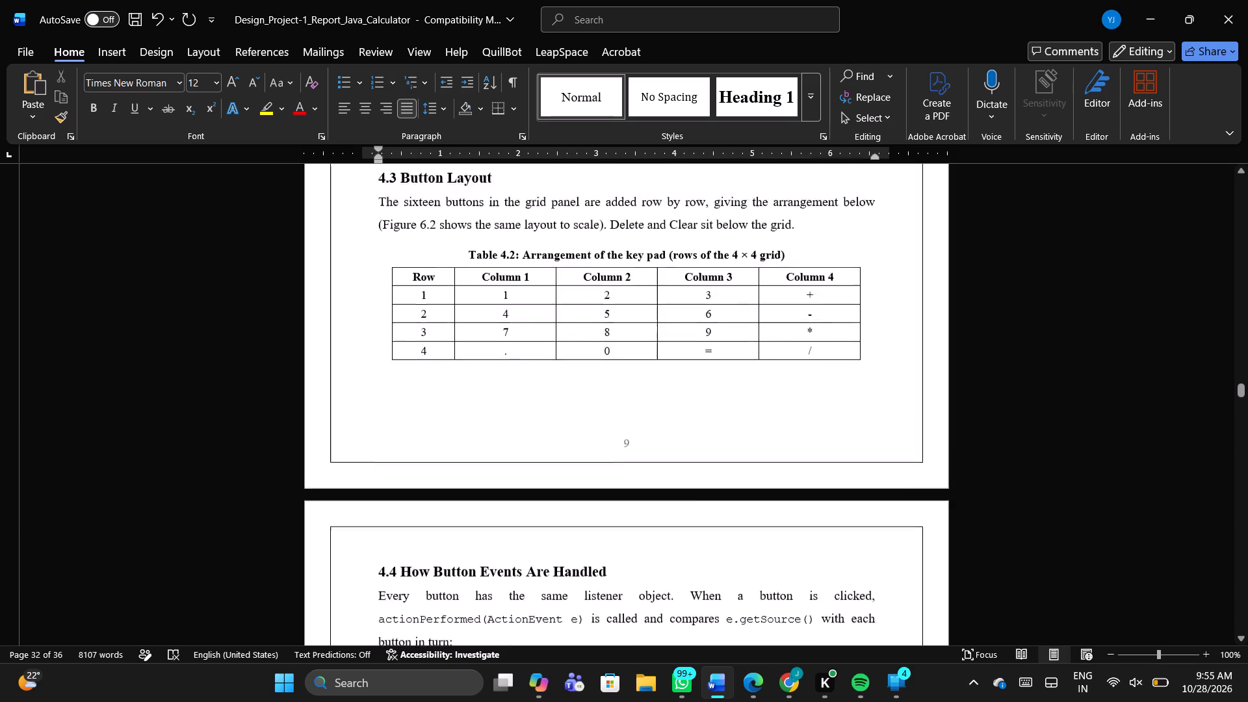
scroll(476, 311, up, 9)
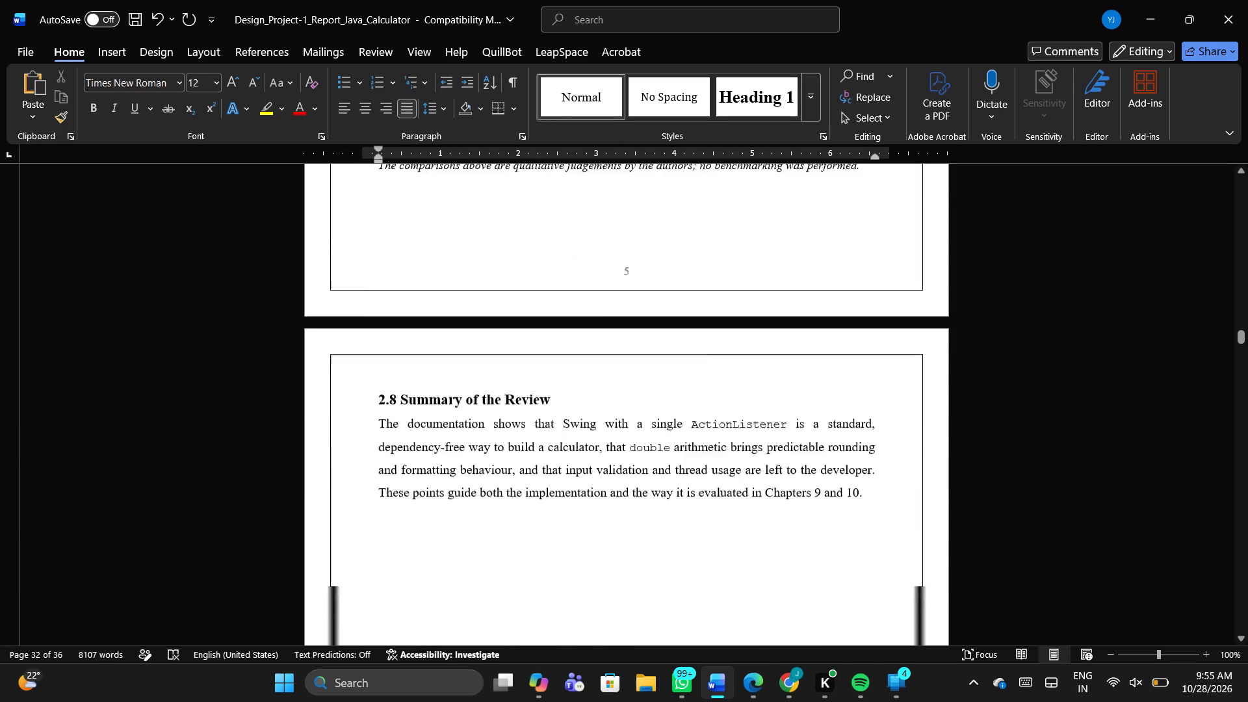
scroll(476, 311, up, 9)
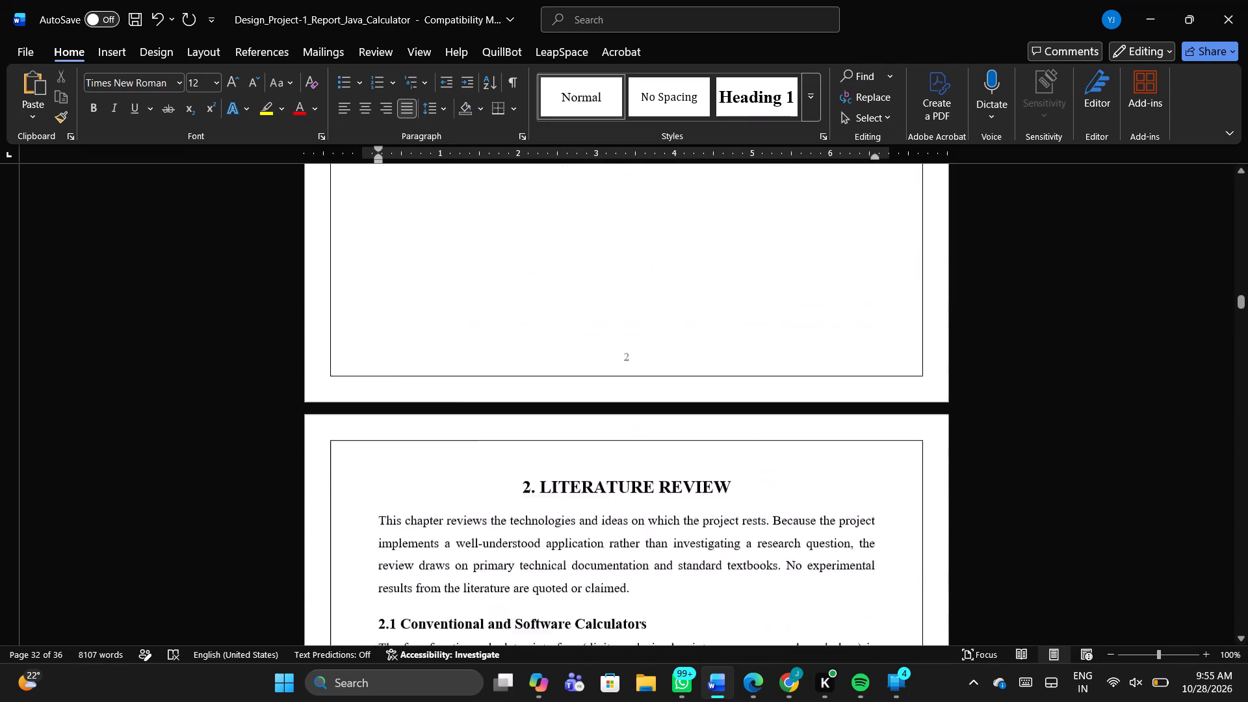
scroll(476, 311, up, 7)
Collapse chapter 2, Literature Review, under its heading and delete the whole chapter.
scroll(476, 311, down, 1)
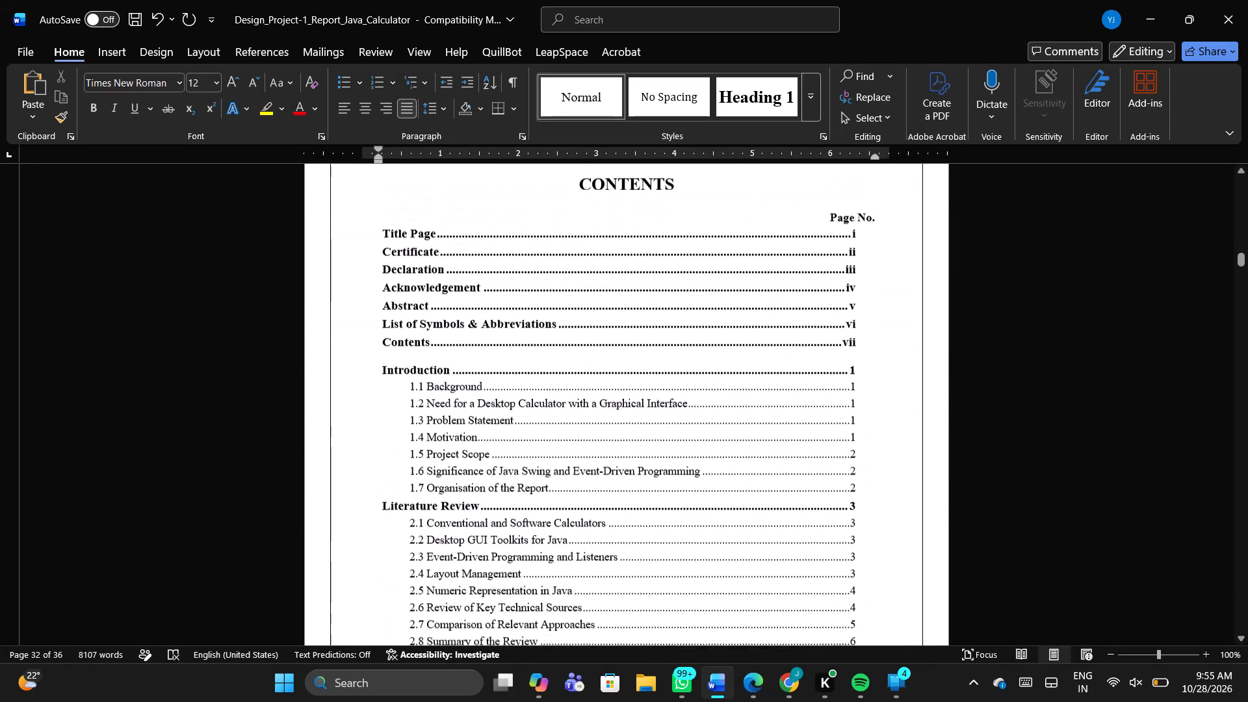
scroll(476, 311, down, 8)
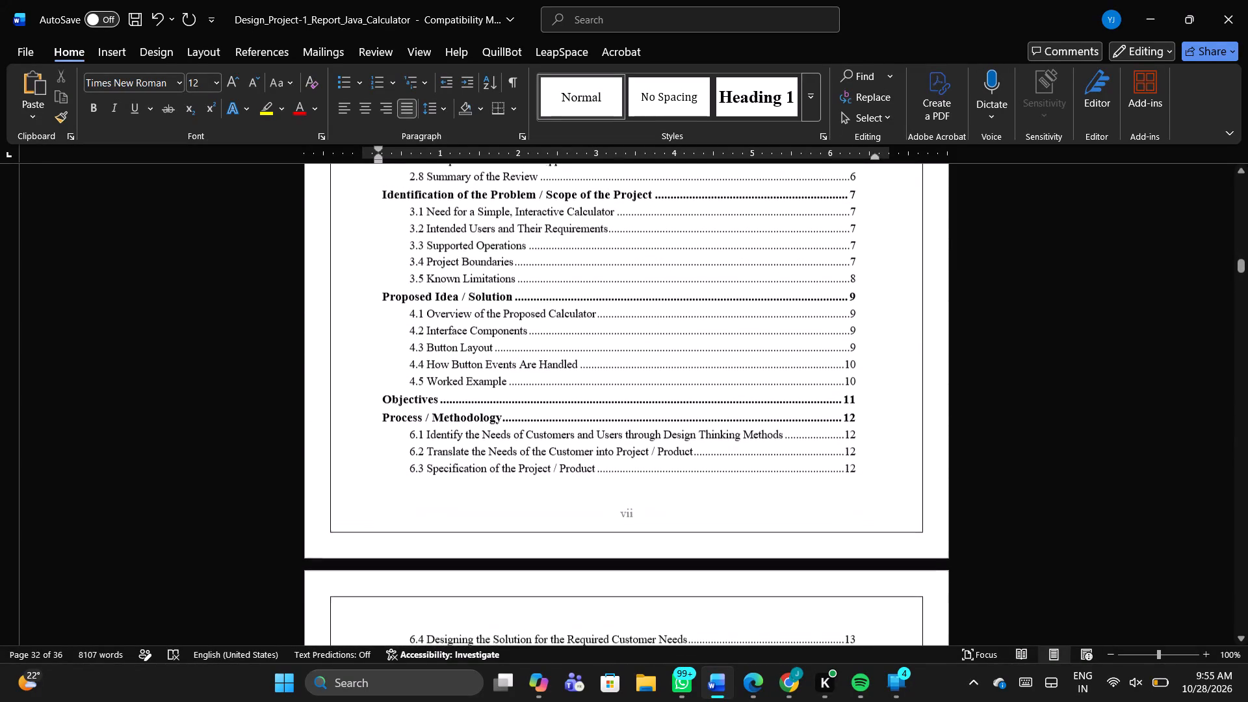
scroll(476, 311, down, 4)
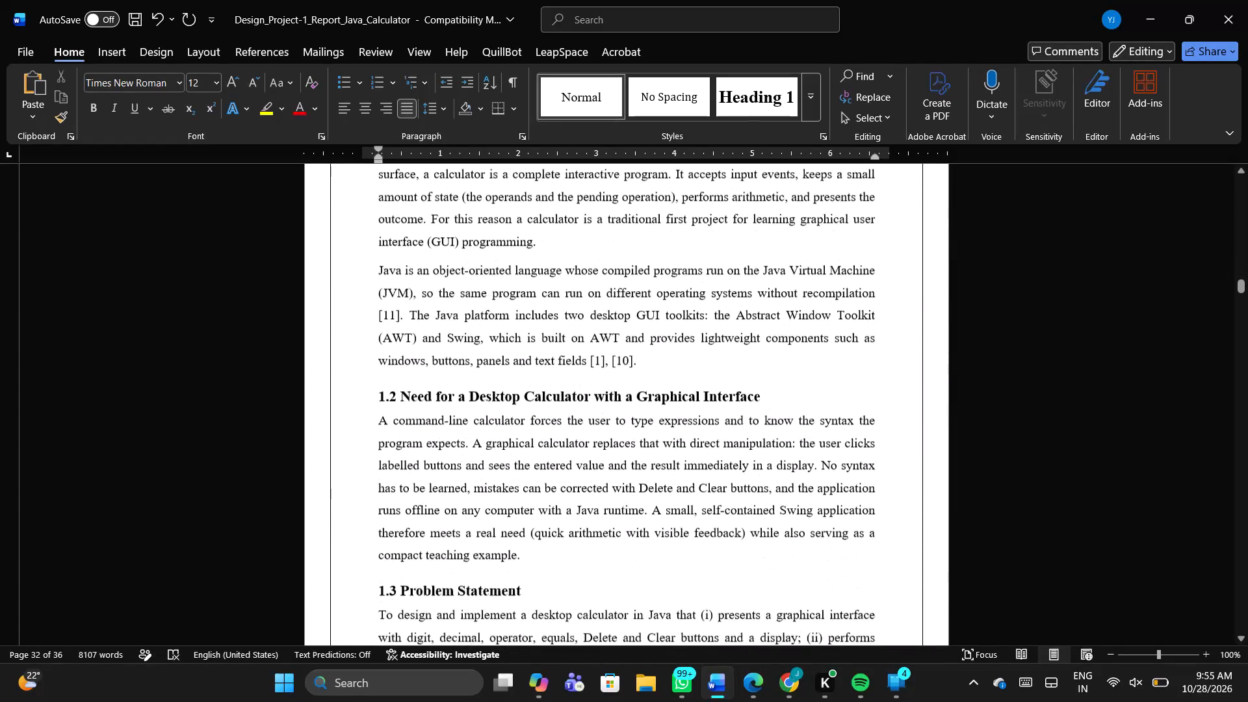
scroll(476, 311, down, 4)
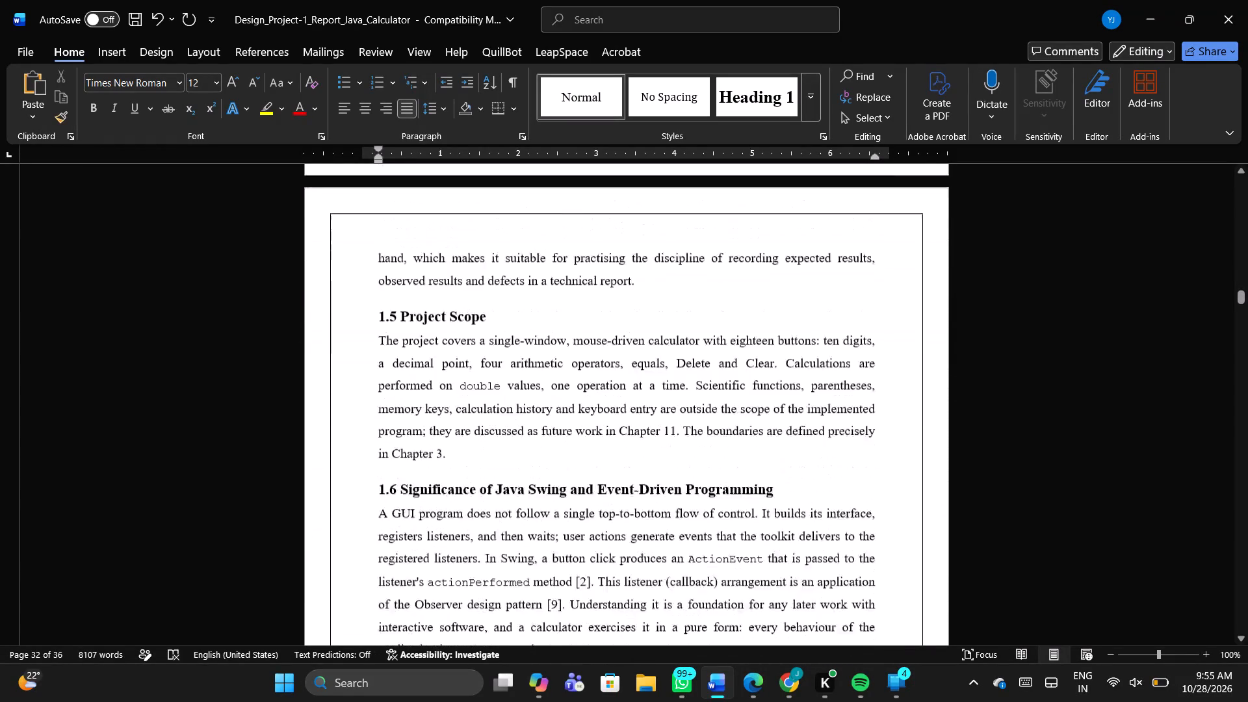
scroll(476, 311, down, 4)
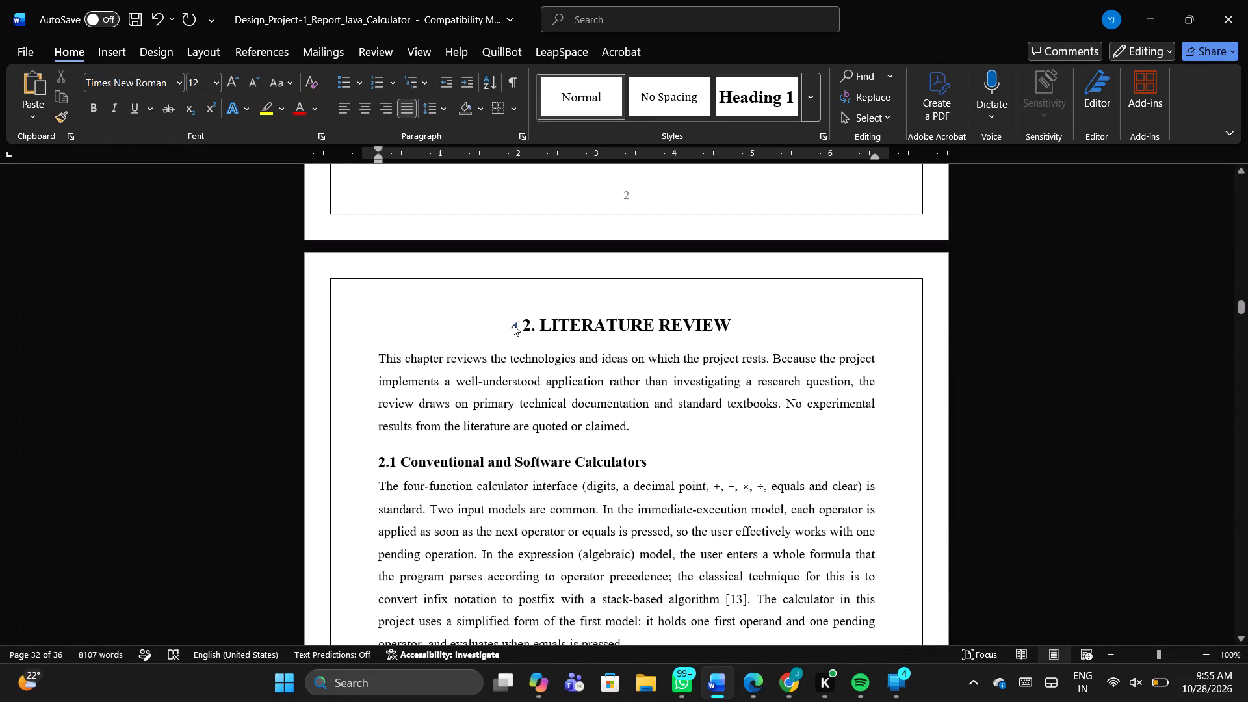
click(513, 324)
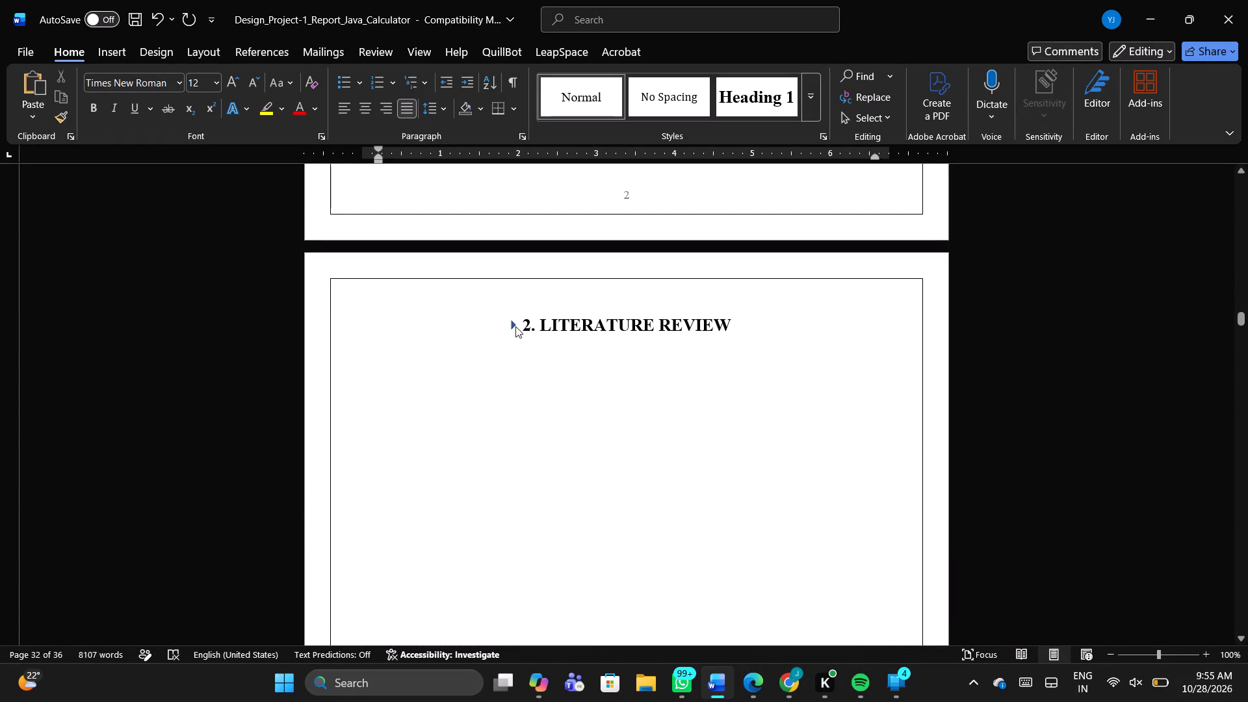
drag(746, 324, 509, 320)
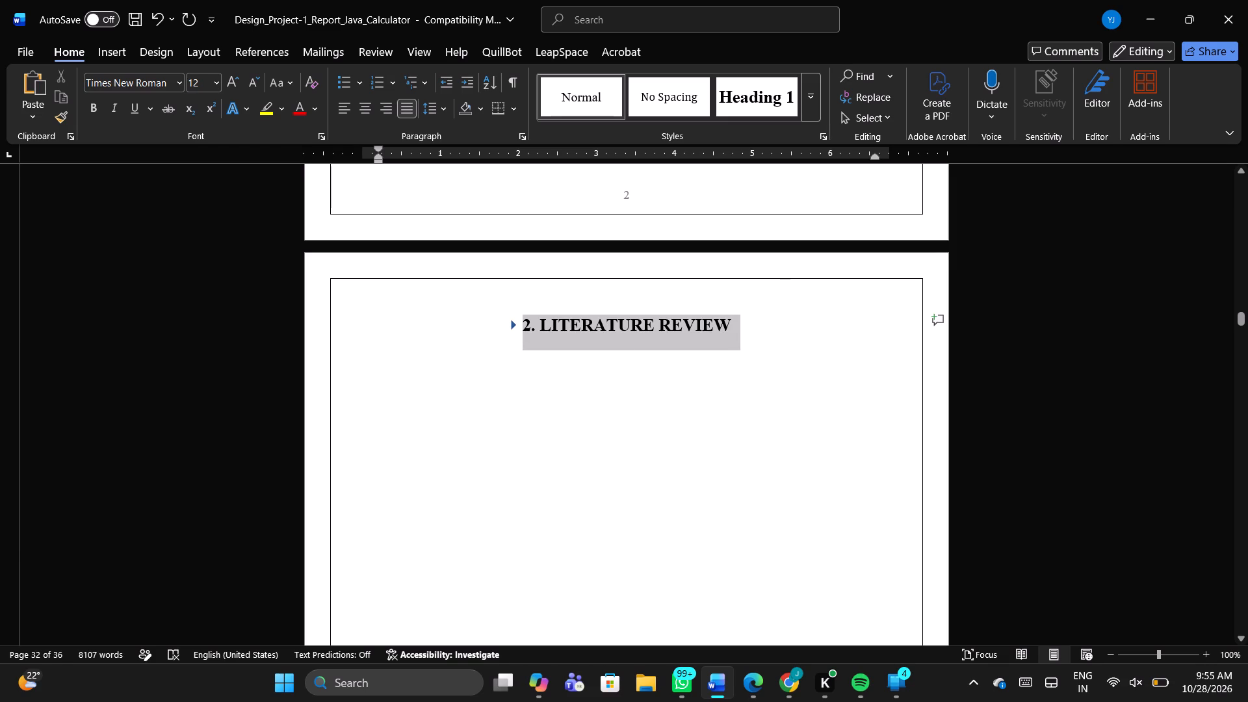
drag(509, 320, 505, 318)
key(BackSpace)
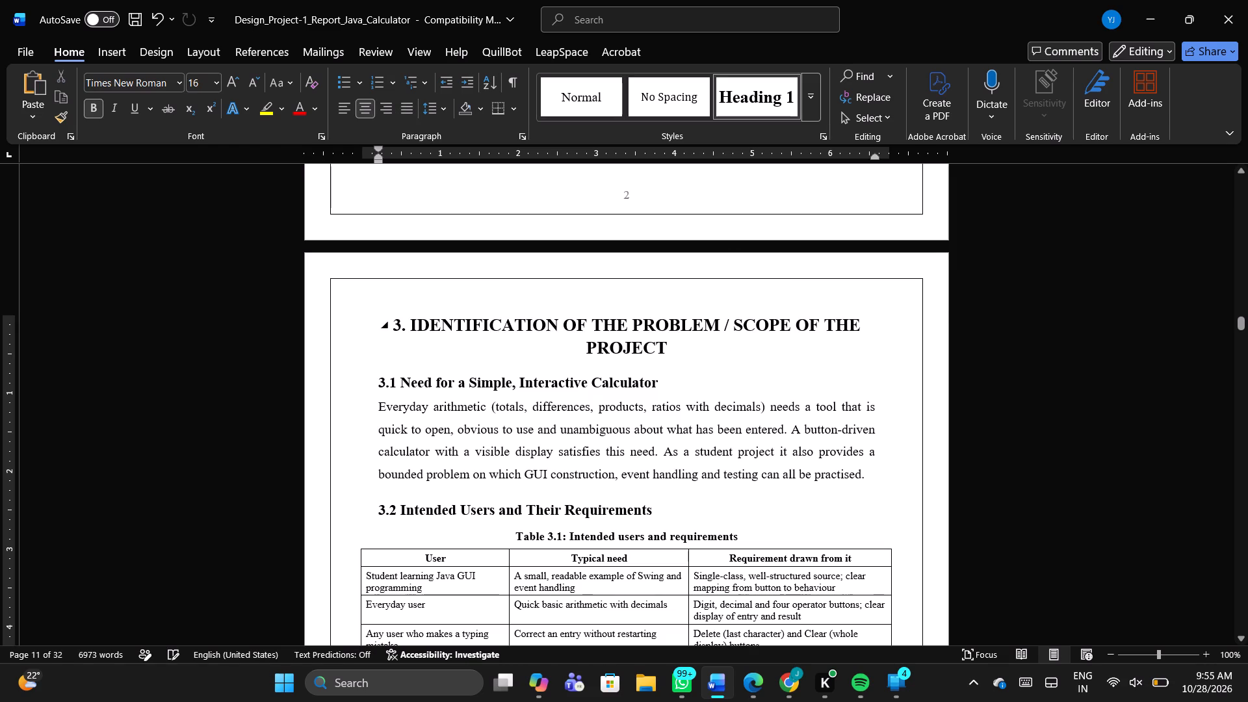
Delete the table of contents from the CONTENTS heading through the words "Plagiarism Report" in the last entry.
scroll(505, 318, up, 5)
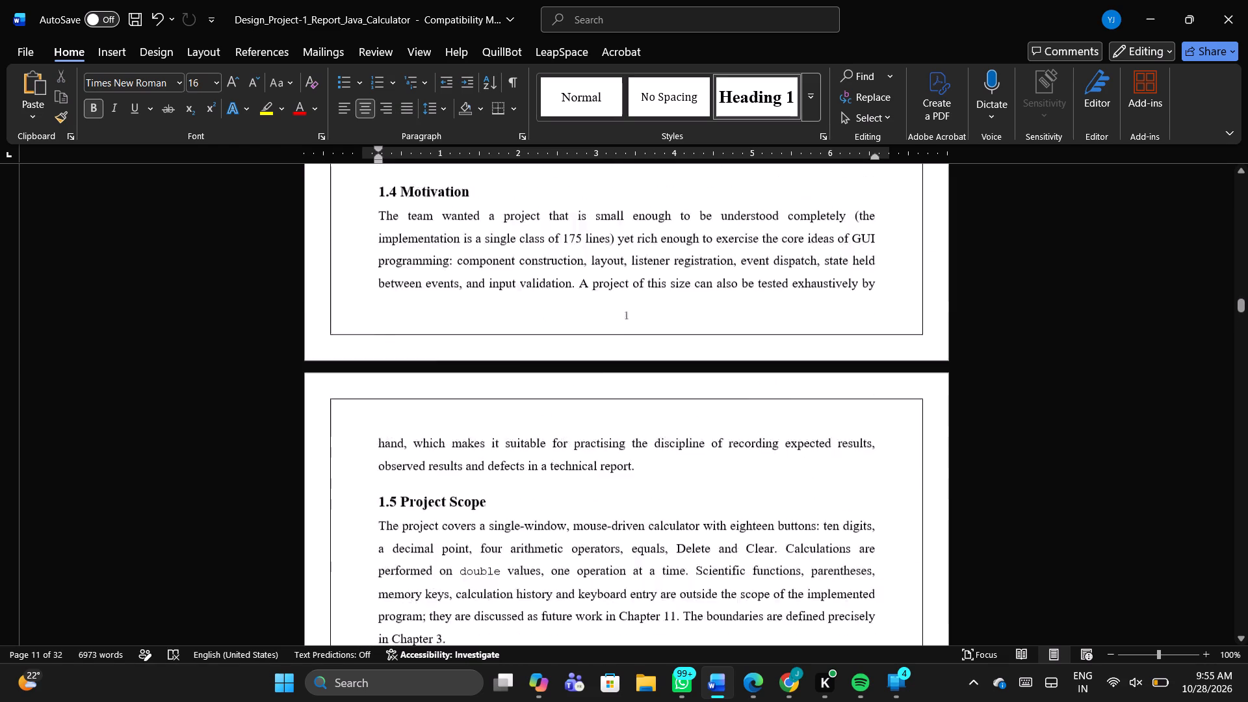
scroll(505, 318, up, 6)
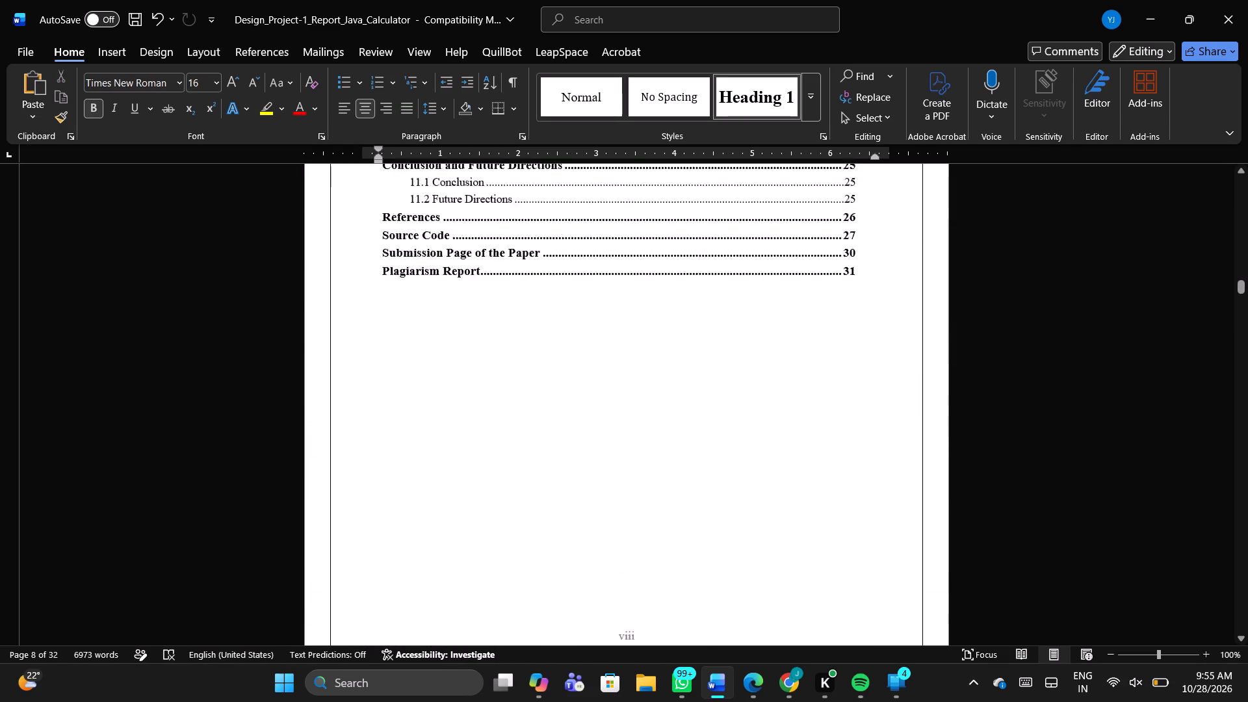
scroll(505, 318, up, 1)
drag(574, 465, 404, 149)
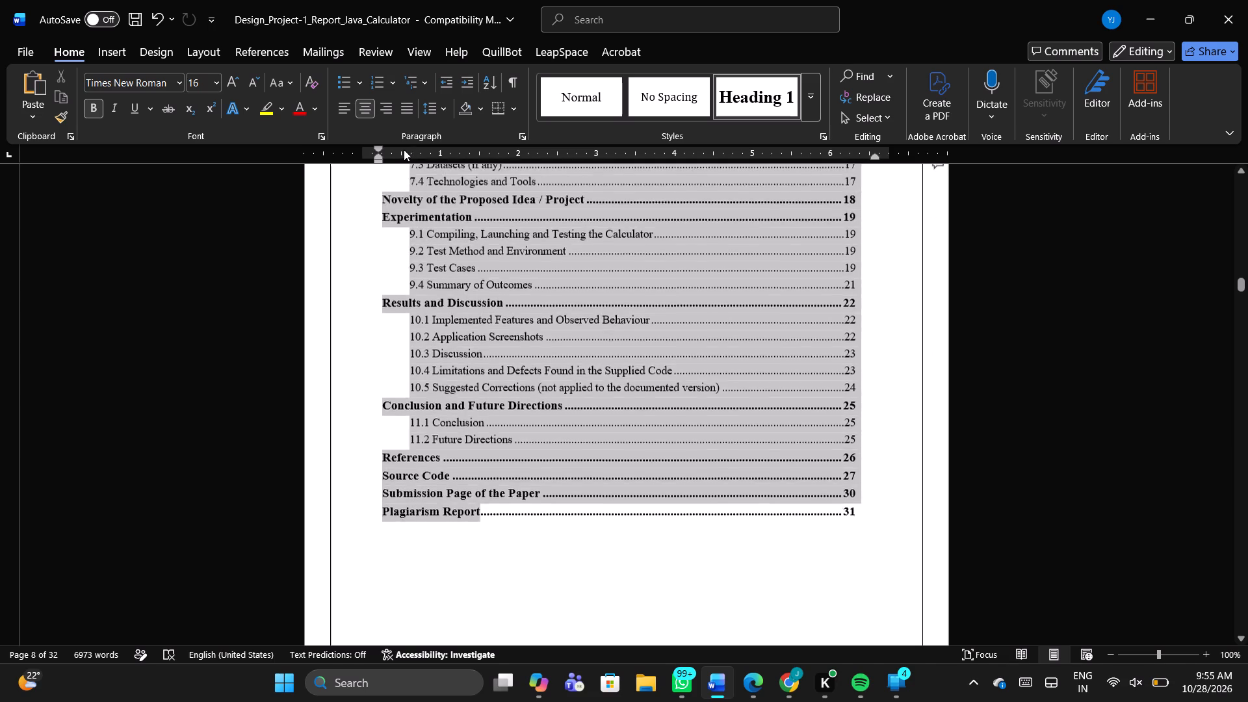
drag(404, 149, 402, 133)
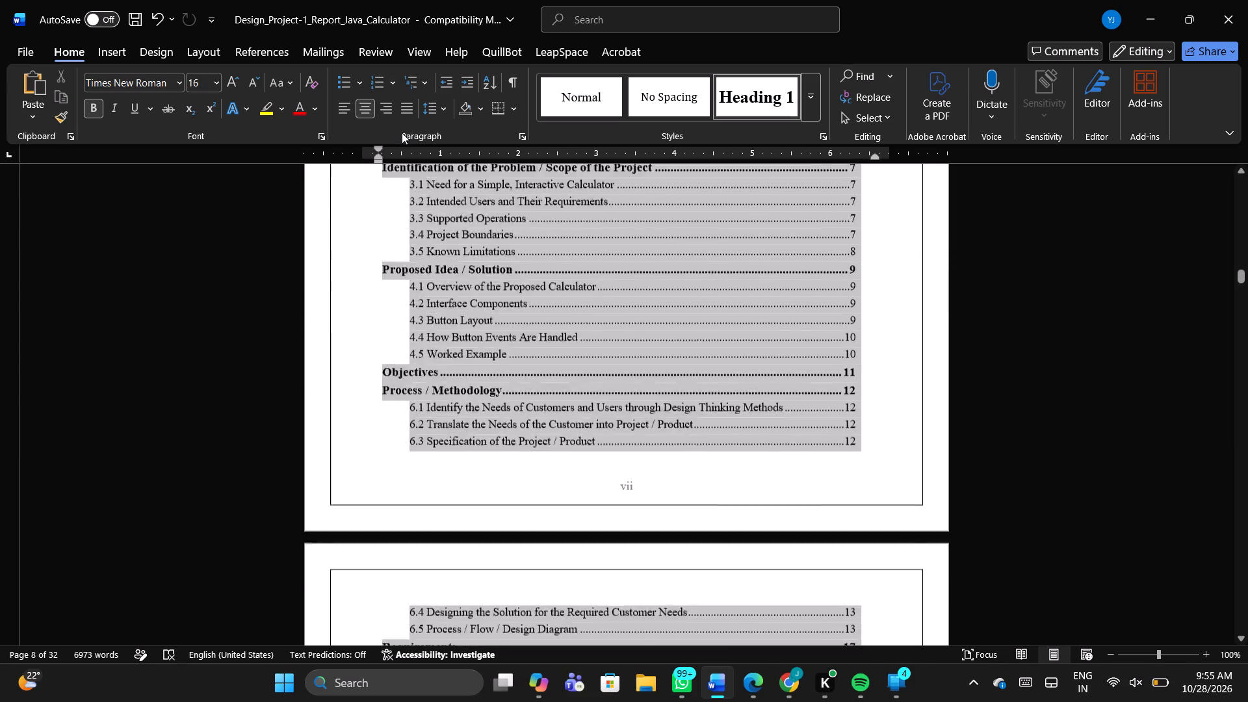
drag(402, 133, 525, 216)
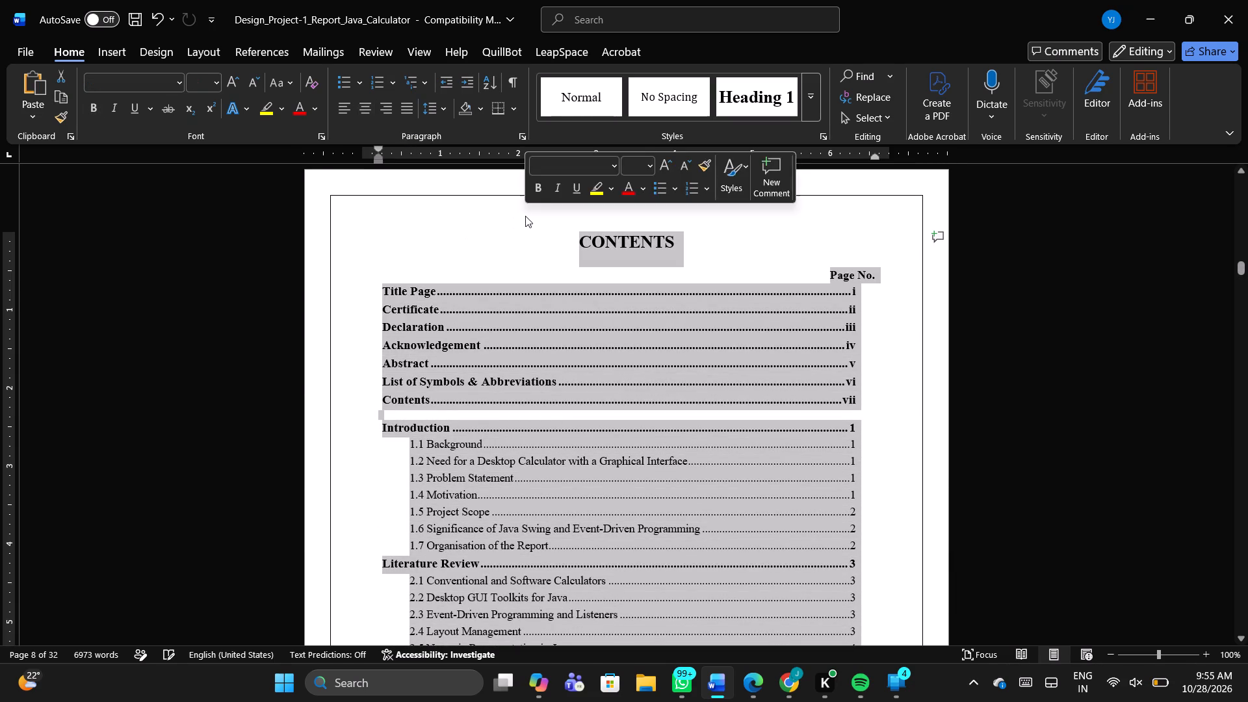
key(BackSpace)
Look through the edited report from the Abstract and abbreviations list to section 10.4.
scroll(525, 216, up, 1)
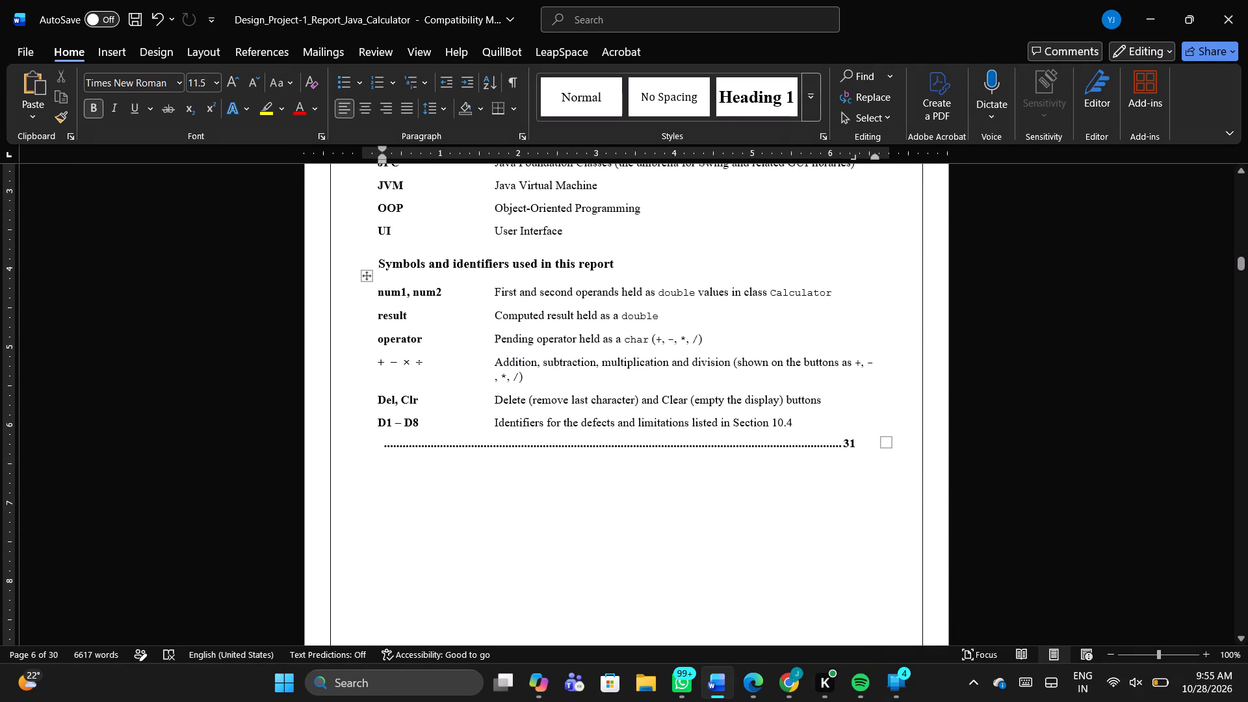
scroll(525, 216, up, 2)
scroll(525, 216, down, 1)
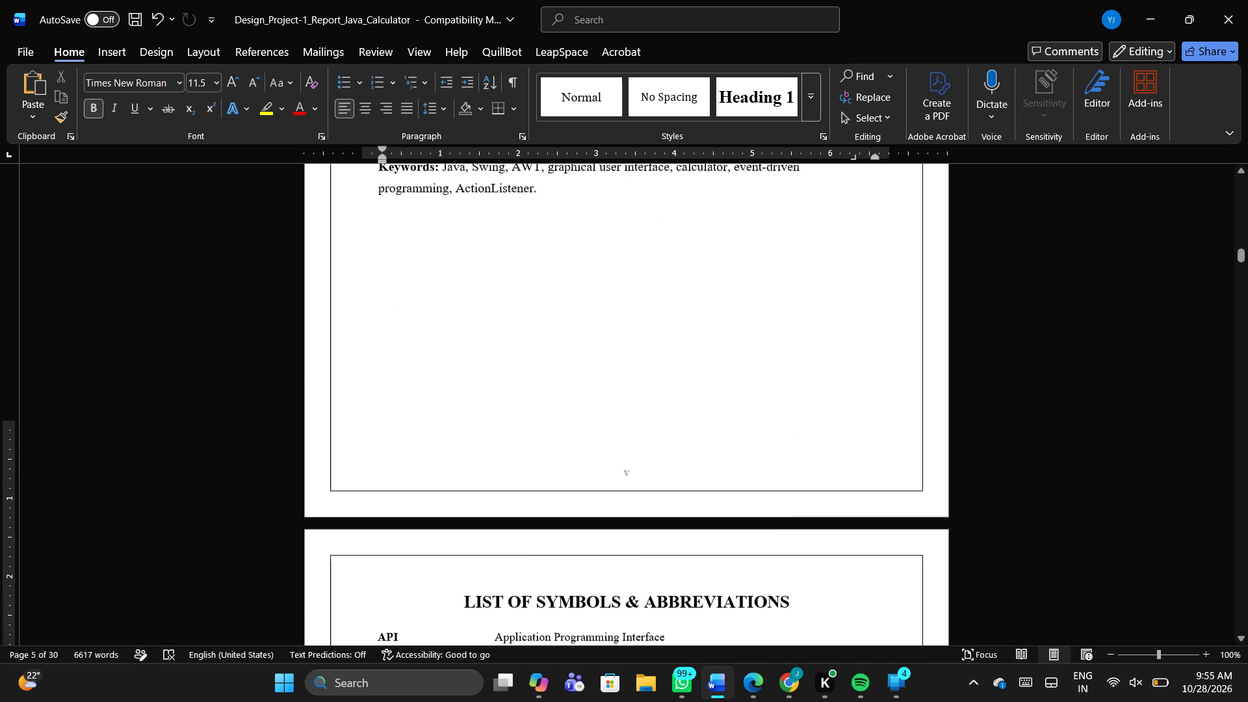
scroll(525, 216, down, 3)
scroll(525, 216, up, 5)
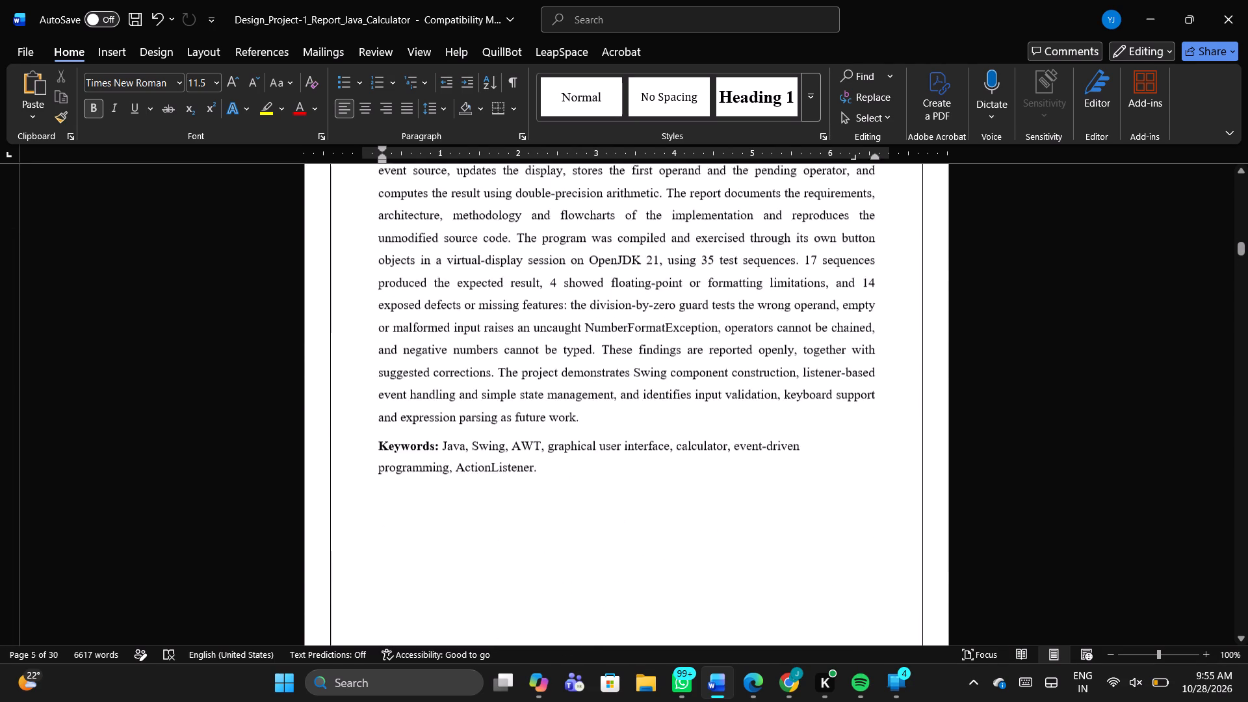
scroll(525, 216, right, 1)
scroll(525, 216, down, 1)
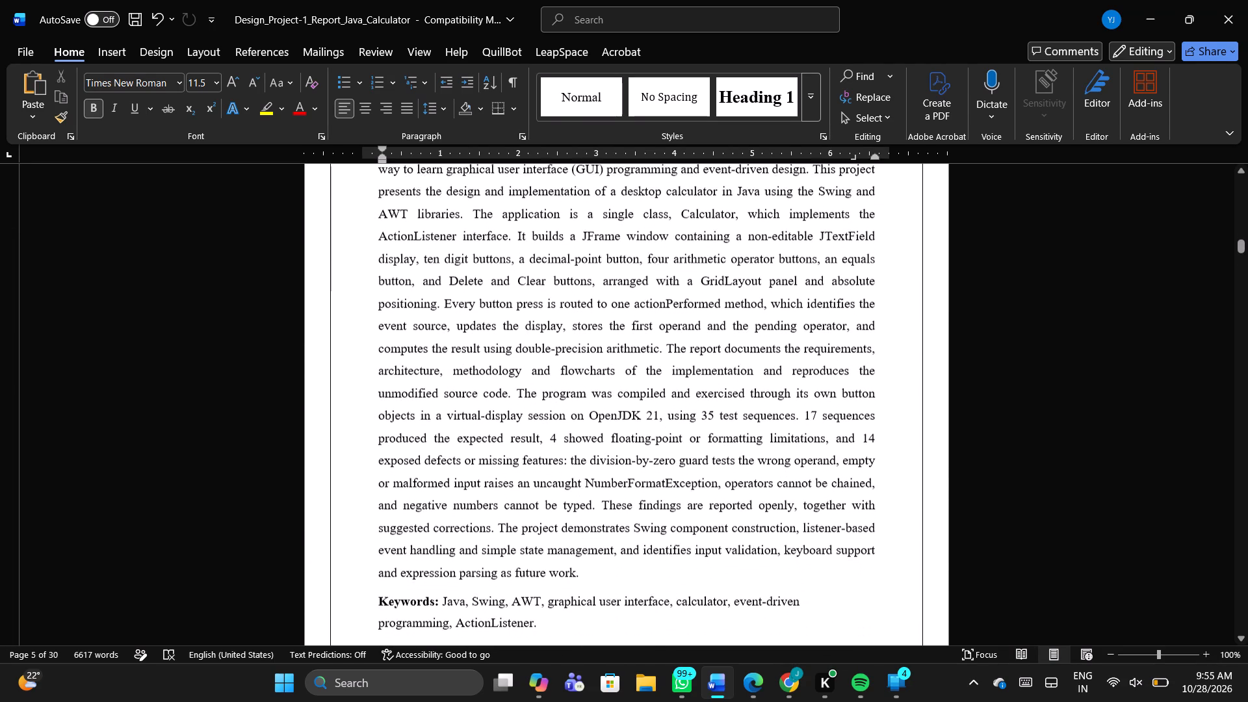
scroll(525, 216, down, 13)
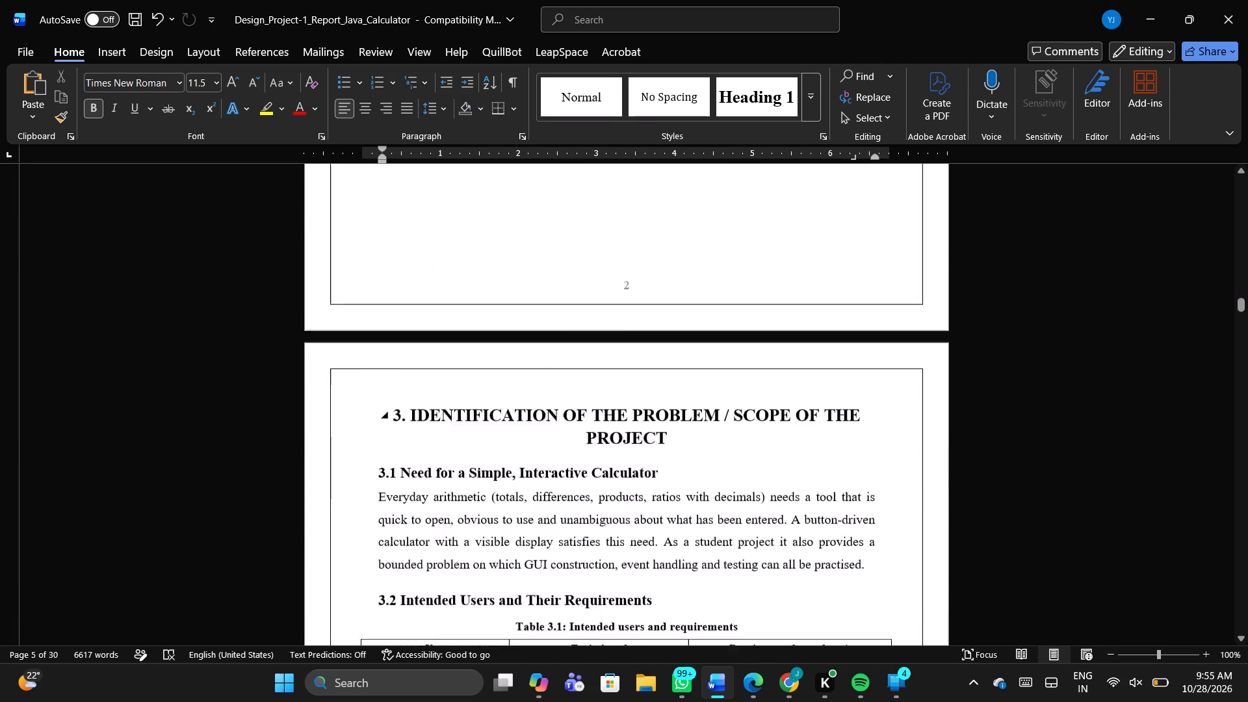
scroll(525, 216, down, 7)
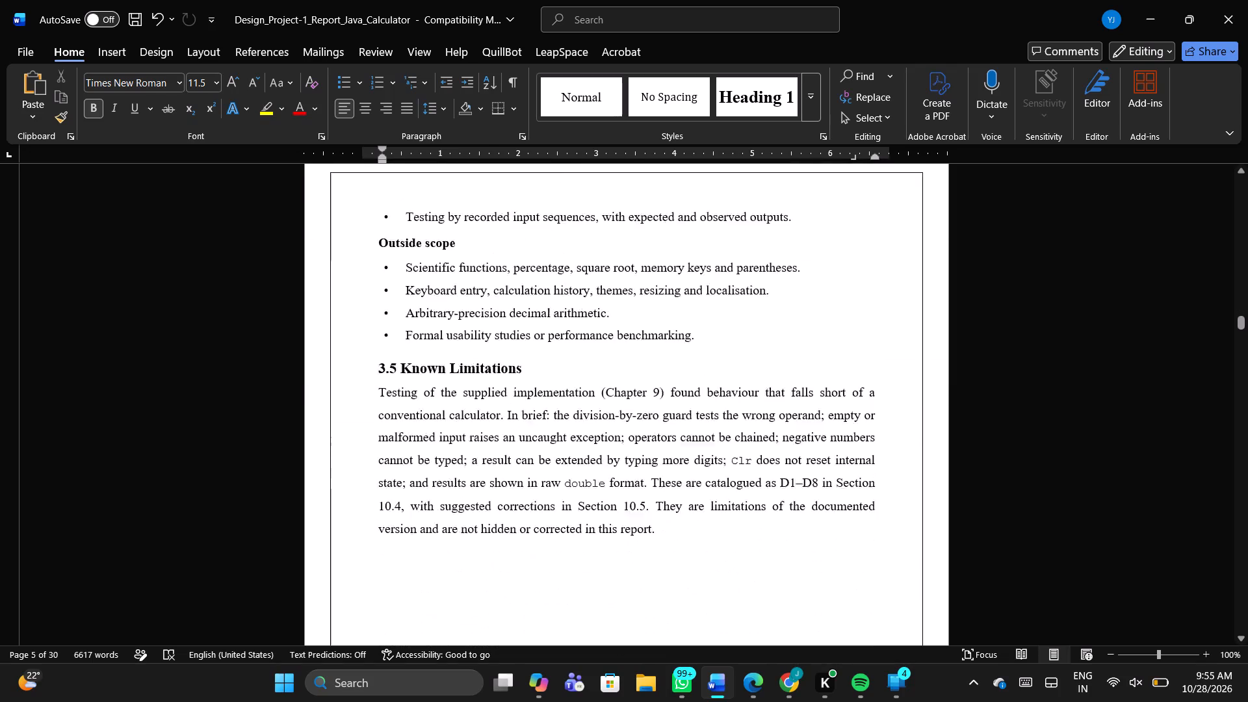
scroll(525, 216, down, 11)
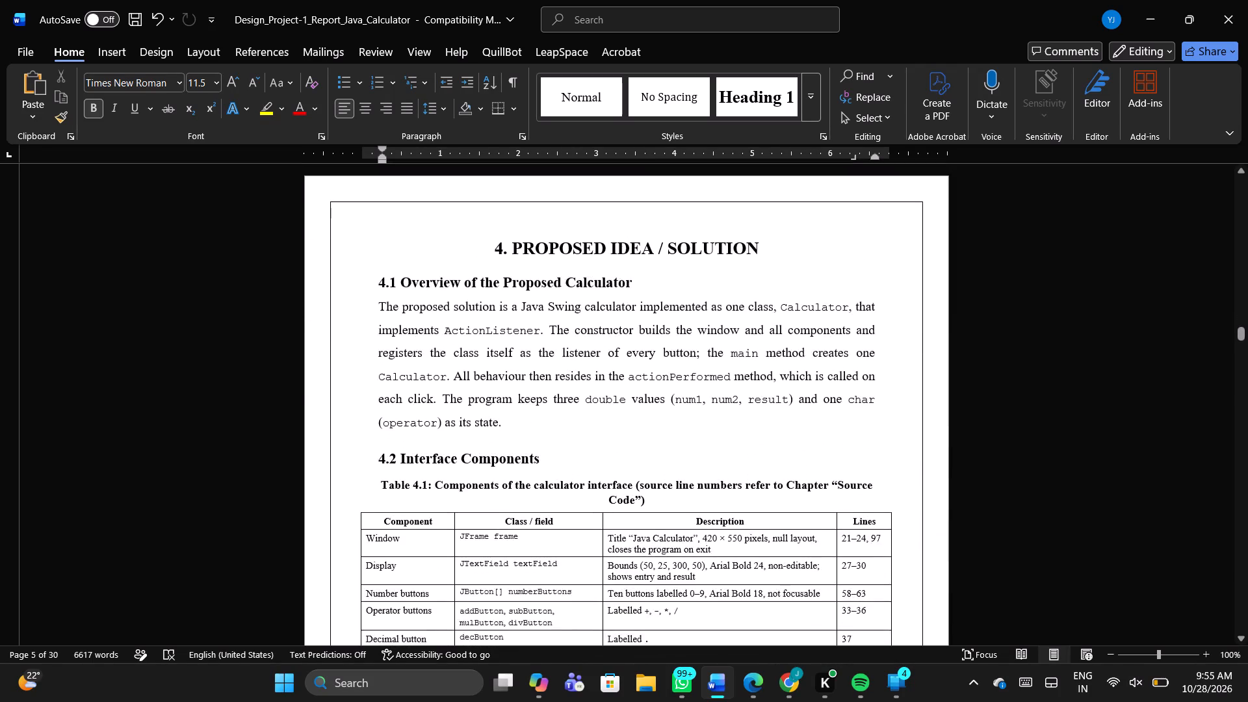
scroll(525, 216, down, 12)
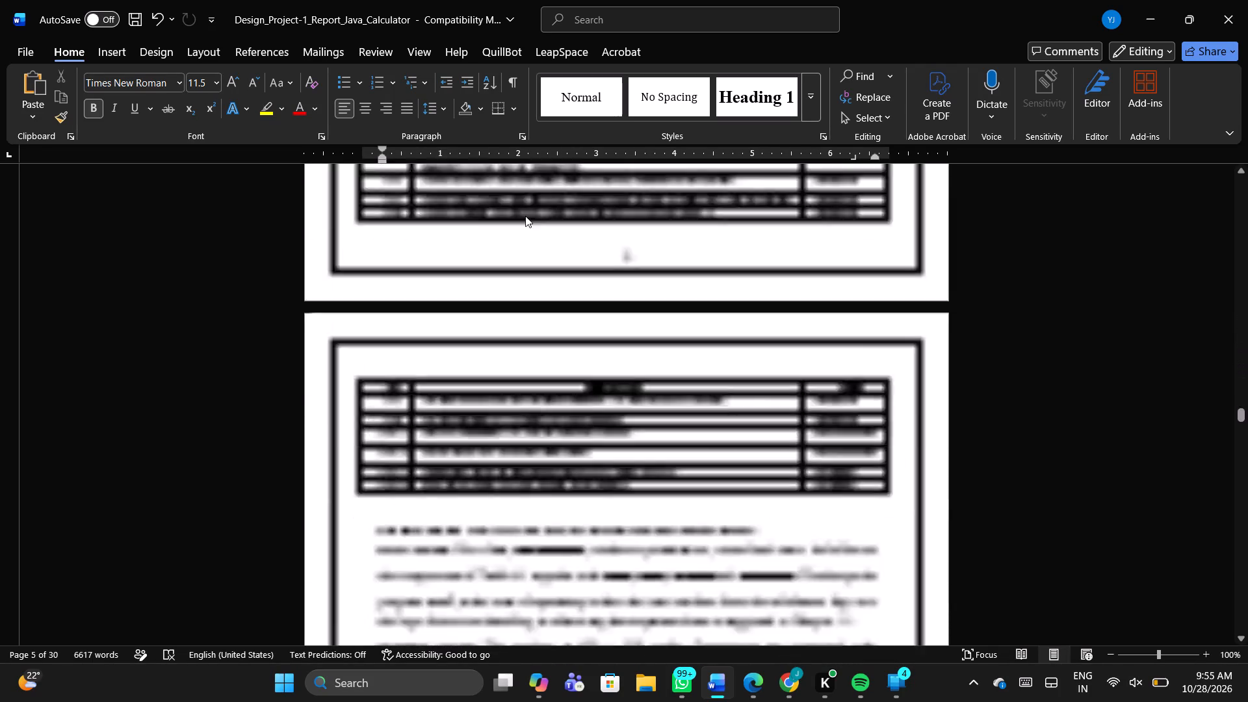
scroll(525, 216, down, 2)
Close the report and save its changes to the Documents folder of OneDrive - Personal.
click(1220, 20)
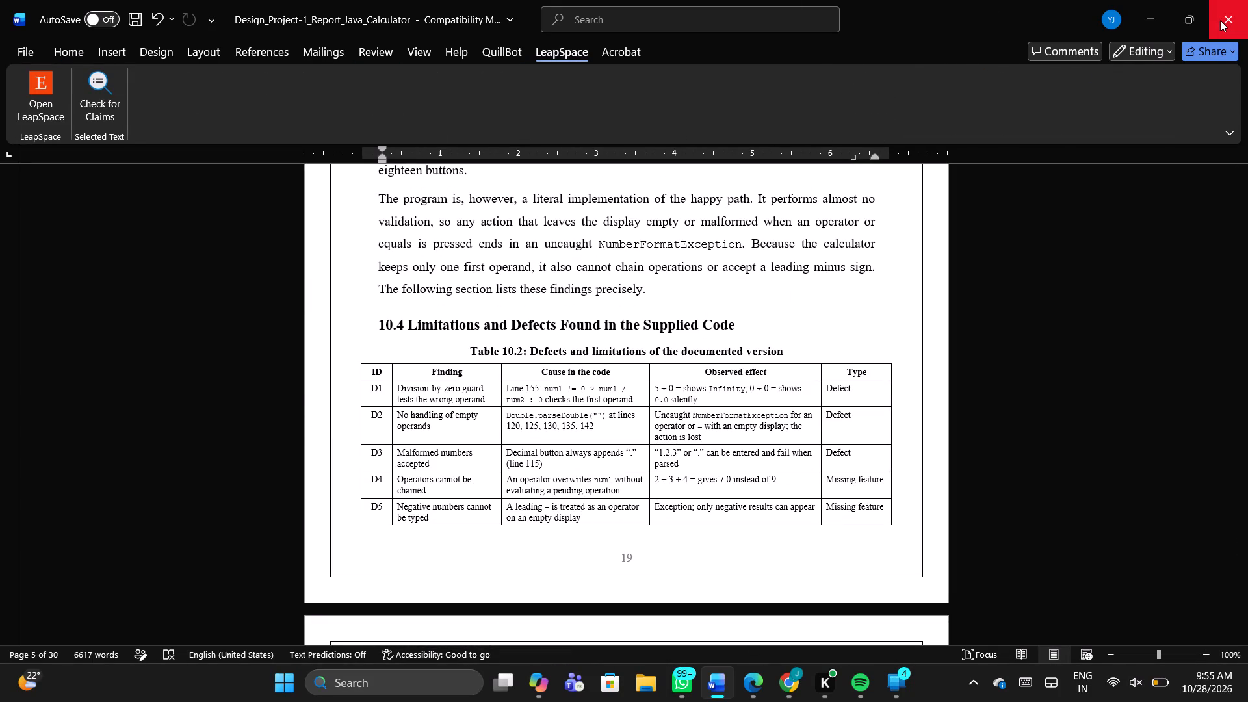
click(813, 384)
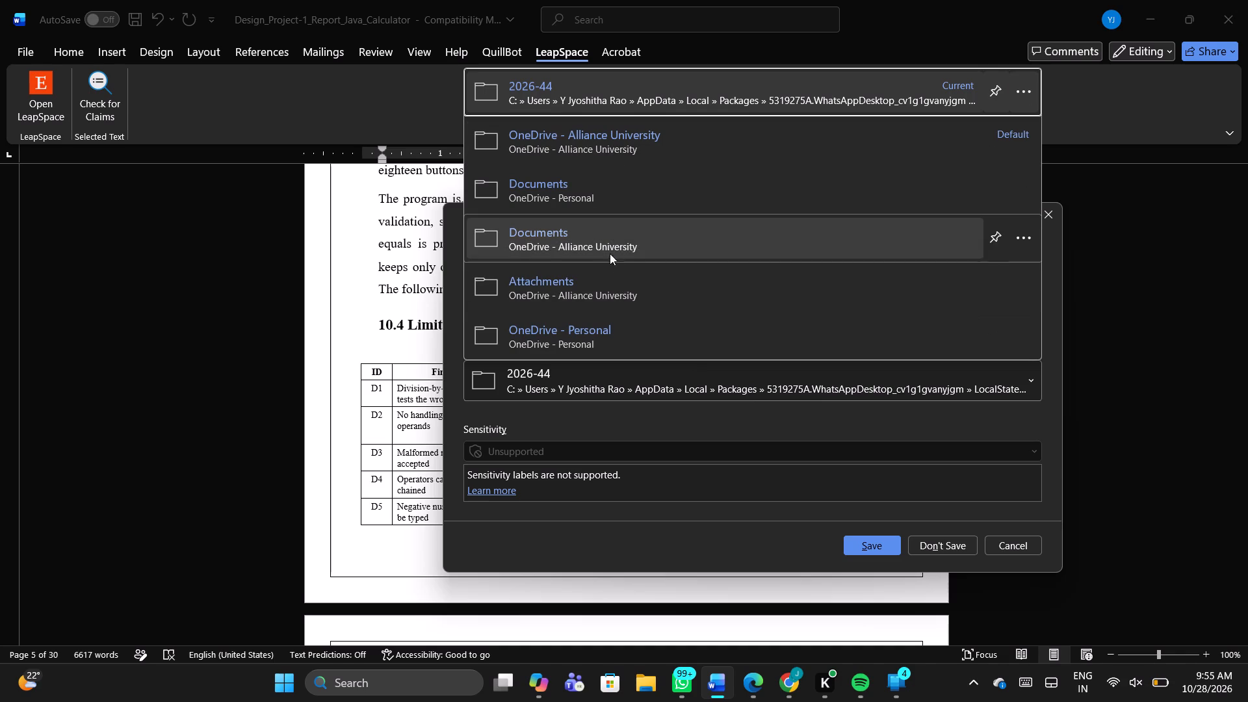
scroll(601, 289, down, 1)
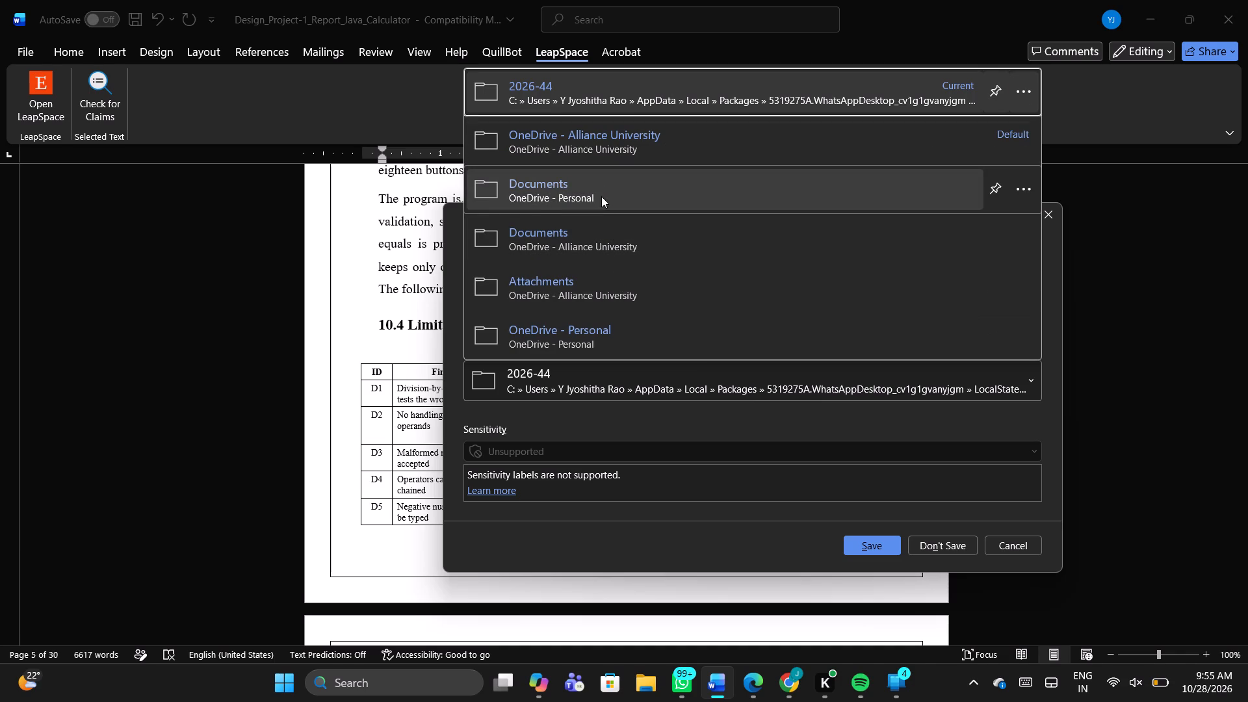
click(580, 244)
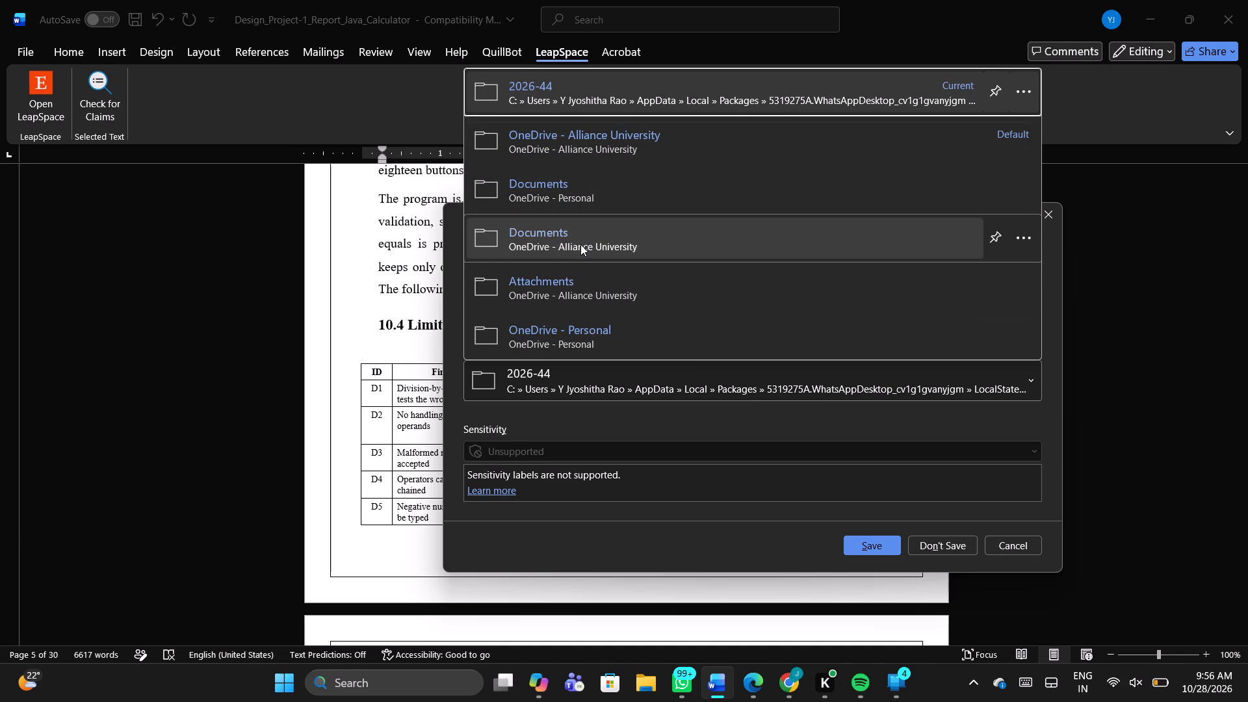
click(716, 398)
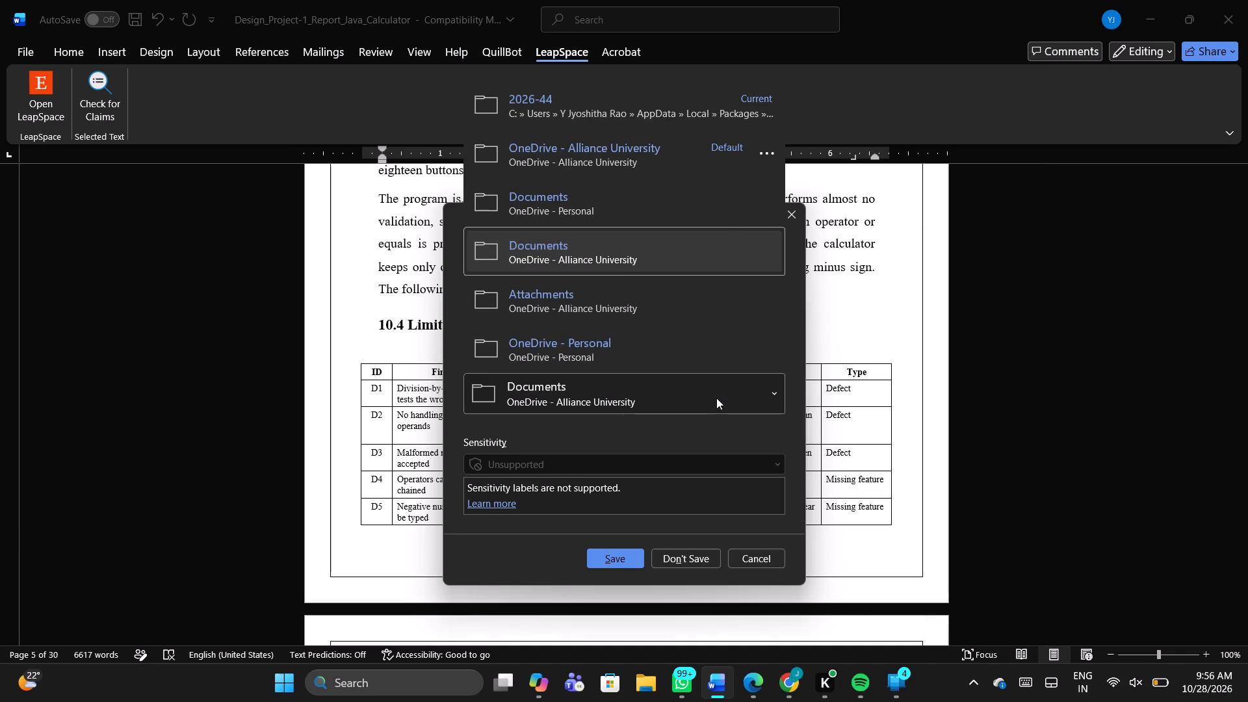
click(629, 207)
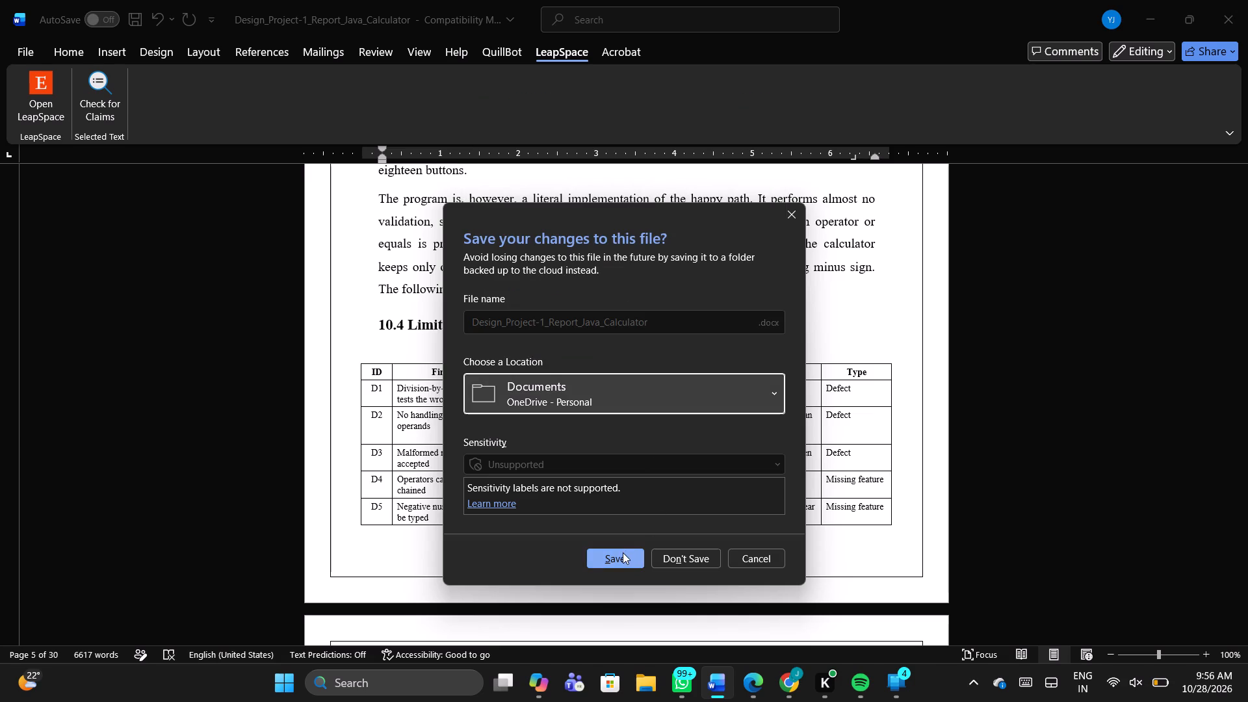
click(623, 552)
Switch to File Explorer and copy the Design_Project-1_Report_Java_Calculator document from the recent files.
click(649, 695)
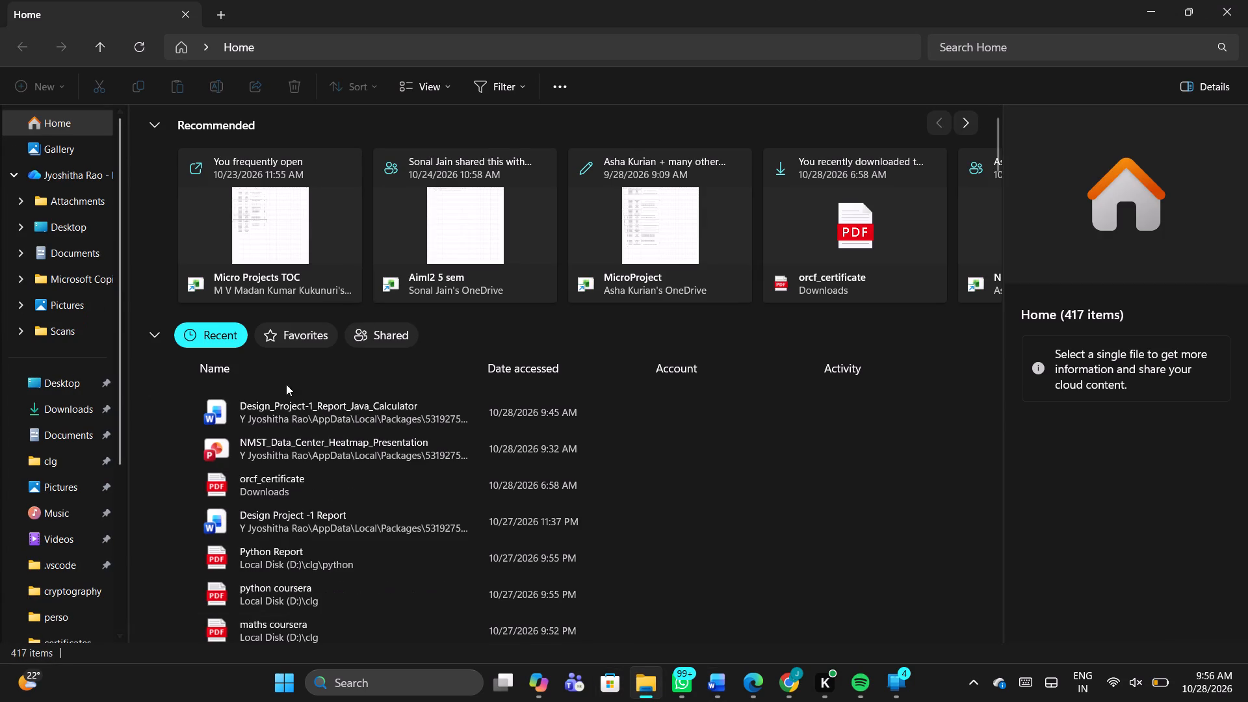
click(461, 414)
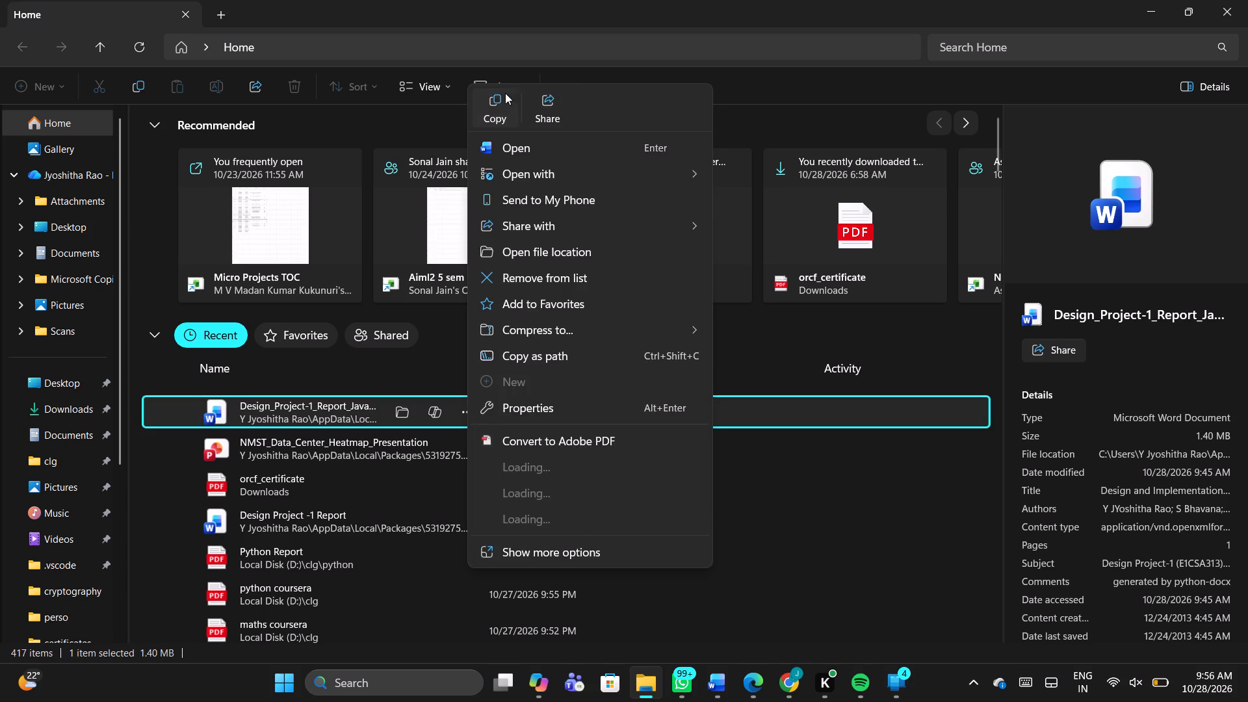
click(495, 103)
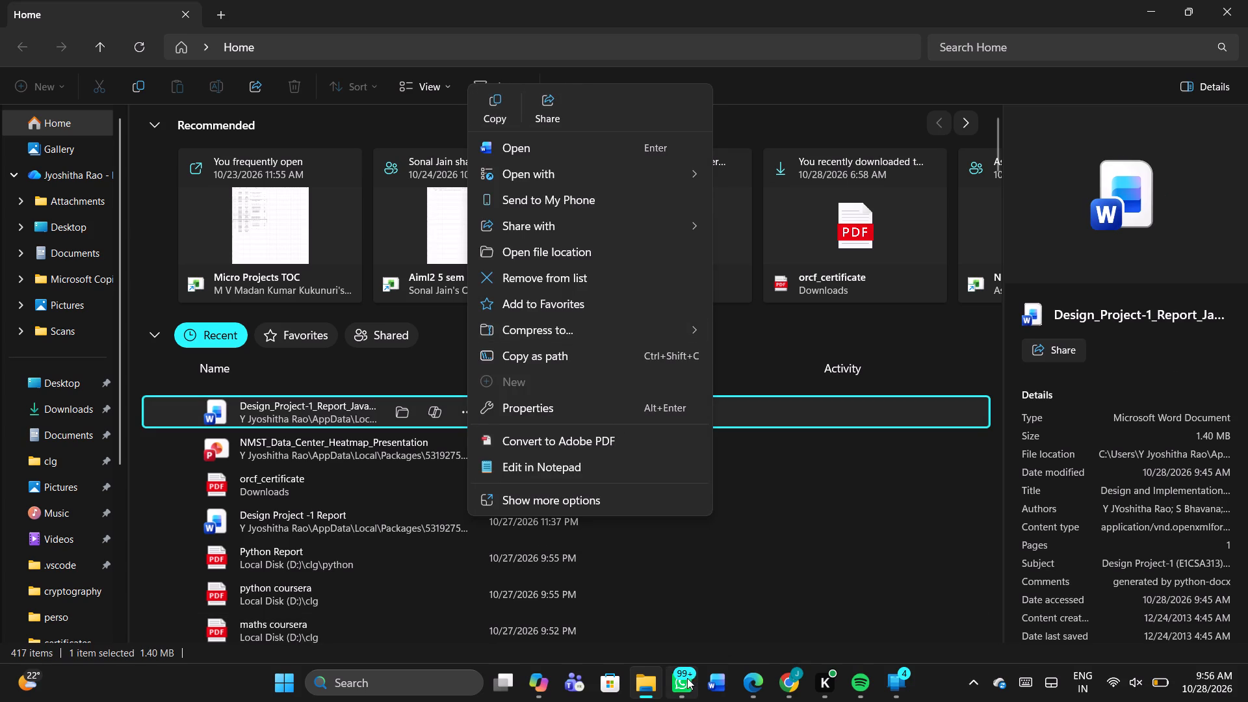
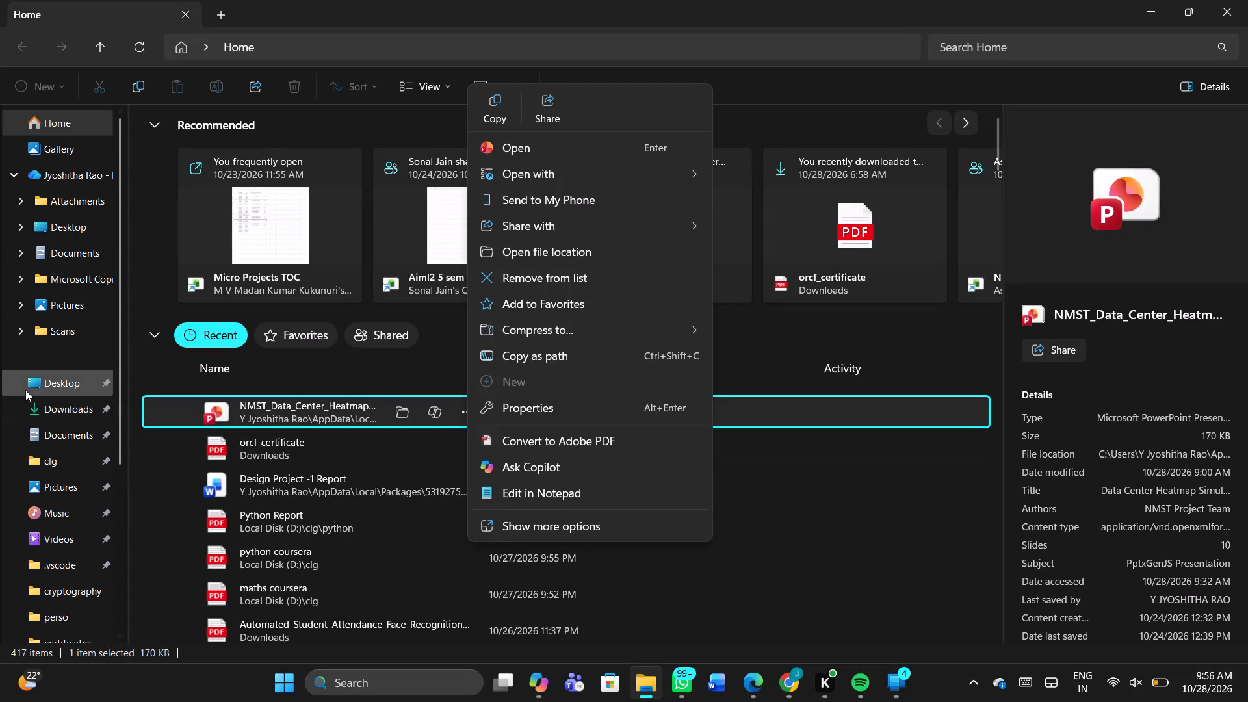
Copy the Design_Project-1_Report_Java_Calculator document from the Documents folder of OneDrive - Personal.
click(57, 176)
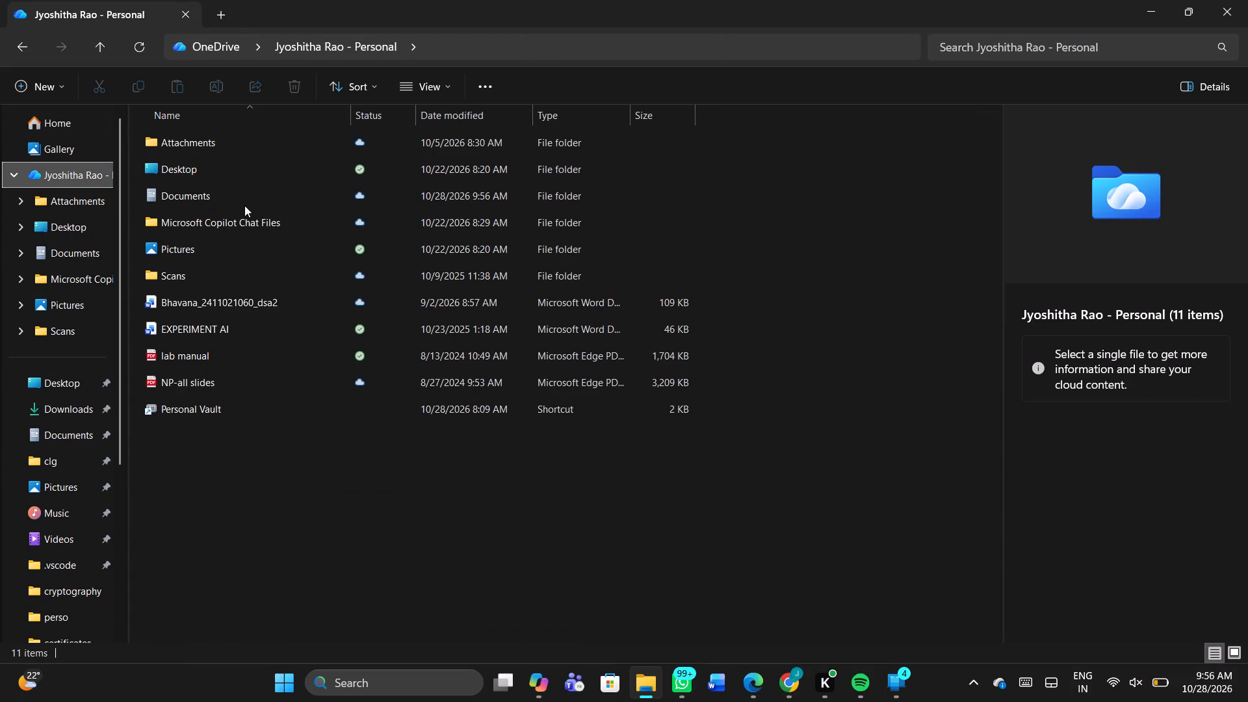
double_click(224, 190)
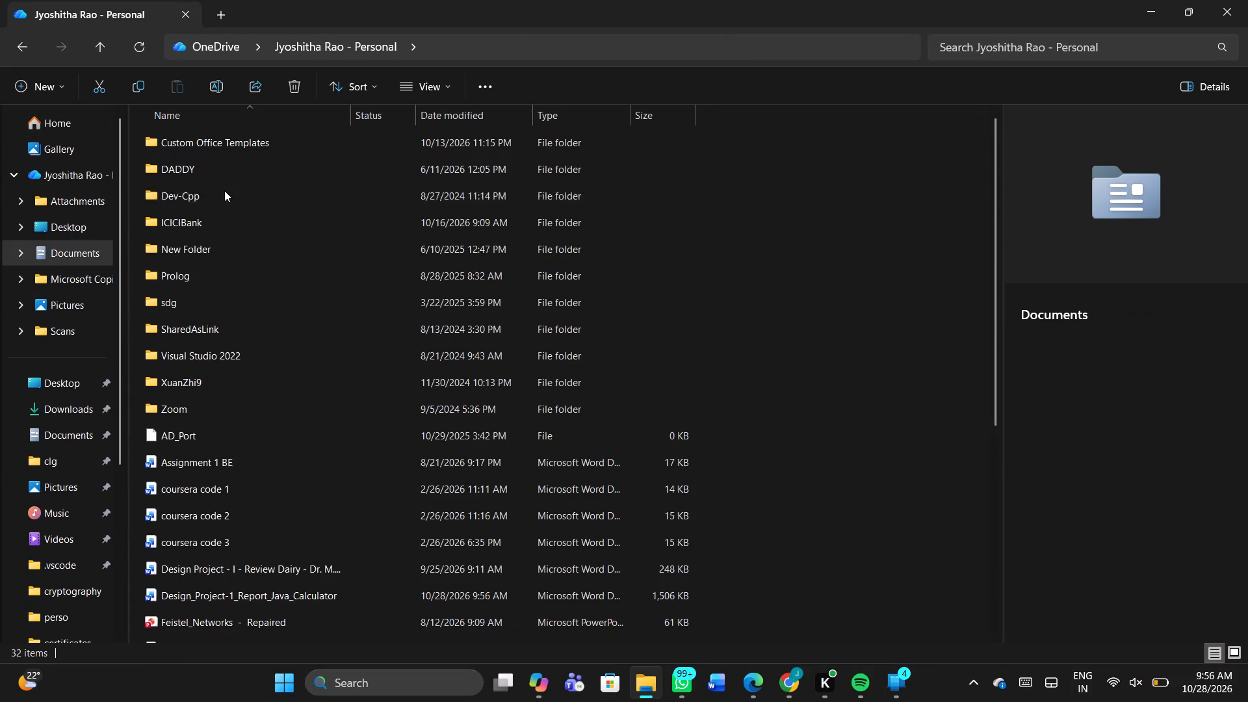
scroll(317, 459, down, 1)
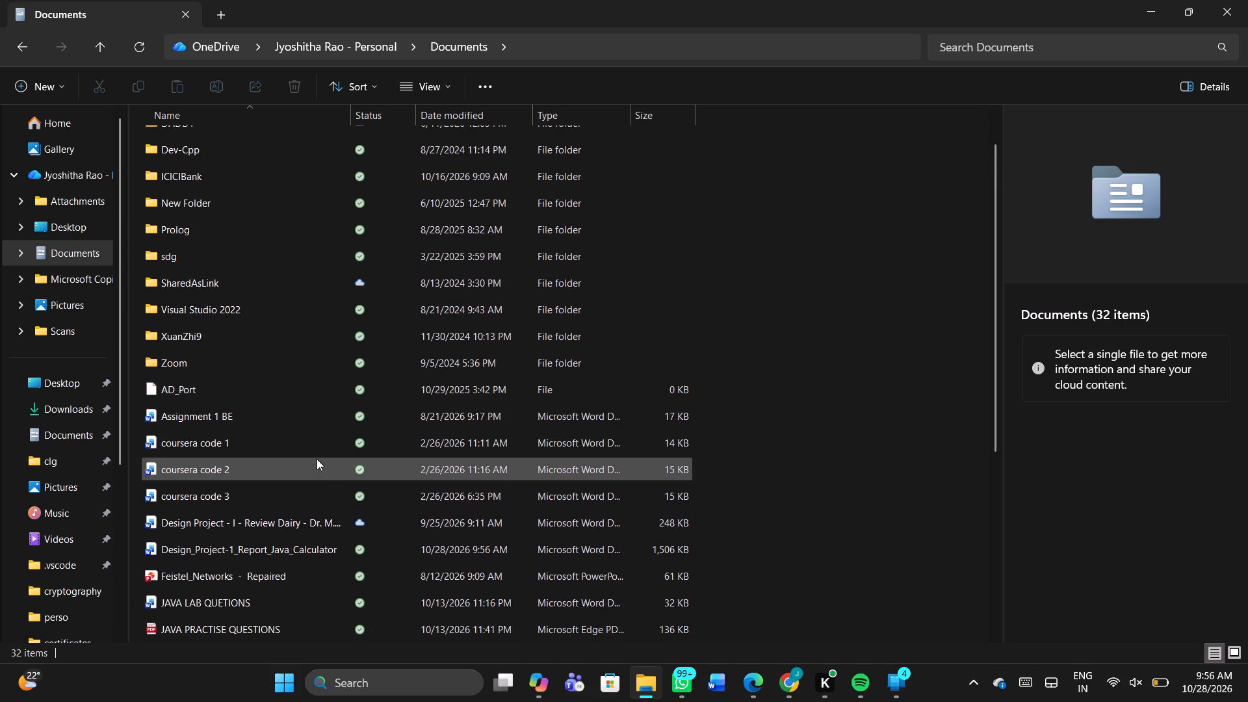
scroll(317, 459, down, 1)
right_click(298, 535)
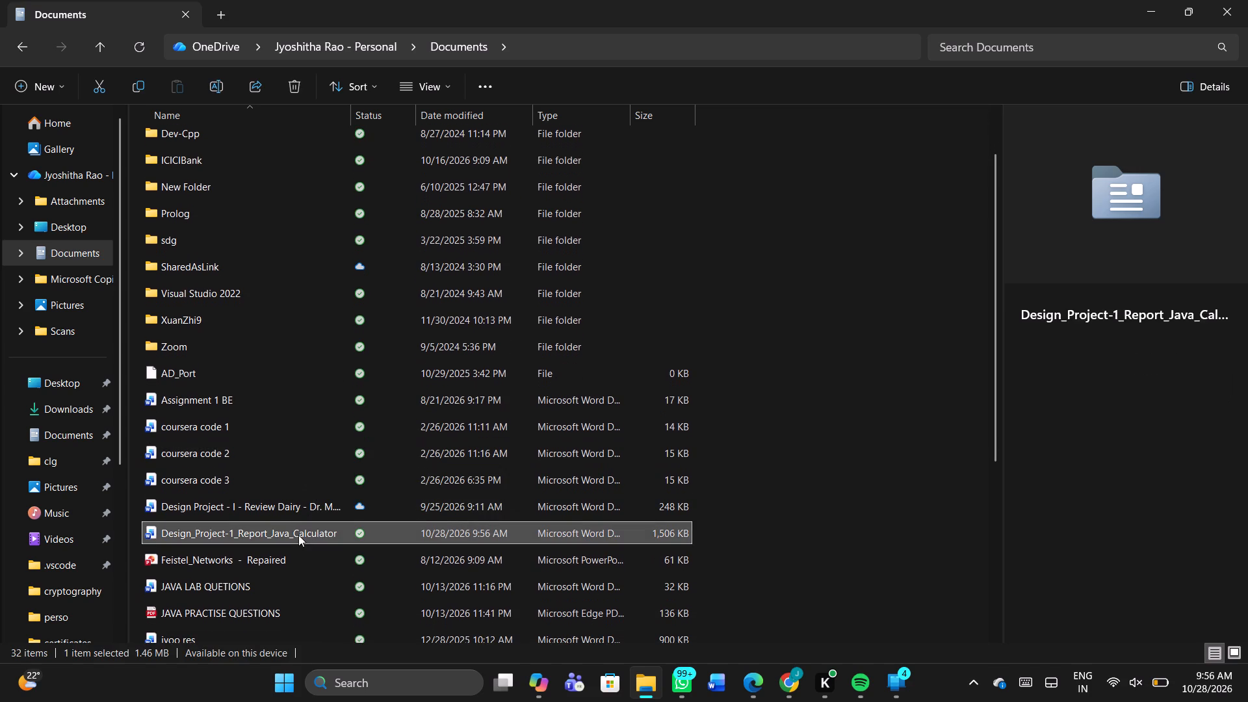
click(374, 112)
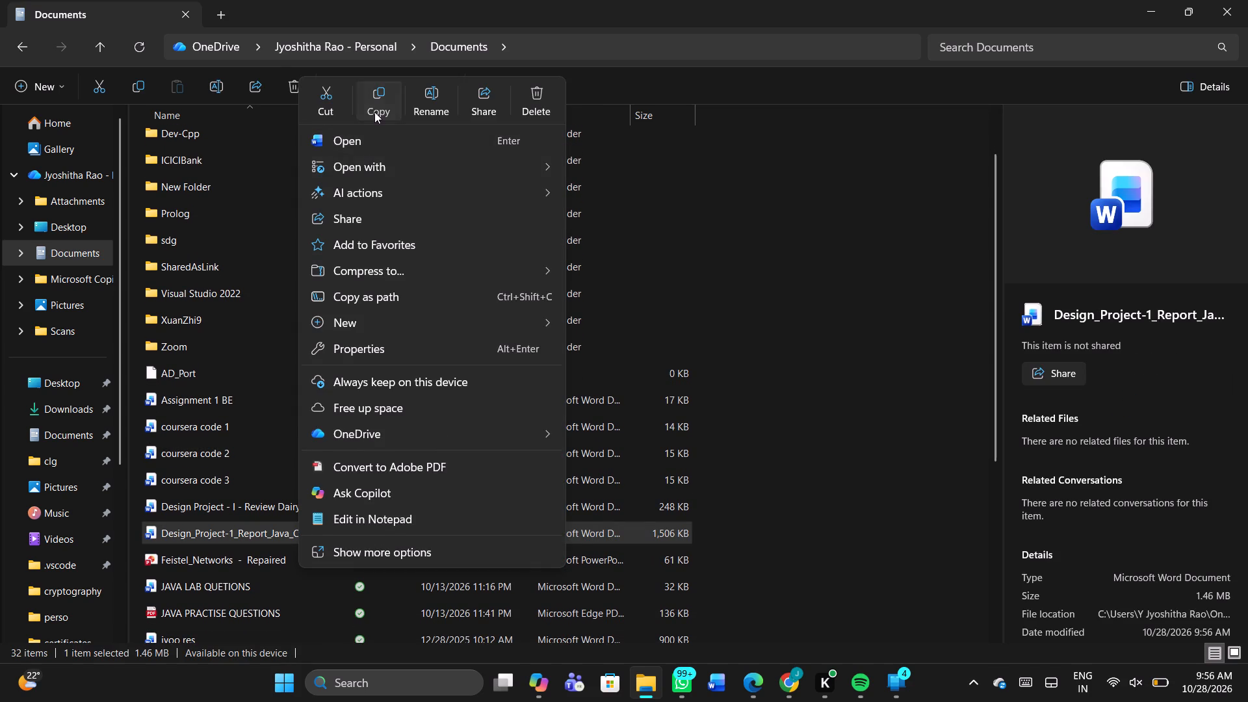
Switch to Chrome, search for "word to pdf" in a new tab, and open iLovePDF's Word to PDF converter.
click(785, 699)
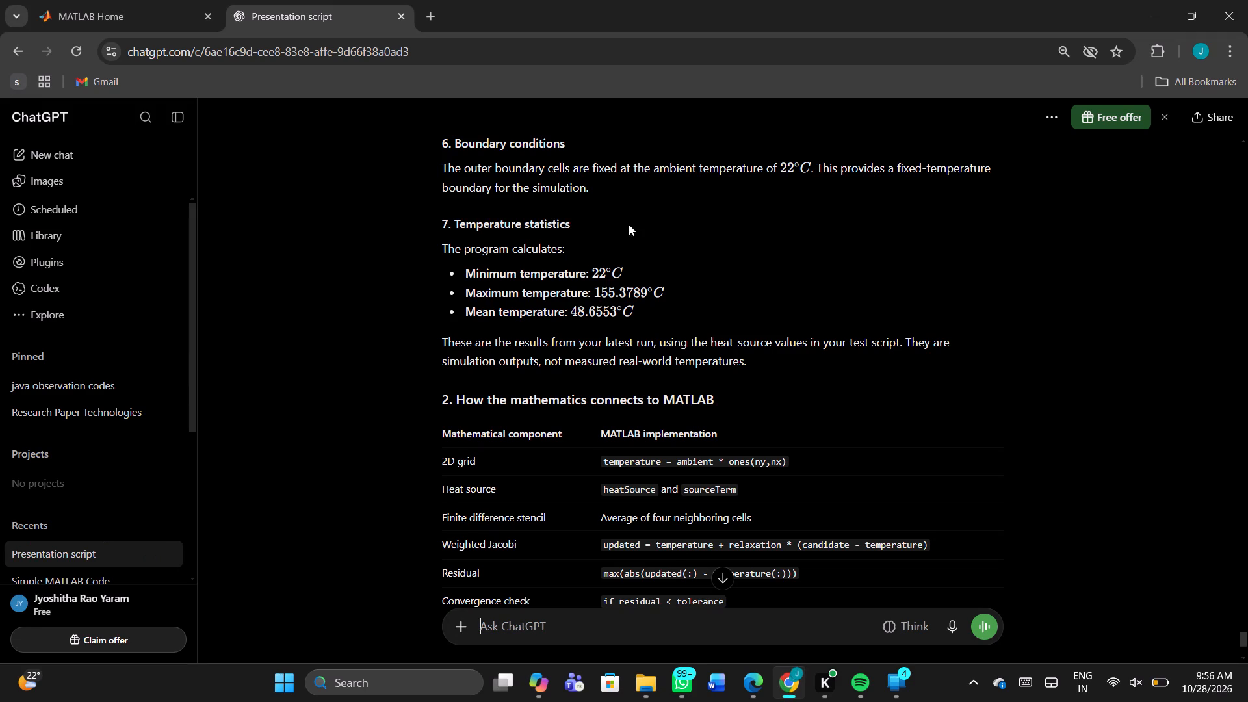
click(434, 14)
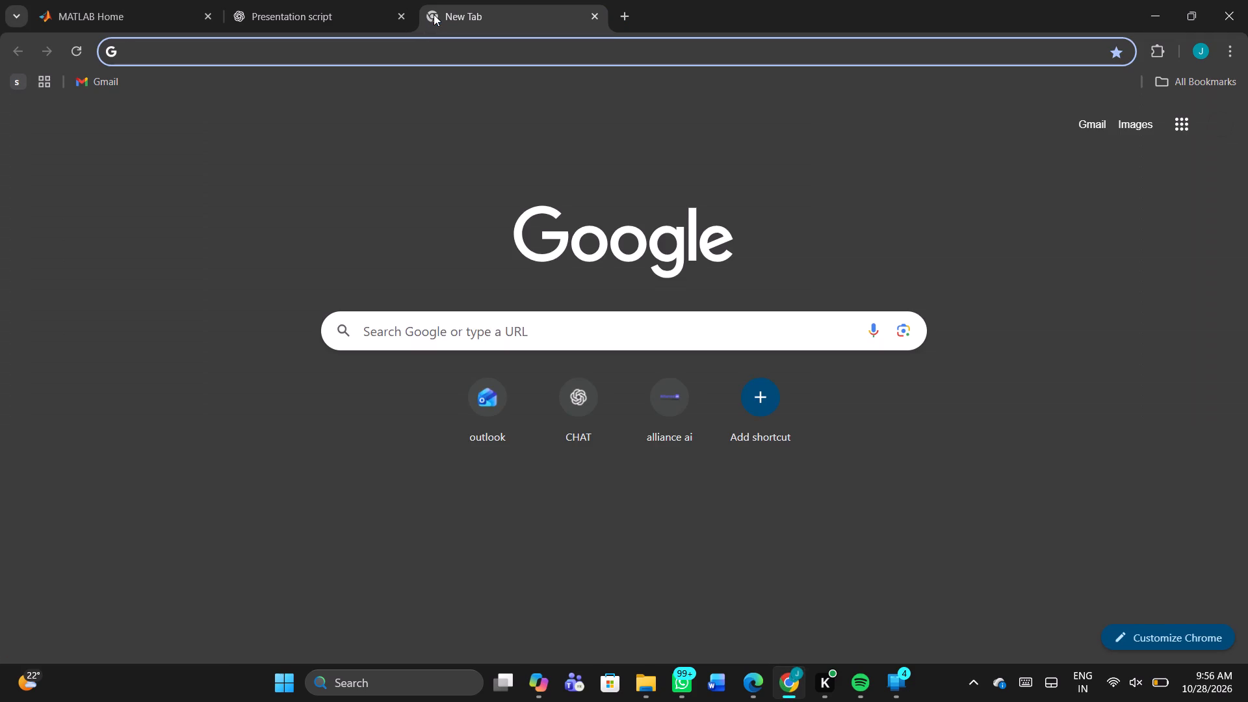
key(o)
key(BackSpace)
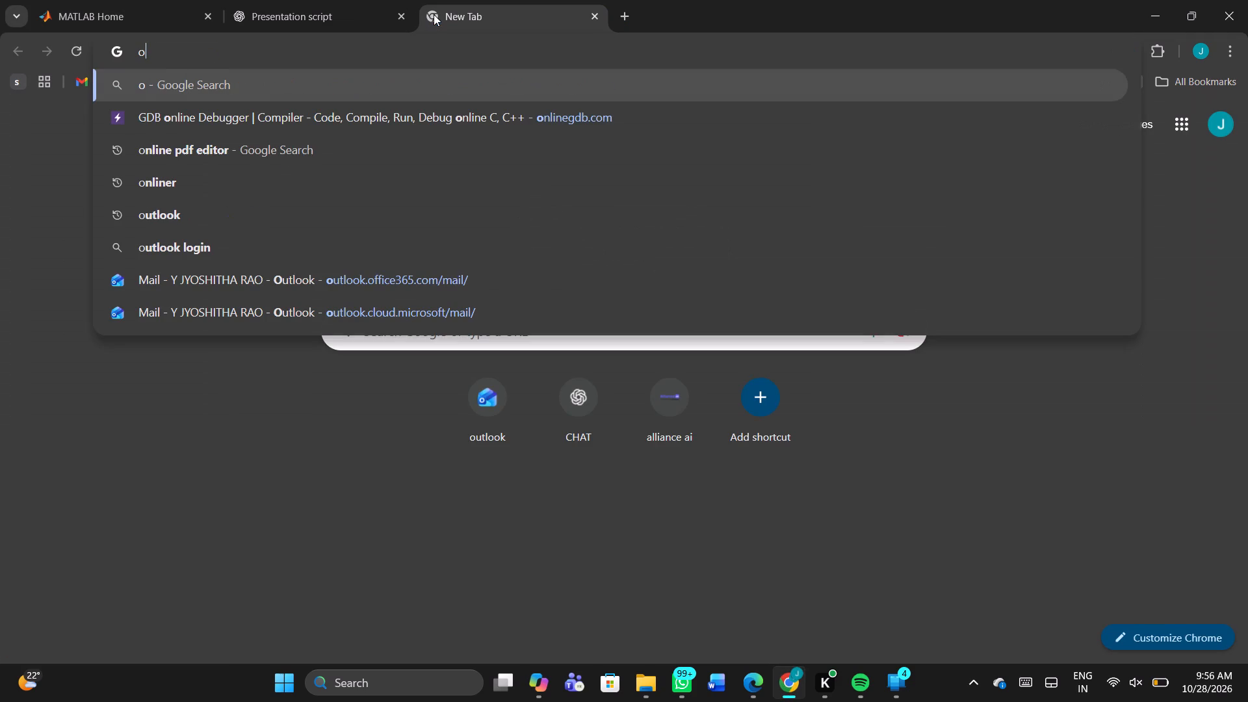
text(word to pdf)
key(Return)
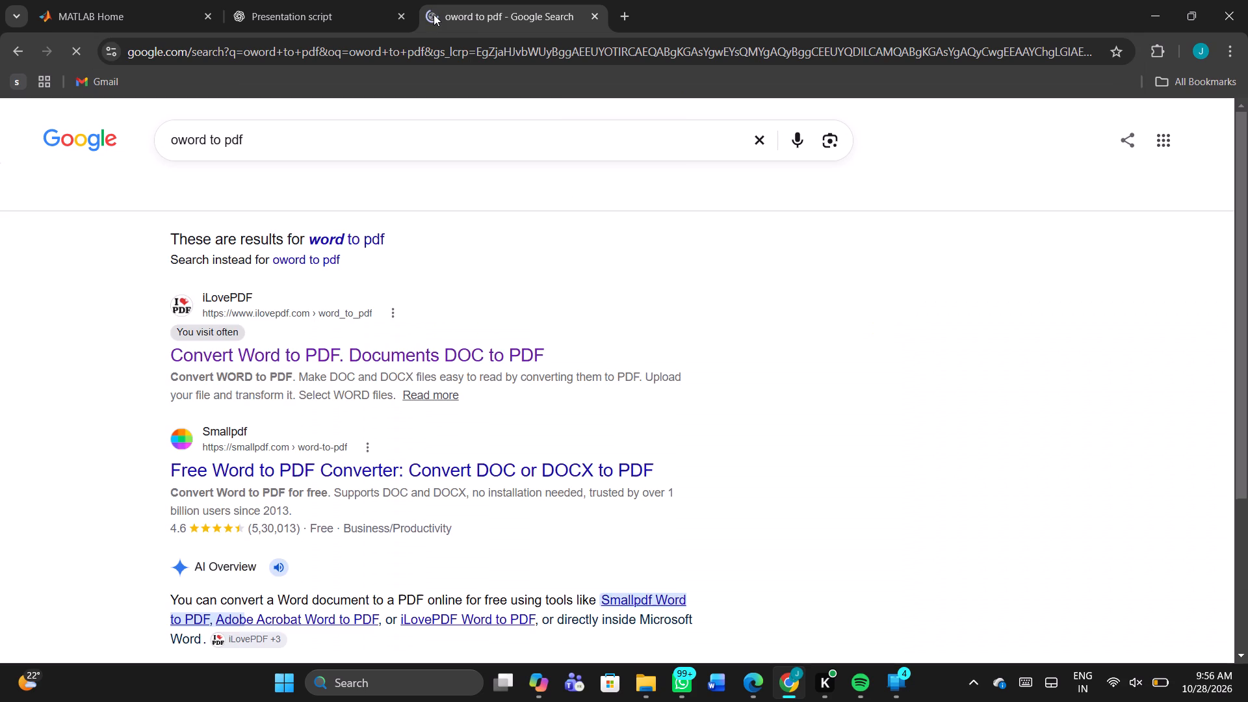
click(302, 337)
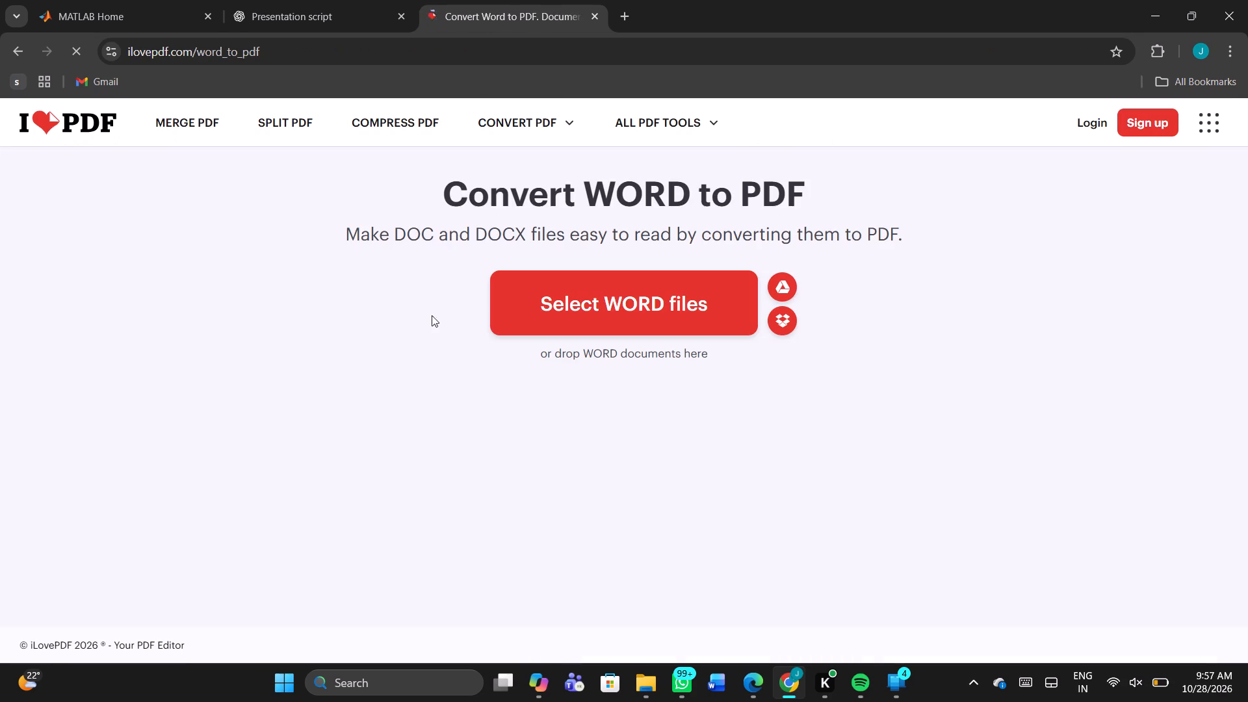
Select Design_Project-1_Report_Java_Calculator from the OneDrive - Personal Documents folder as the Word file for conversion.
click(526, 311)
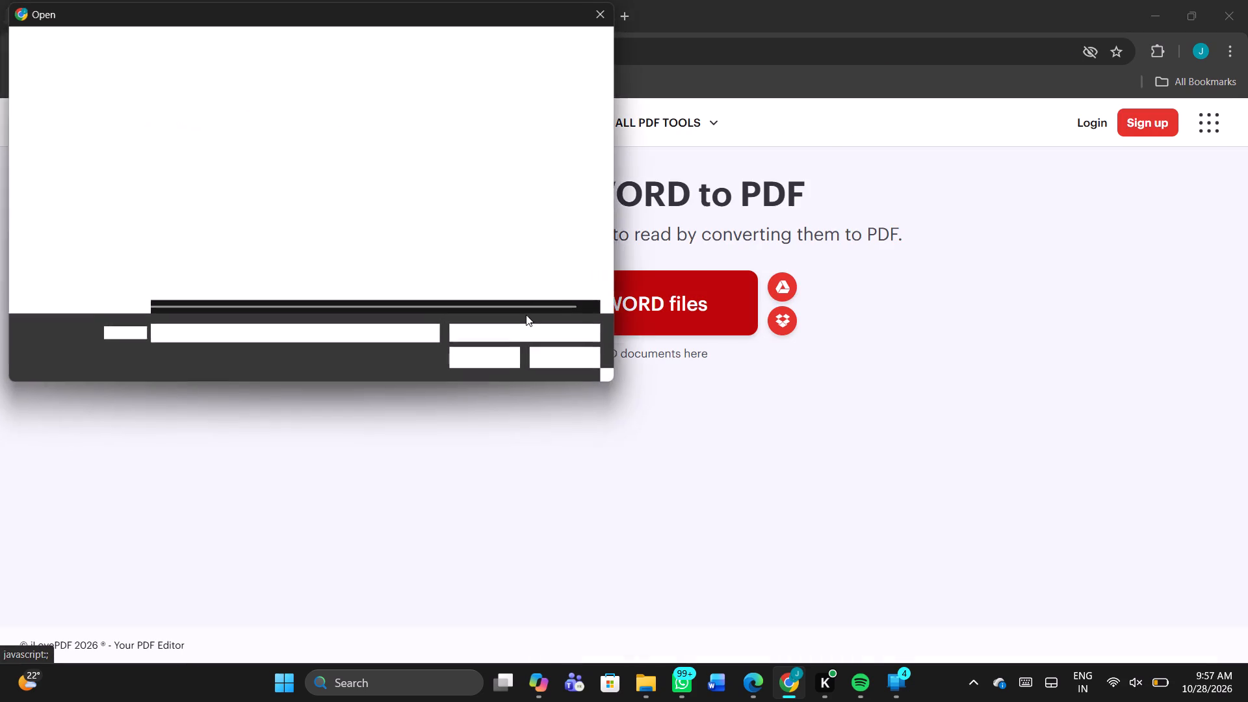
scroll(82, 203, up, 3)
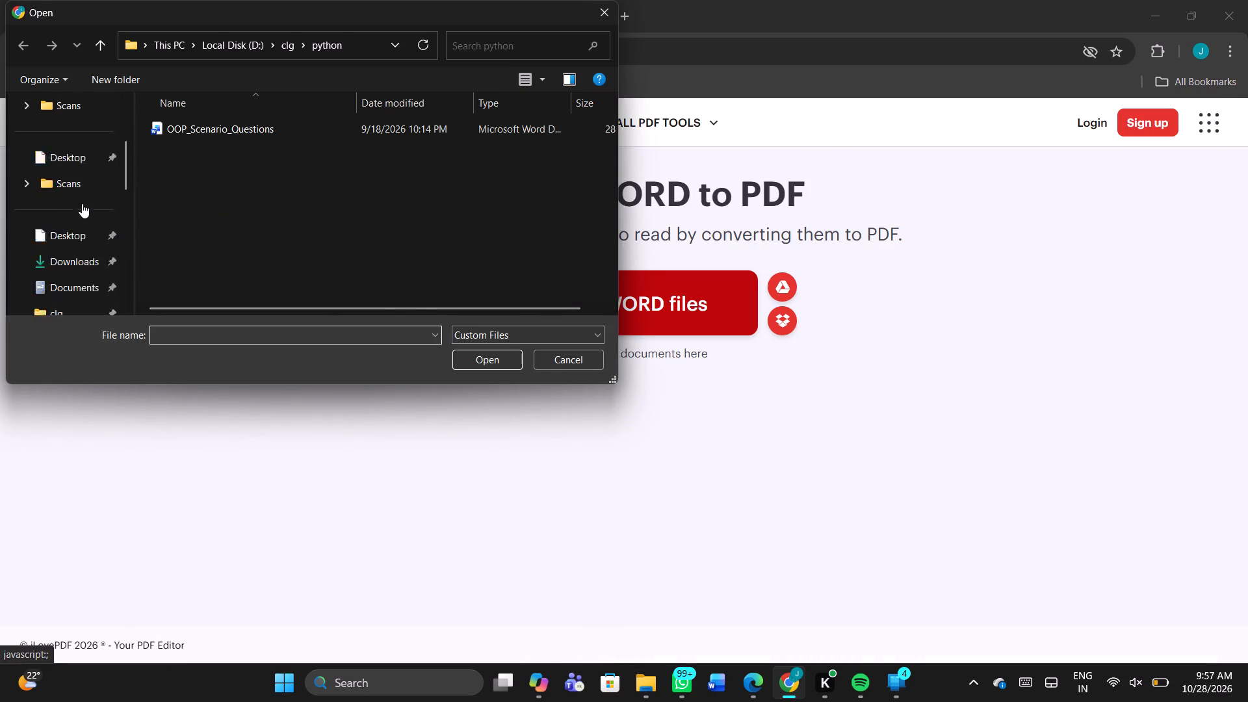
scroll(82, 203, up, 2)
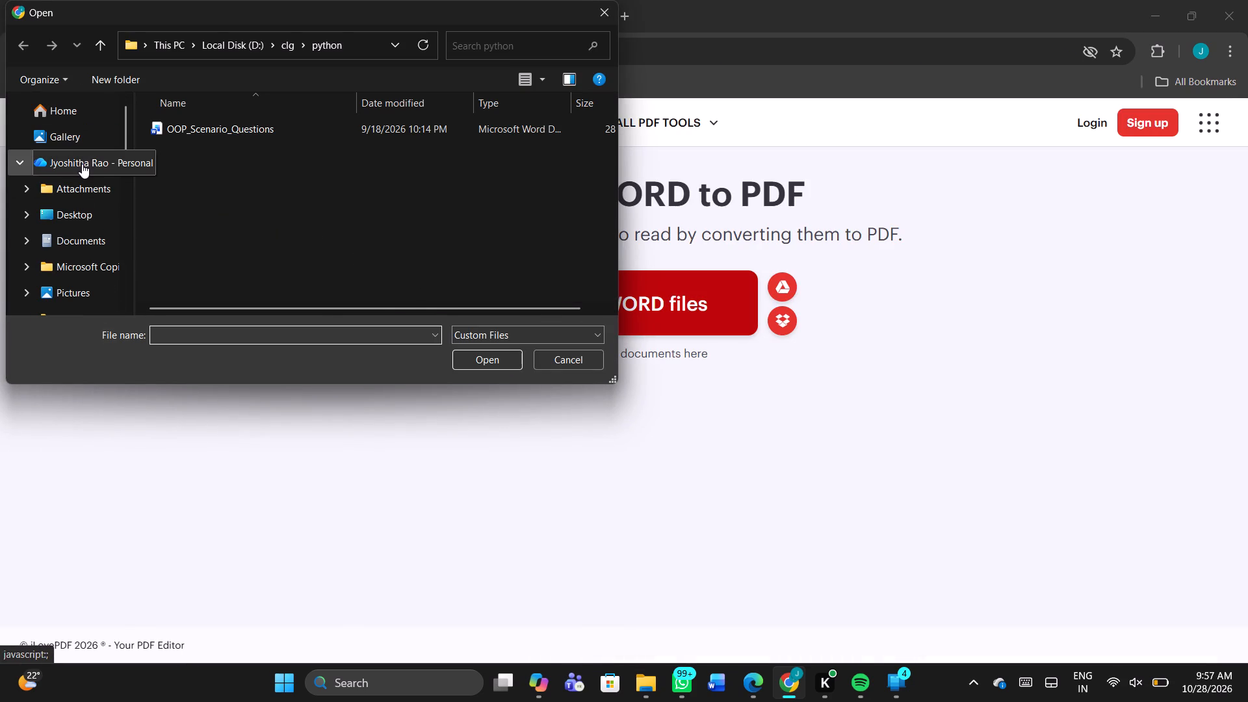
click(82, 164)
scroll(261, 252, up, 1)
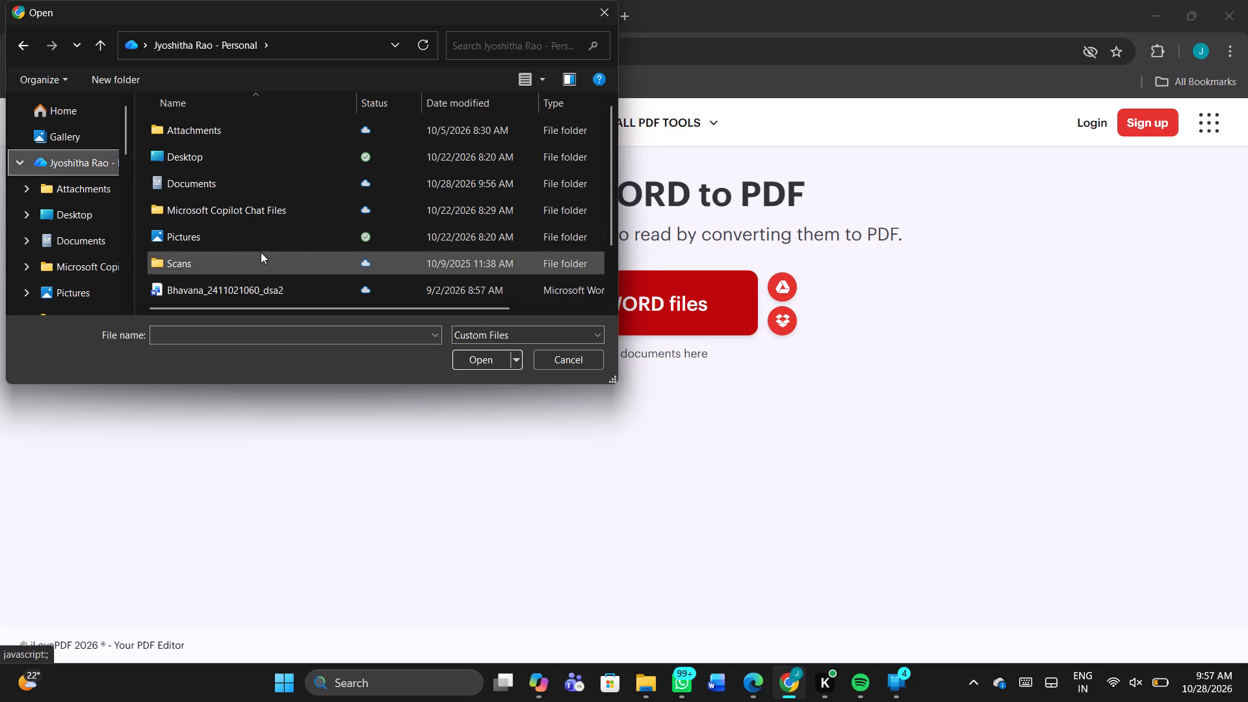
scroll(261, 252, up, 1)
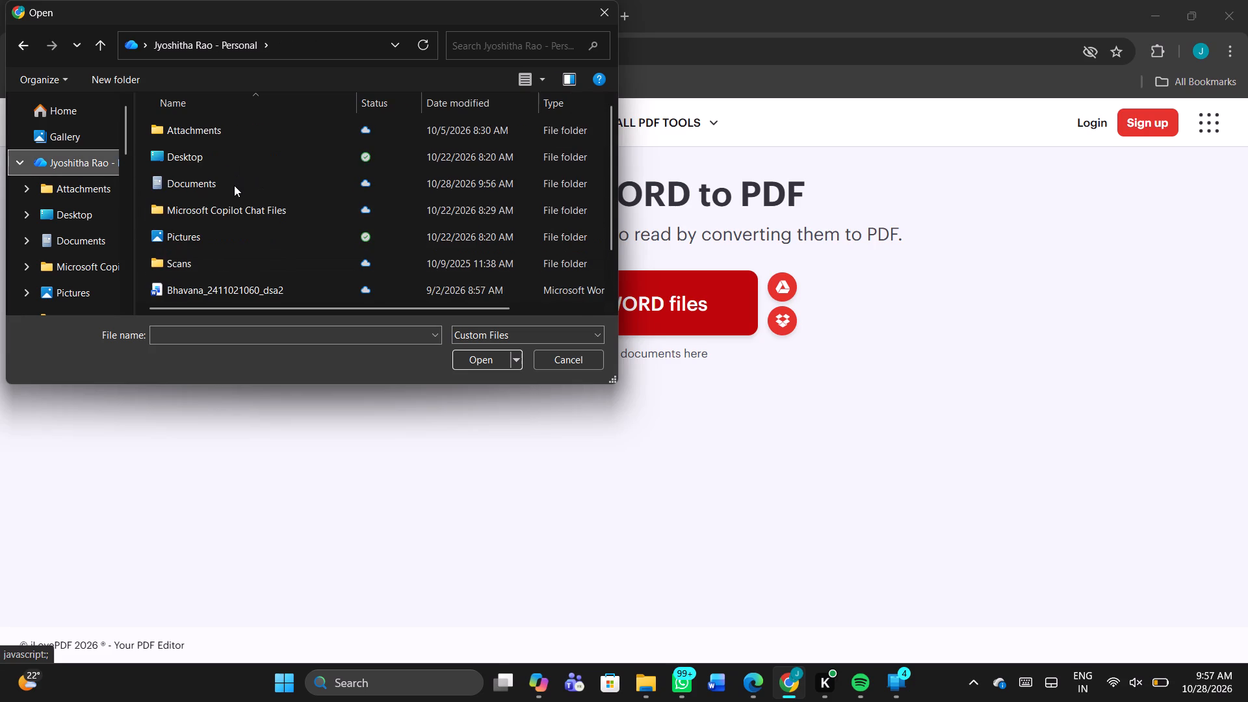
click(234, 185)
double_click(234, 185)
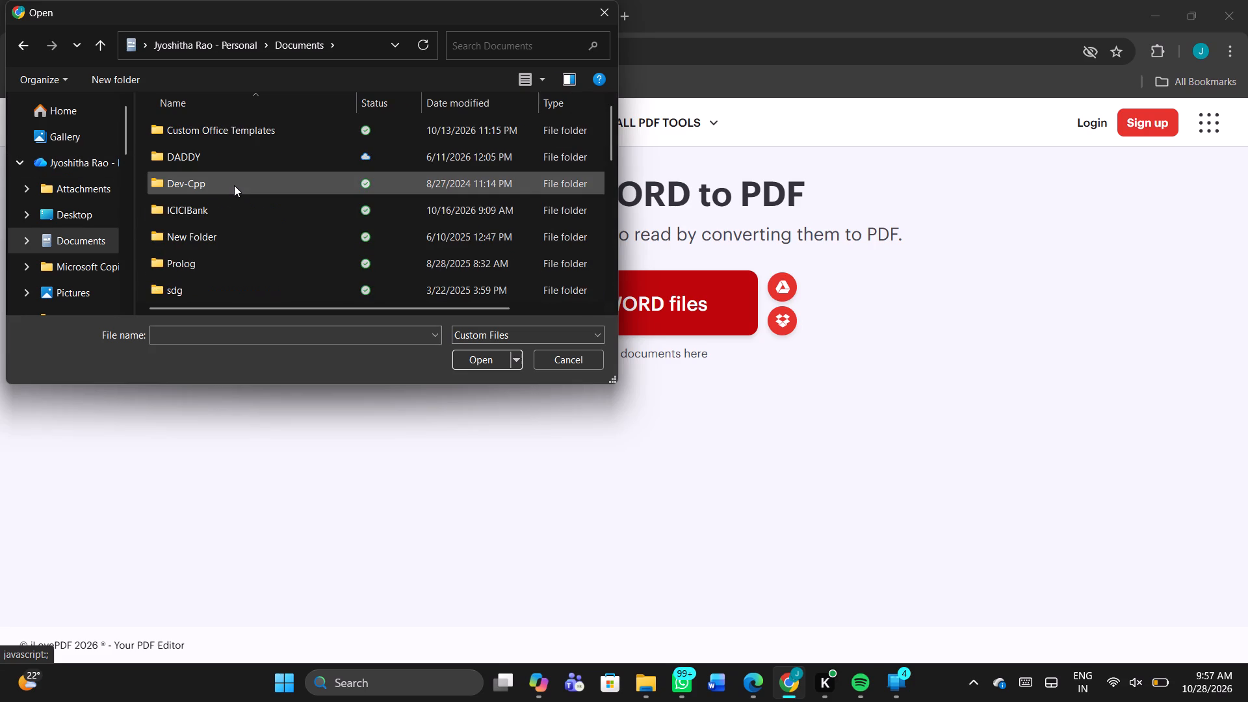
scroll(234, 185, down, 3)
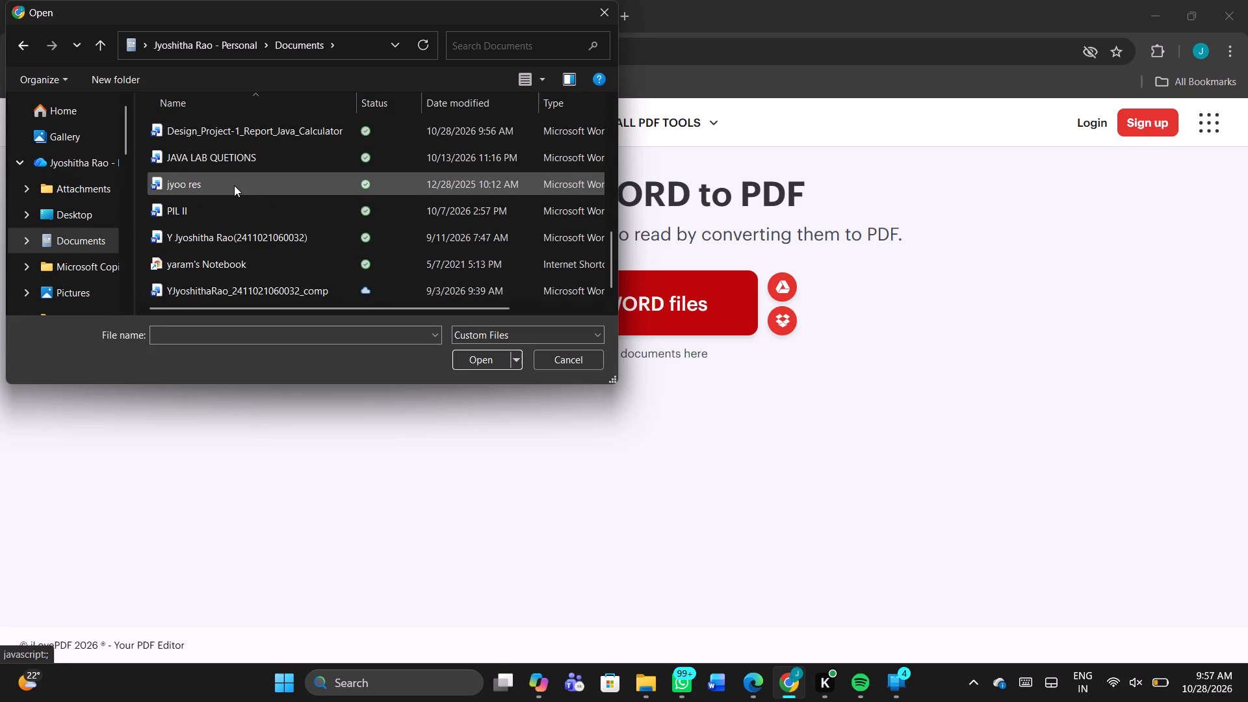
click(282, 122)
key(Return)
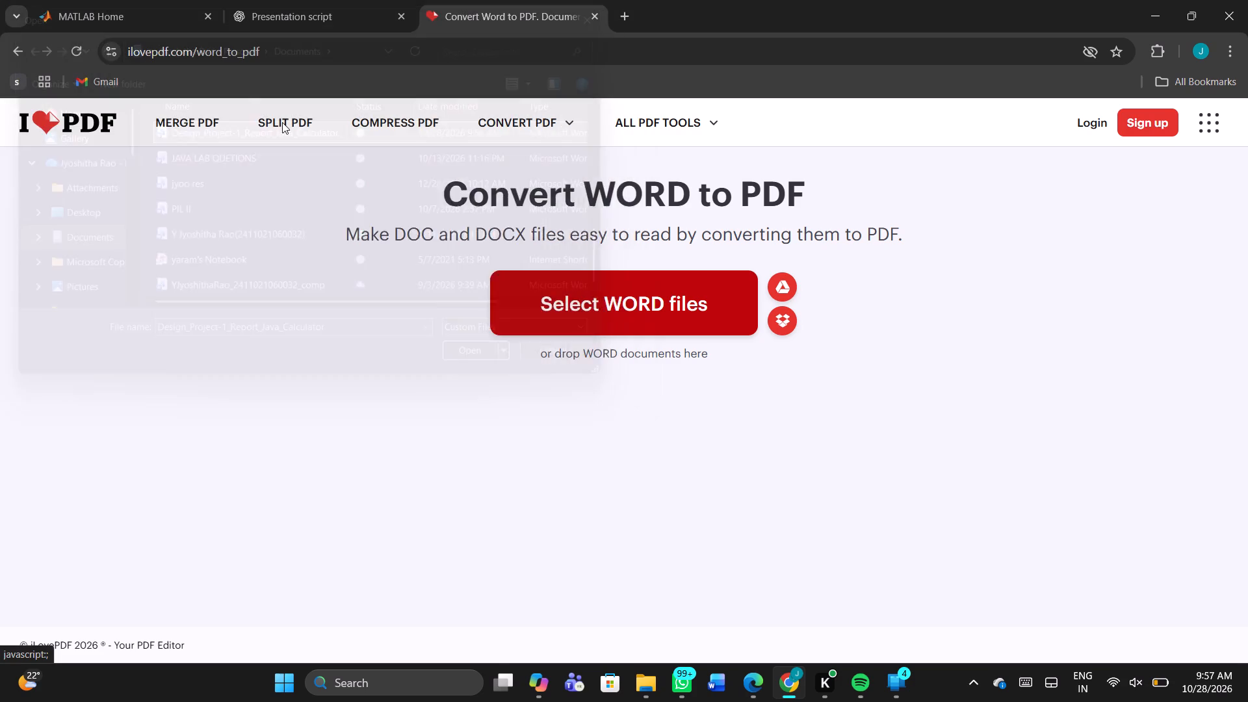
click(1017, 597)
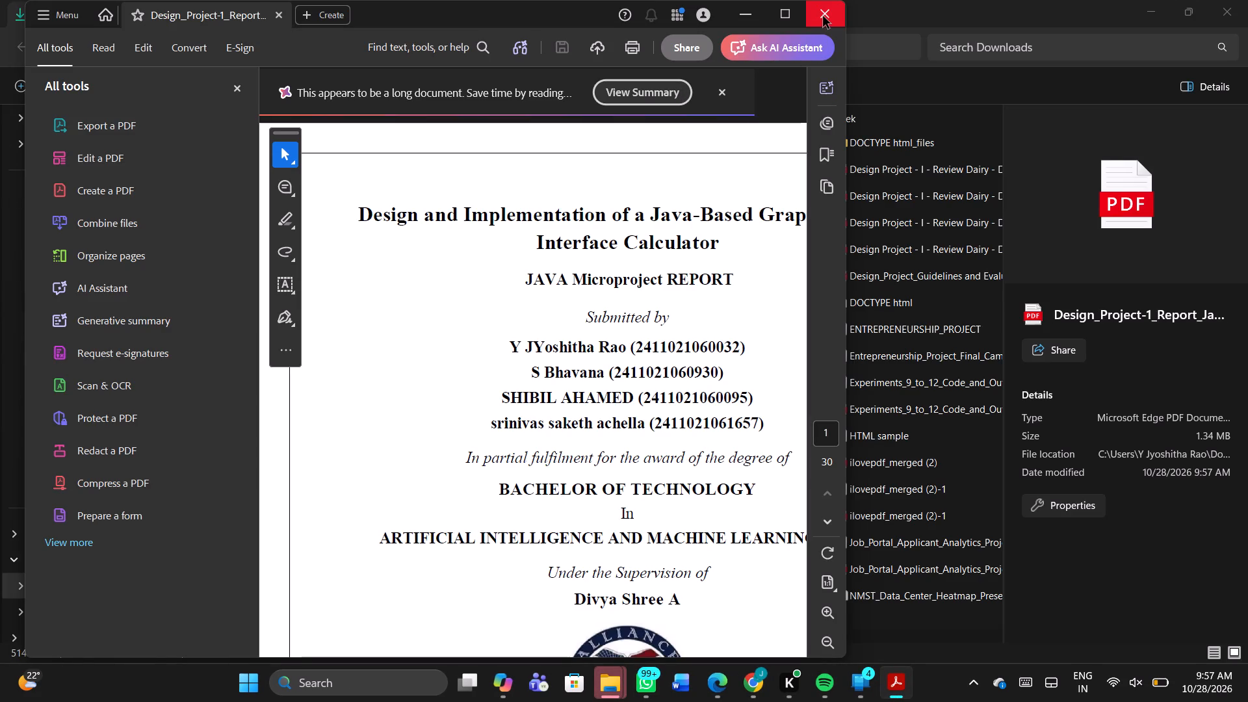